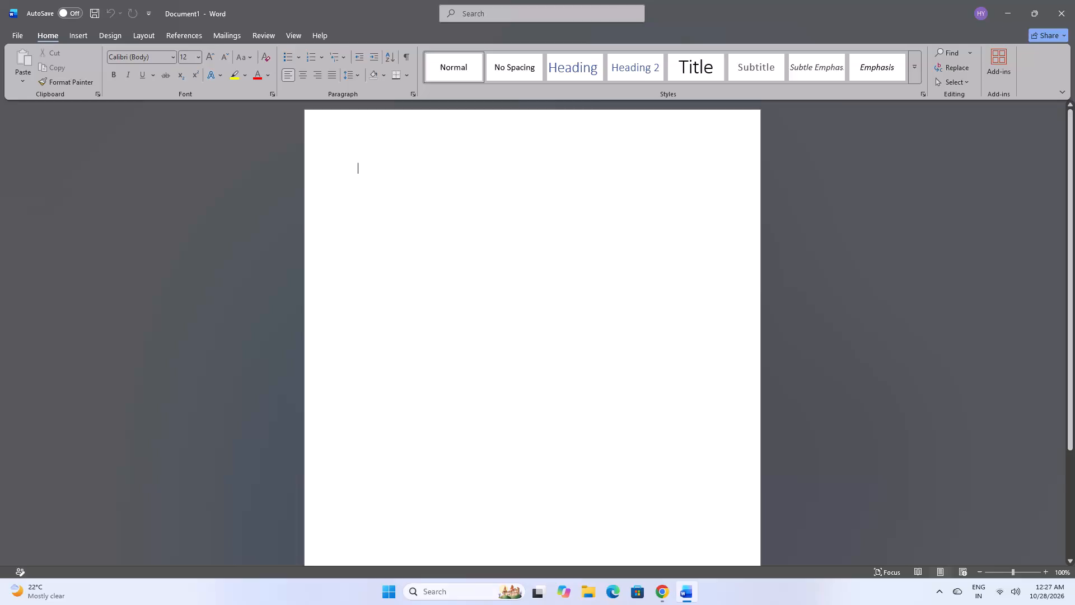
Set the blank document's page margins to the Narrow preset.
left_click(148, 32)
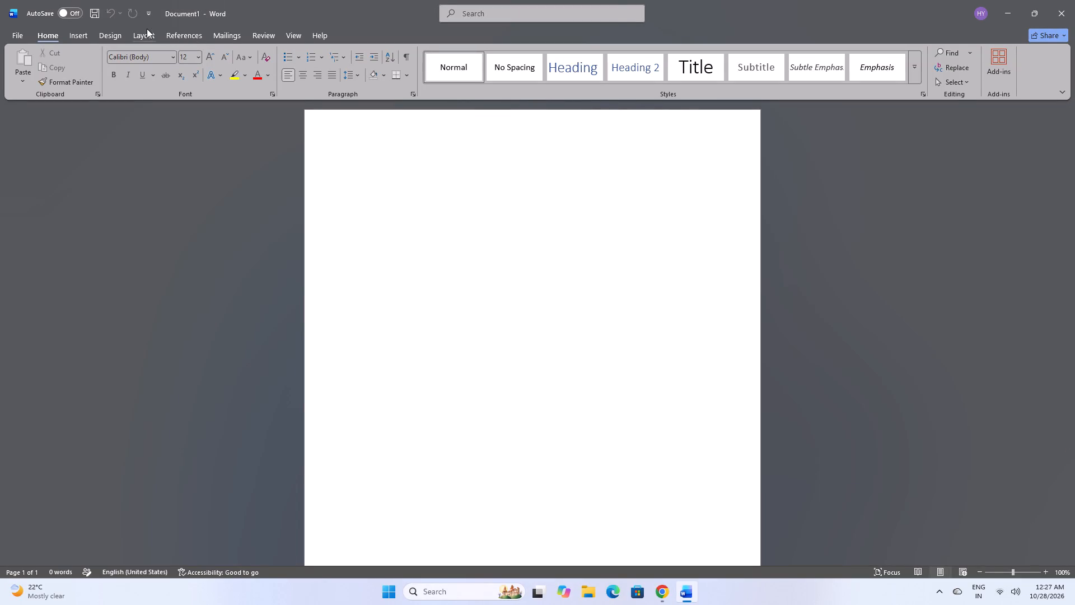
left_click(18, 77)
left_click(78, 146)
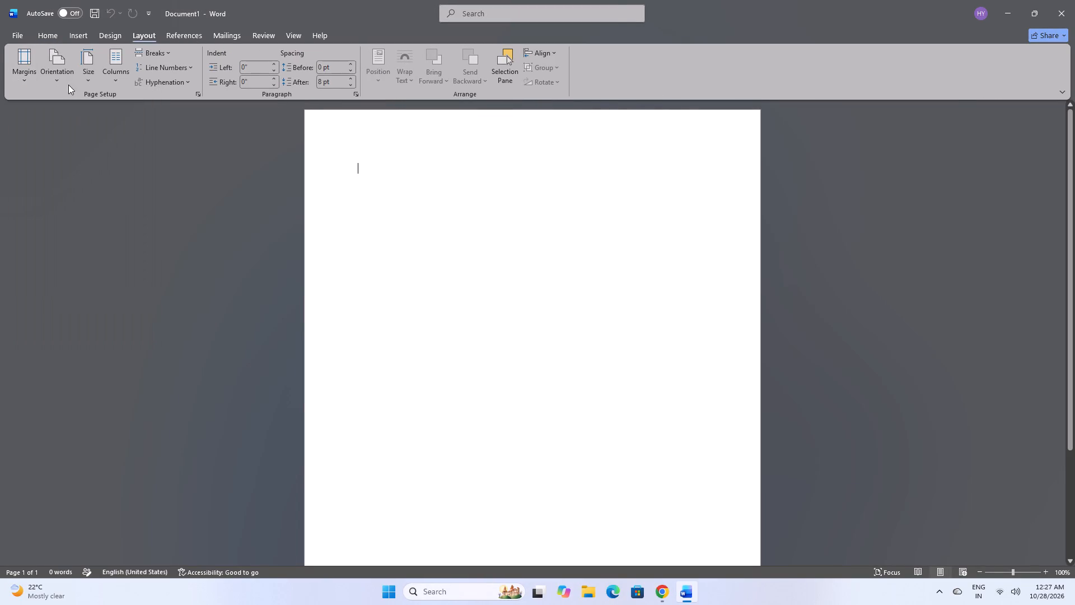
Set the paper size to A4 (8.27" x 11.69").
left_click(83, 76)
left_click(86, 76)
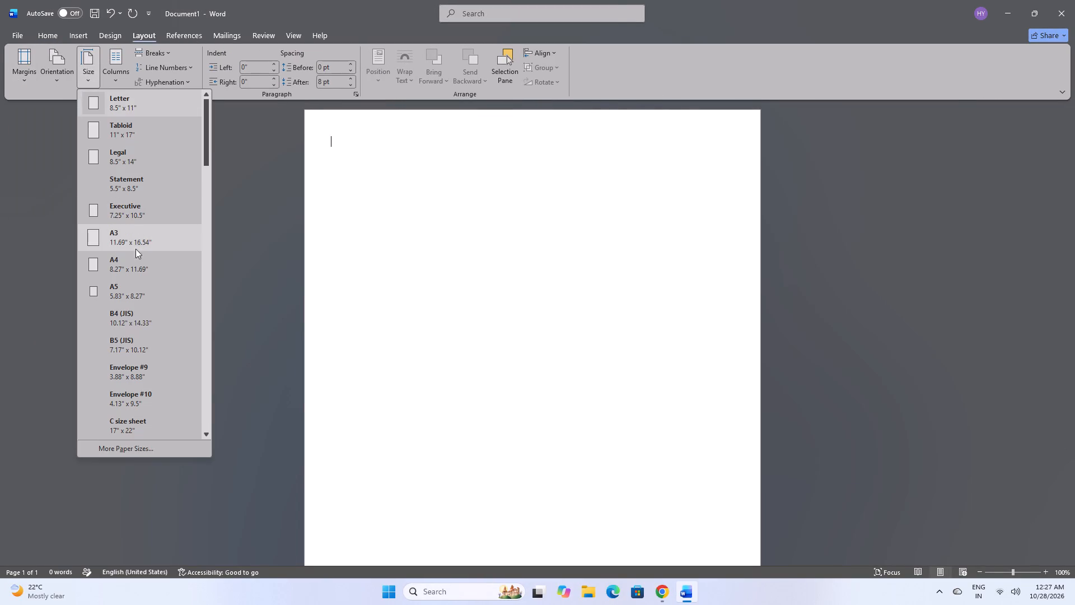
left_click(147, 271)
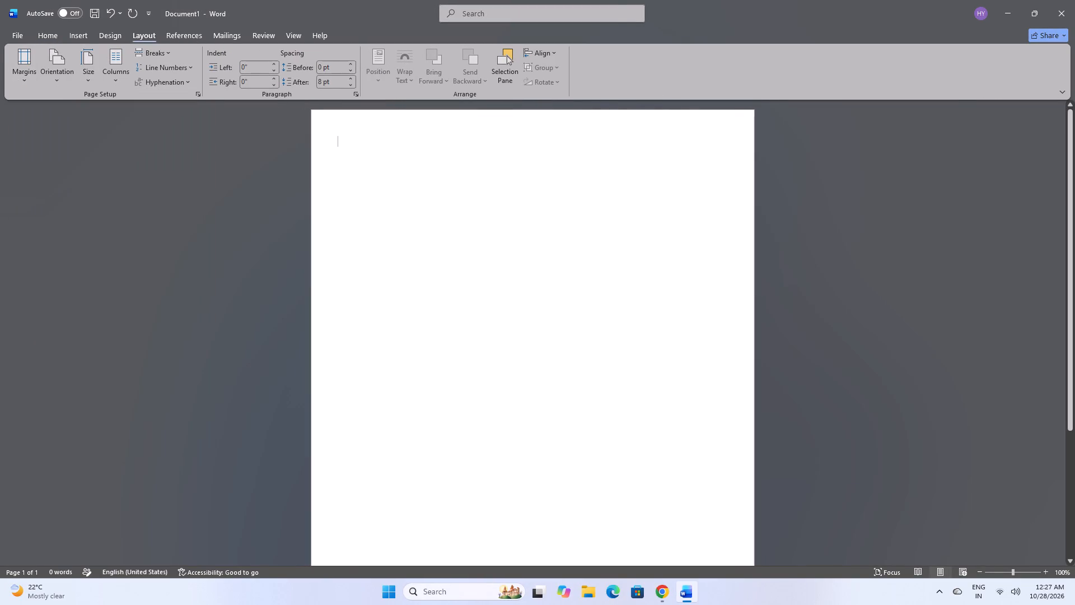
scroll(438, 226, "down", 3, "ctrl")
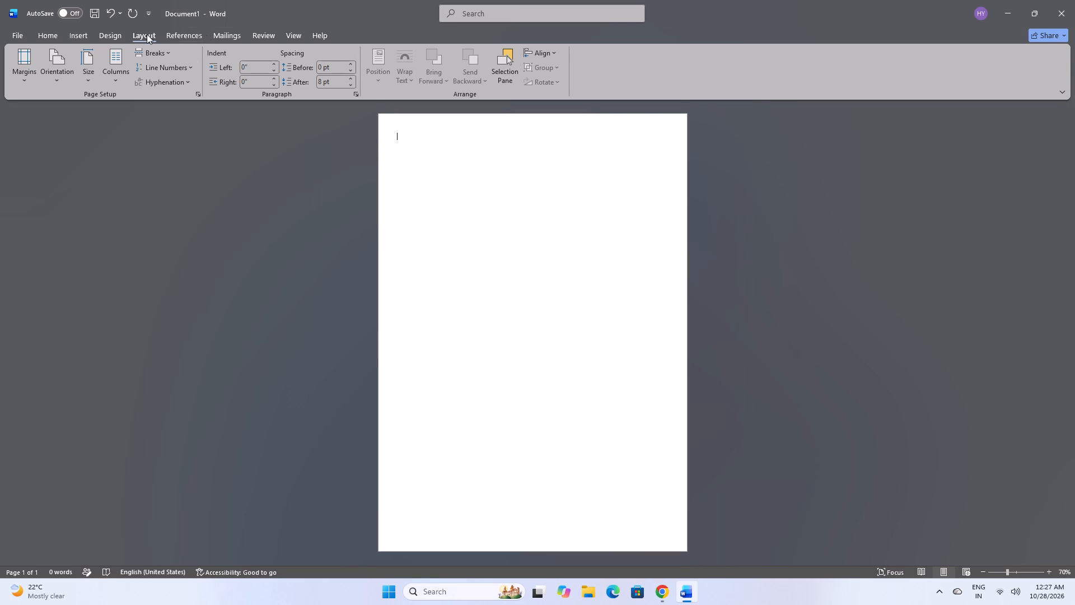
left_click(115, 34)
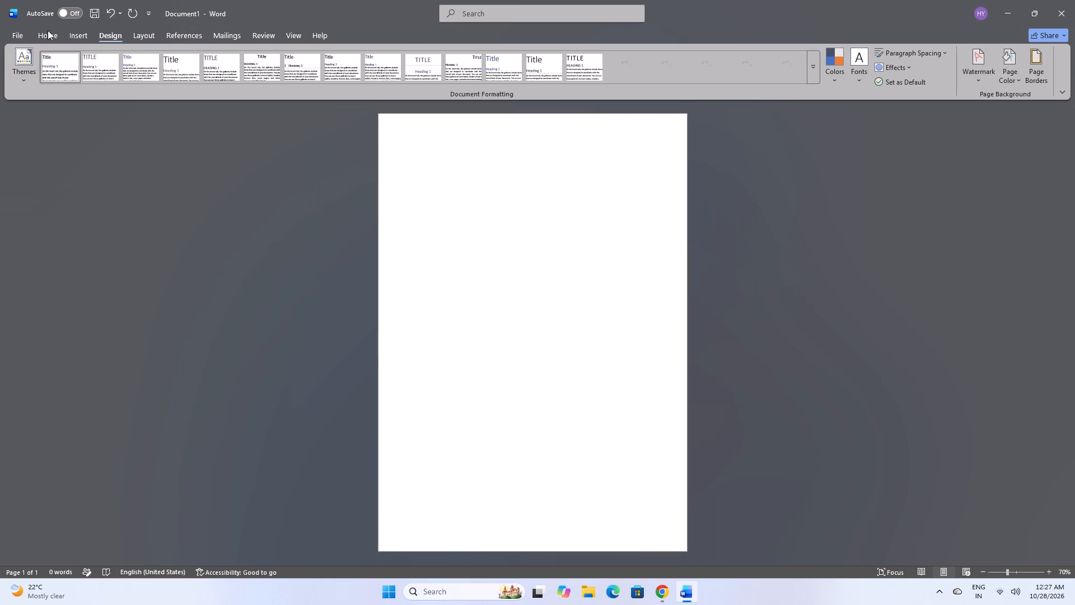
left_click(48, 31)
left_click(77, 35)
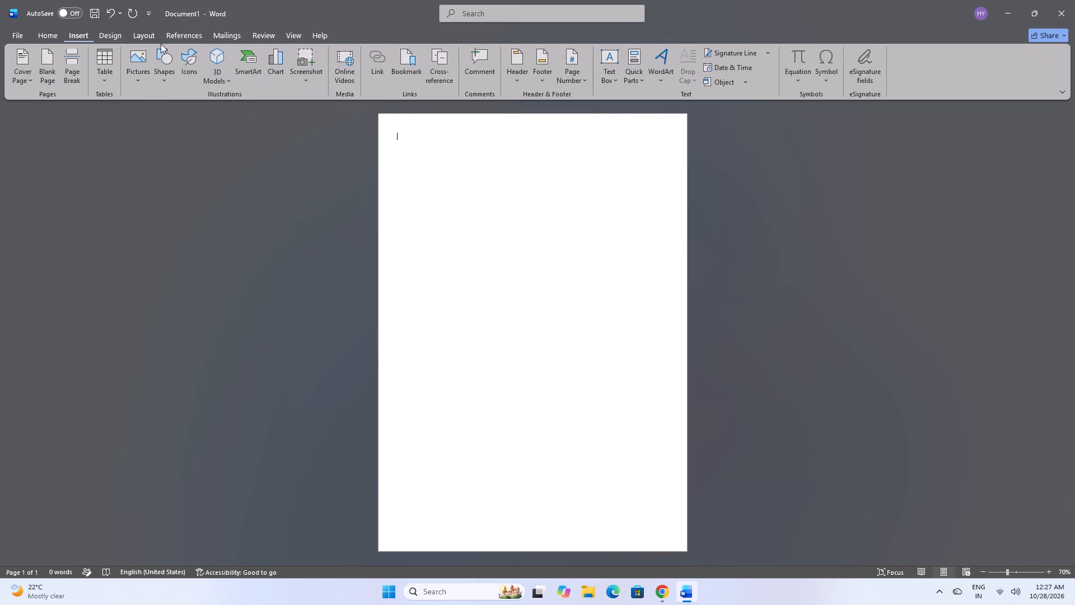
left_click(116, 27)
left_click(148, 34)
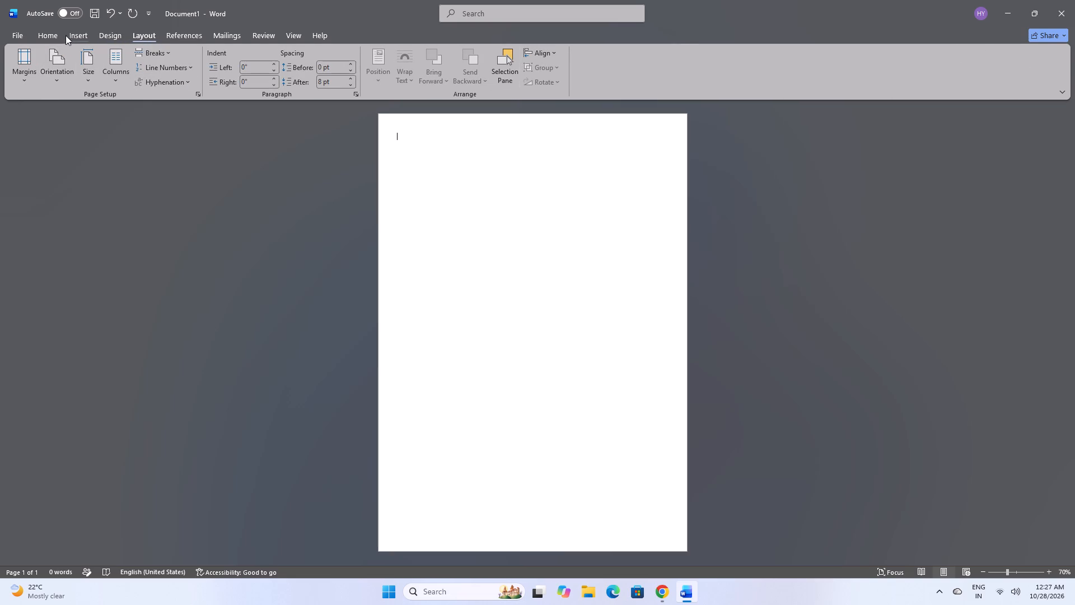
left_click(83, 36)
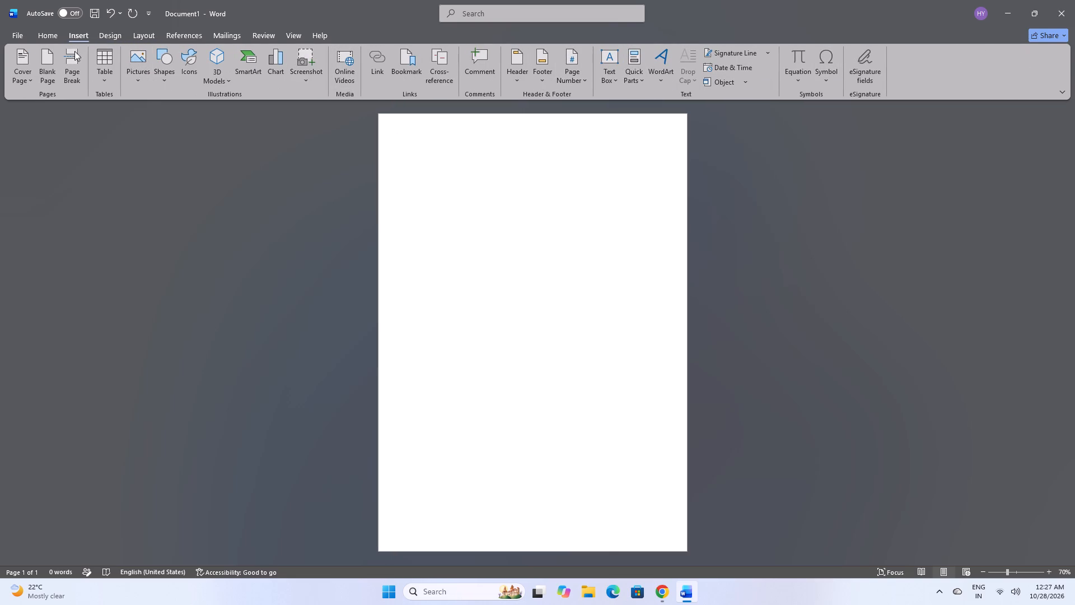
Set the page color to the very light gray in the main row of theme colors, after trying a pale blue-gray tint.
left_click(108, 39)
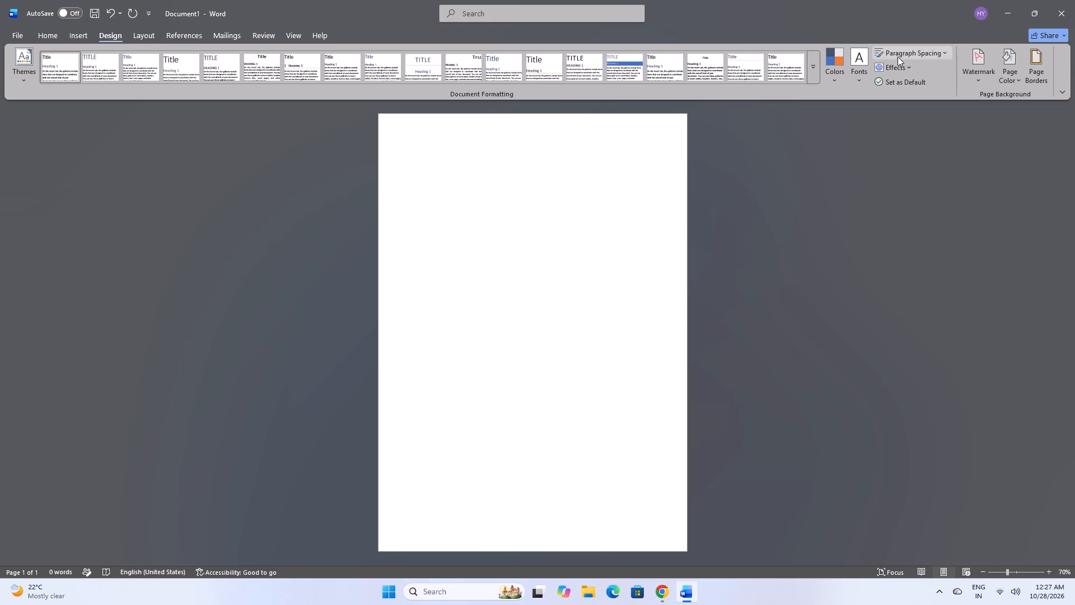
left_click(1007, 78)
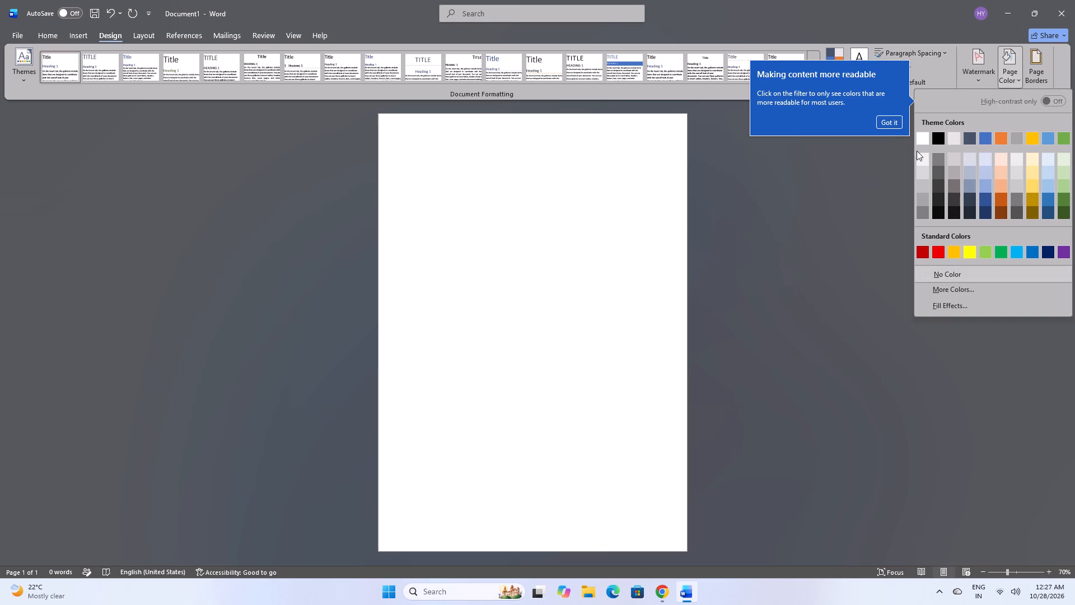
left_click(969, 156)
left_click(1007, 79)
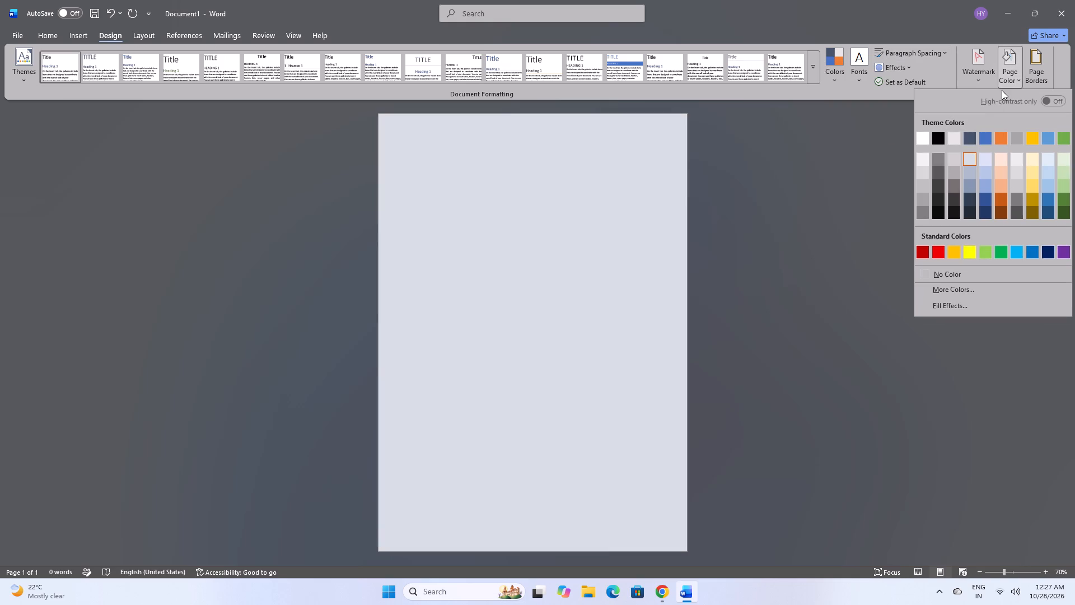
left_click(950, 134)
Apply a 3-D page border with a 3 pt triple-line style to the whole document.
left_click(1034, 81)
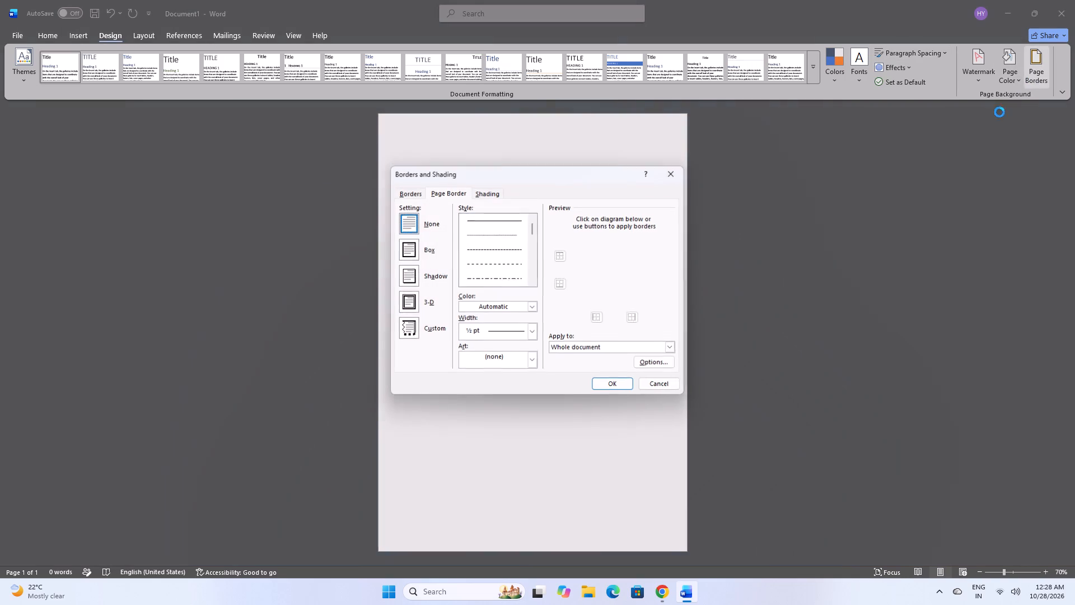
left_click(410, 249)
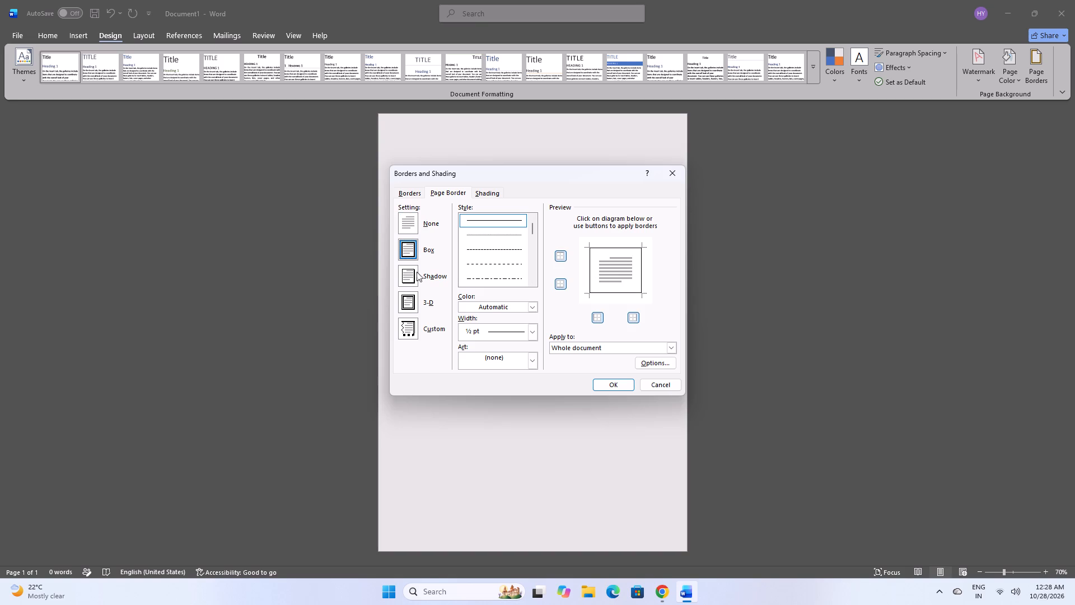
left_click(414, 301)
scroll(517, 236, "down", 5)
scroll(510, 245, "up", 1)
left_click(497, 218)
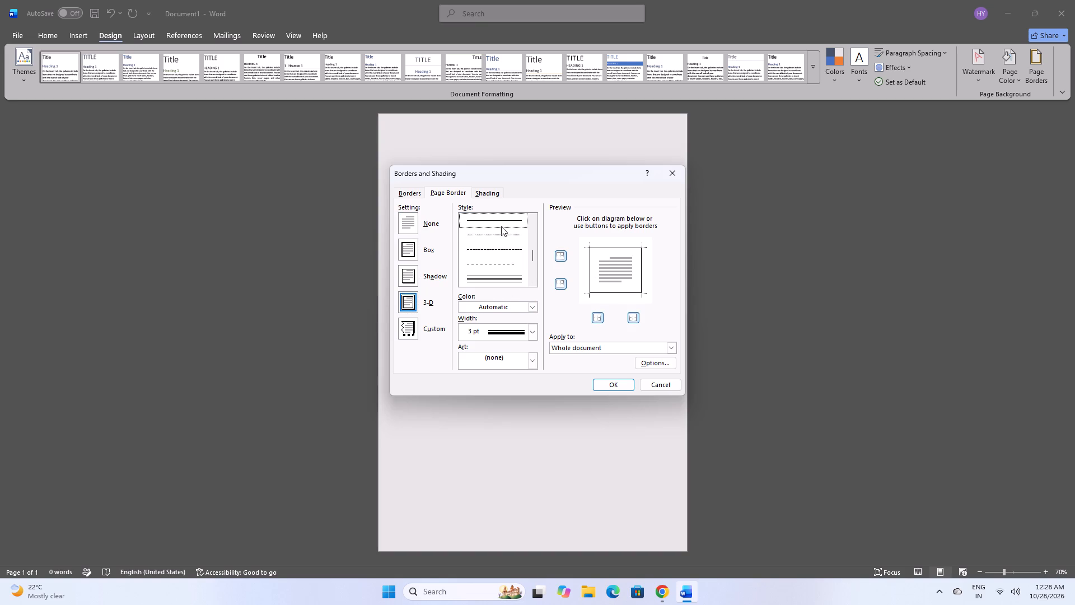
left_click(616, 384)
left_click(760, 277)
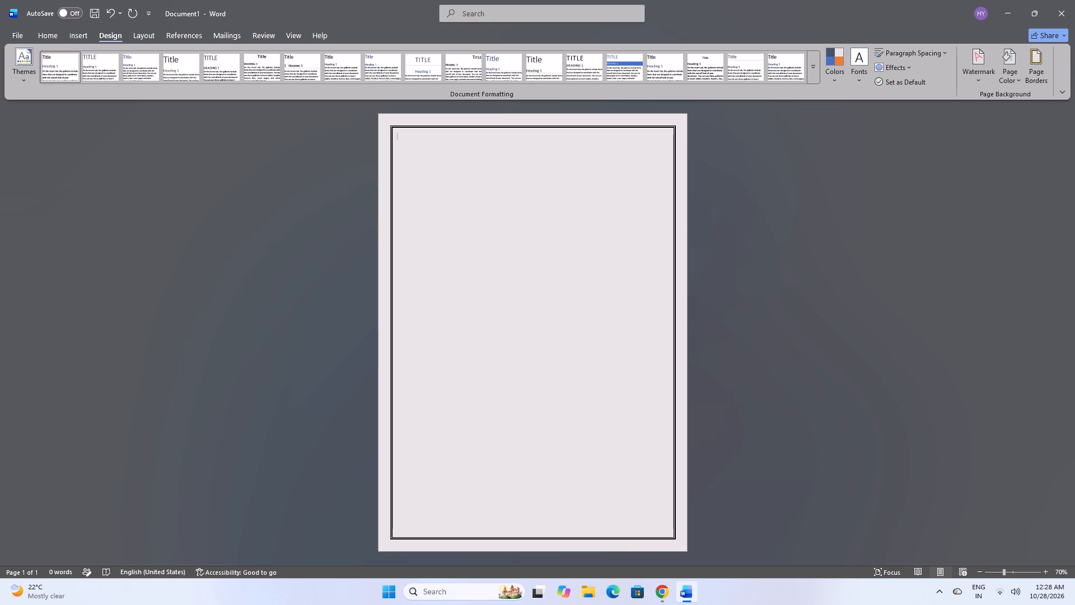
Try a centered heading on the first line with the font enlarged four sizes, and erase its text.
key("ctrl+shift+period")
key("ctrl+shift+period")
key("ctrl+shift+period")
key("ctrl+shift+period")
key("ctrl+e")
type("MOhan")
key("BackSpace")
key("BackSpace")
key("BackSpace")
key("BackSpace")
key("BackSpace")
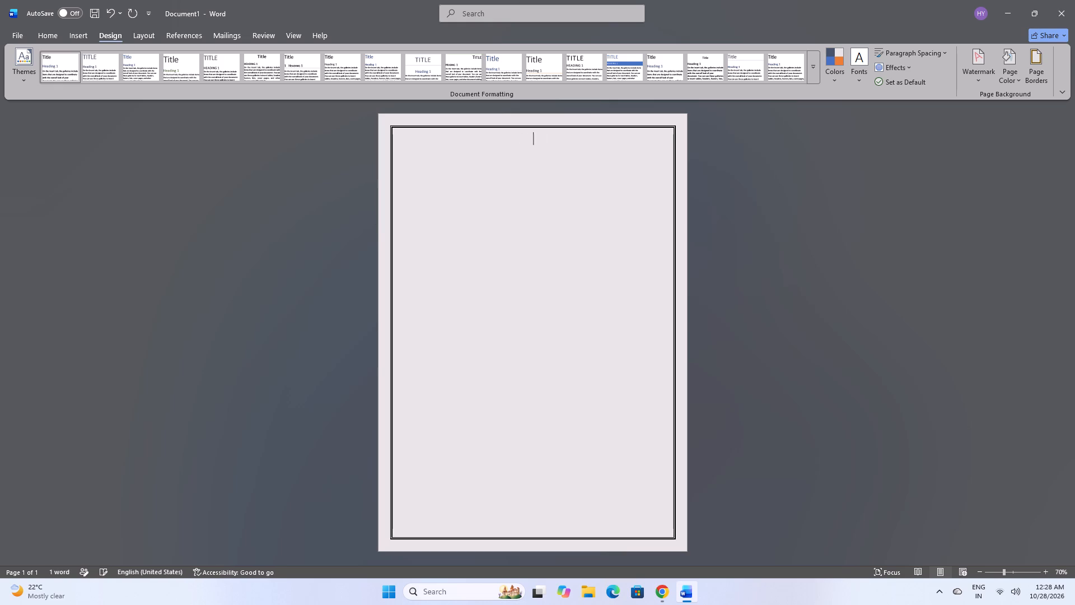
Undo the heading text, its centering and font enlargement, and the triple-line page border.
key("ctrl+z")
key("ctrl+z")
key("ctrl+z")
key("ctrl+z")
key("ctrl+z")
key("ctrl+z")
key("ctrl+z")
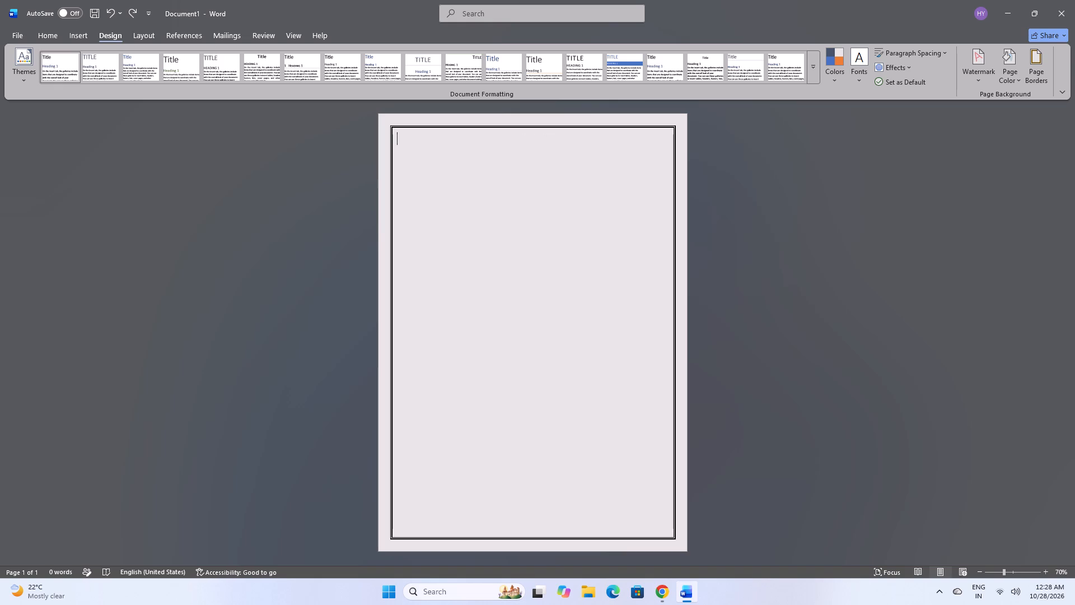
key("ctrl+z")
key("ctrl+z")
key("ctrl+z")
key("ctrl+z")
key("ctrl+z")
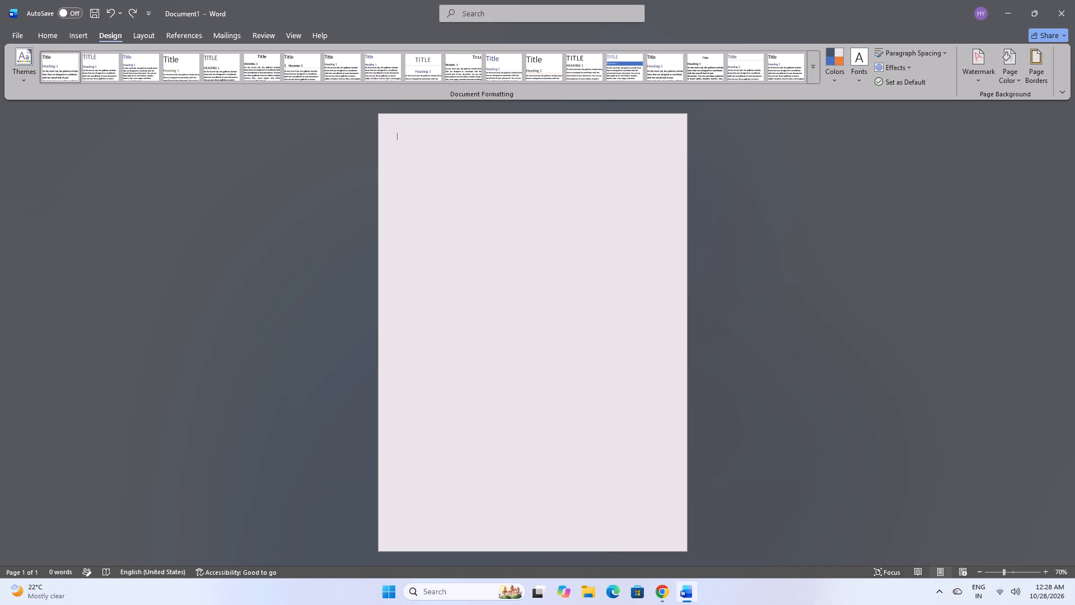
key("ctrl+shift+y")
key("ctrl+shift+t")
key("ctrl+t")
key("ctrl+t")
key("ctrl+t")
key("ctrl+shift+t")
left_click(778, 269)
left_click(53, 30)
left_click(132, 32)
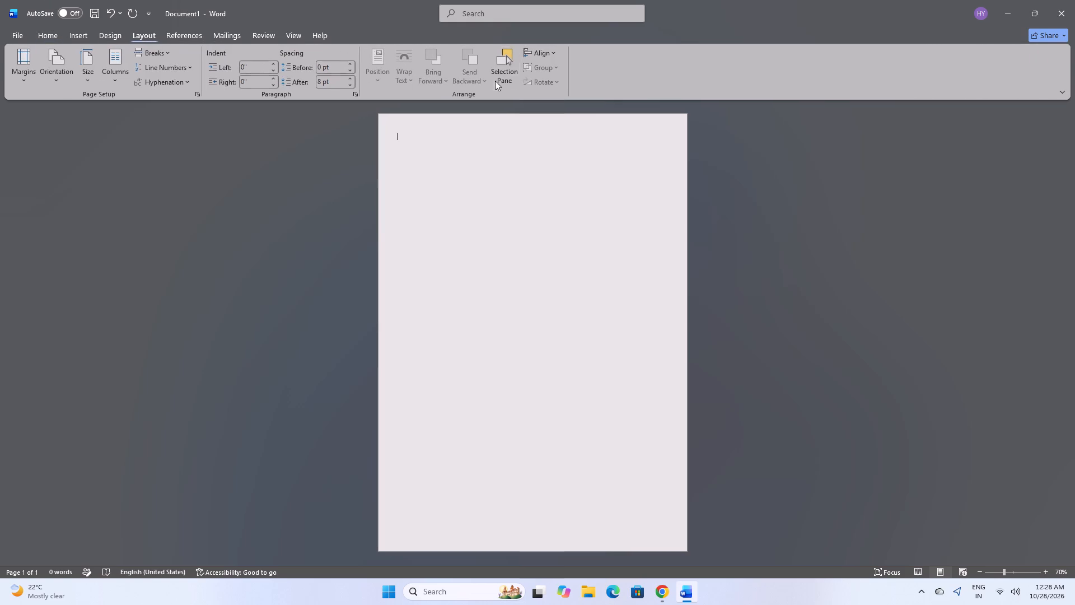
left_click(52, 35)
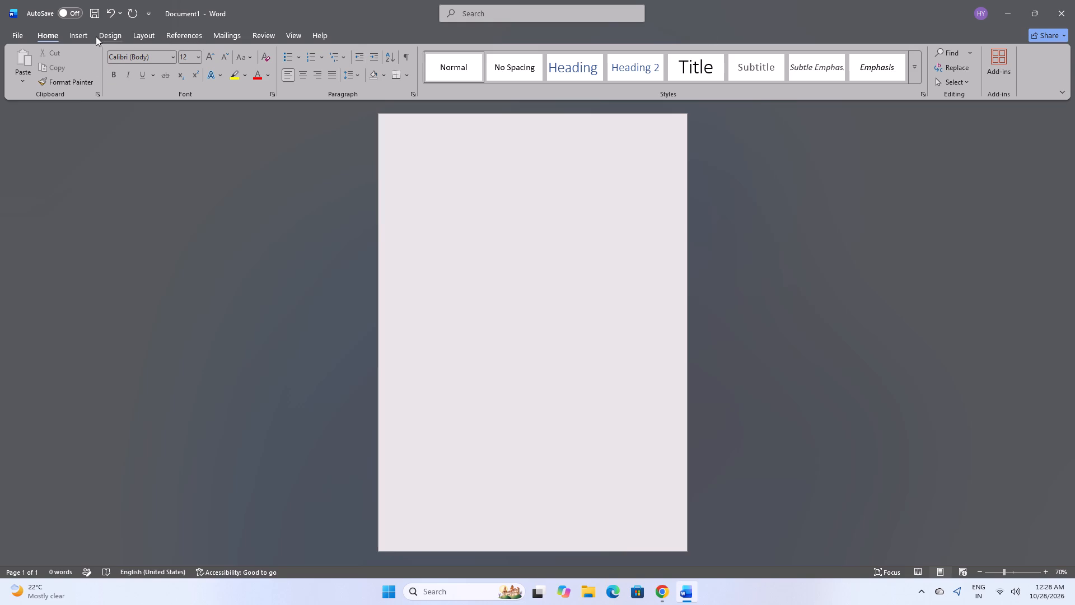
Apply a Box page border with a 3 pt thick-and-thin double-line style to the whole document.
left_click(111, 33)
left_click(1044, 79)
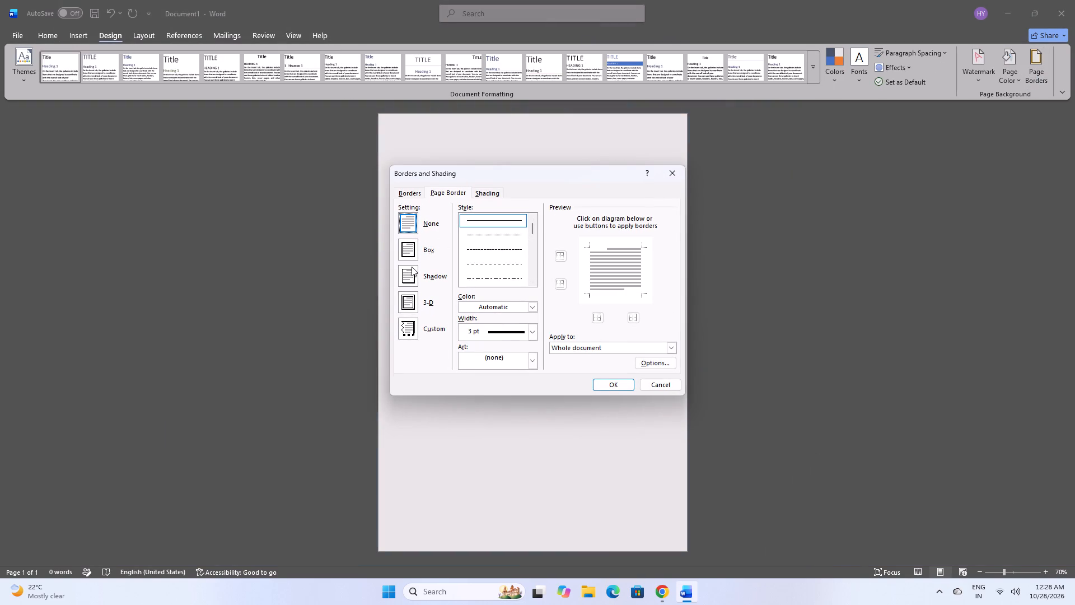
left_click(410, 252)
scroll(473, 264, "down", 3)
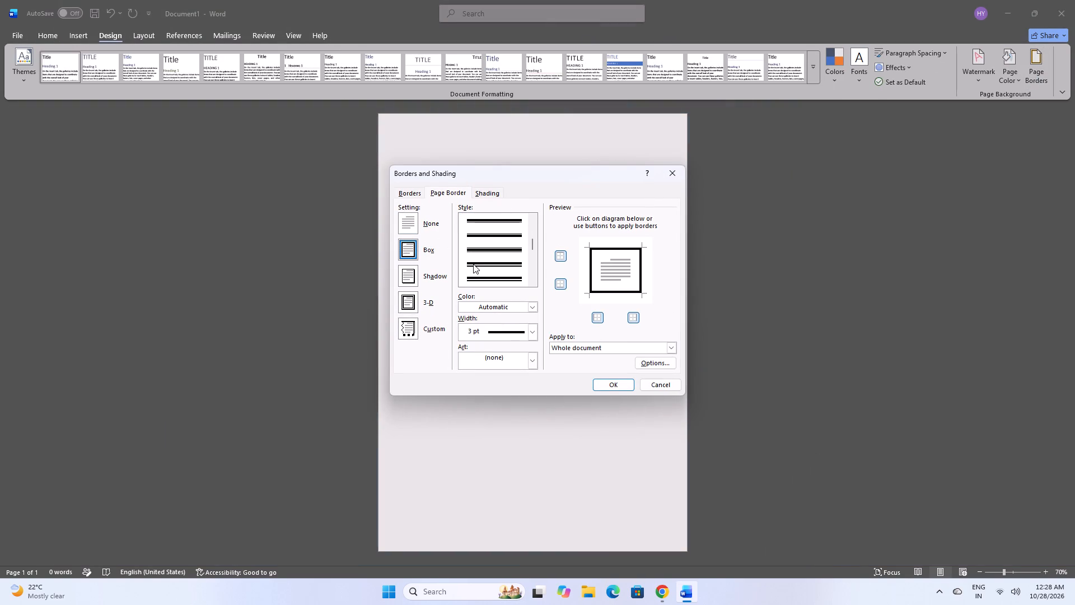
left_click(497, 221)
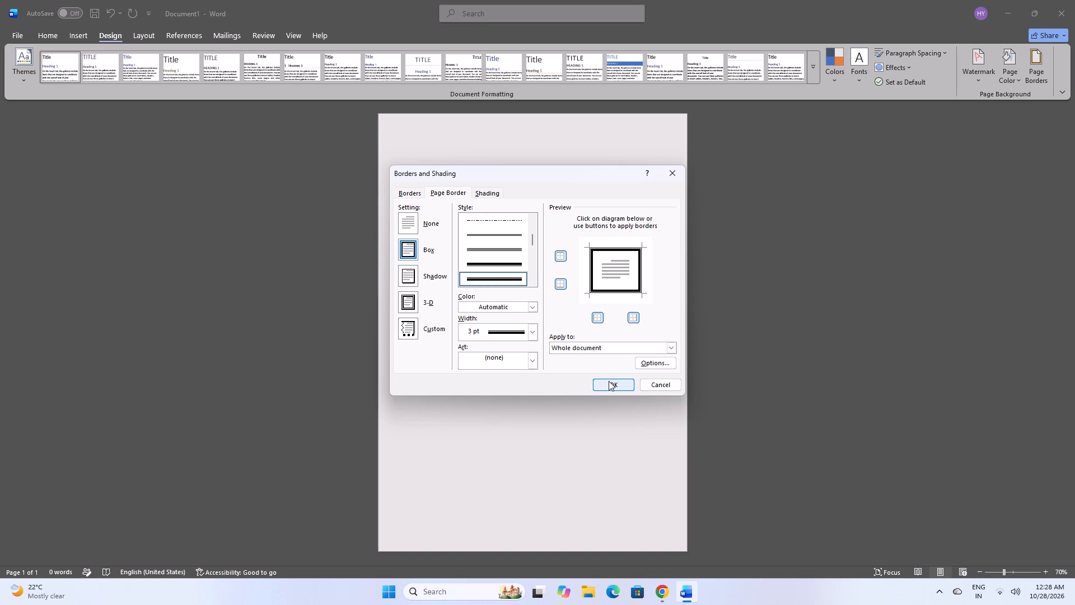
left_click(610, 381)
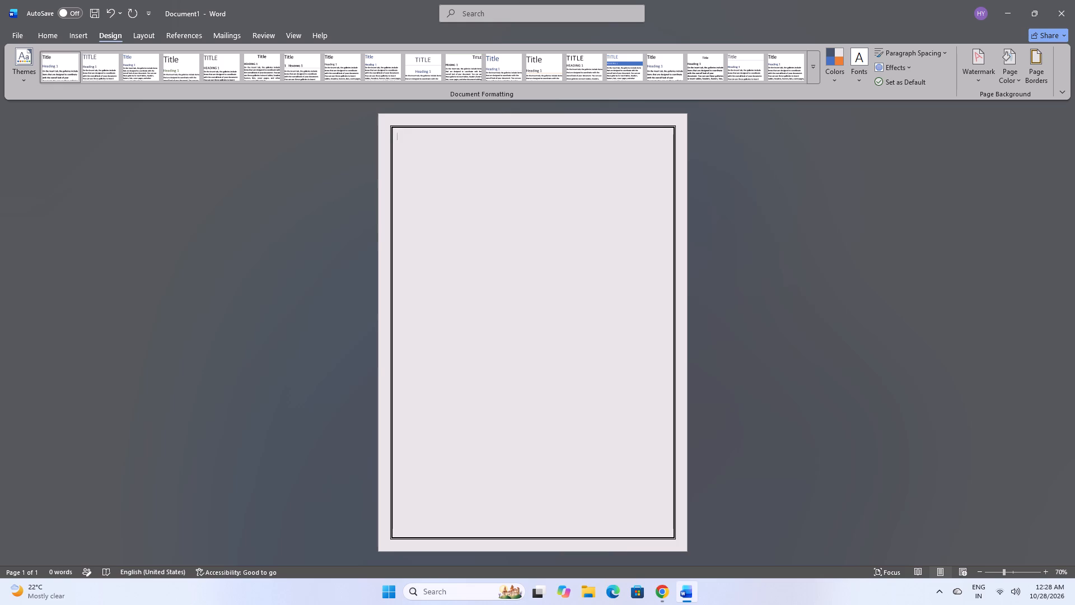
Set the text font to the +Headings theme font with the Bold style.
key("ctrl+d")
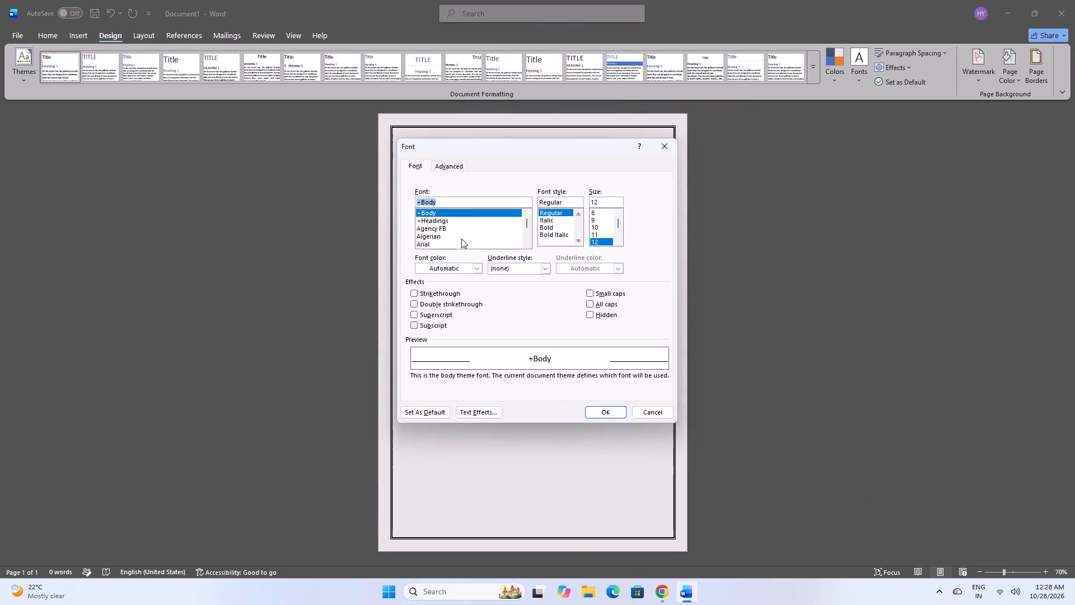
scroll(448, 236, "down", 2)
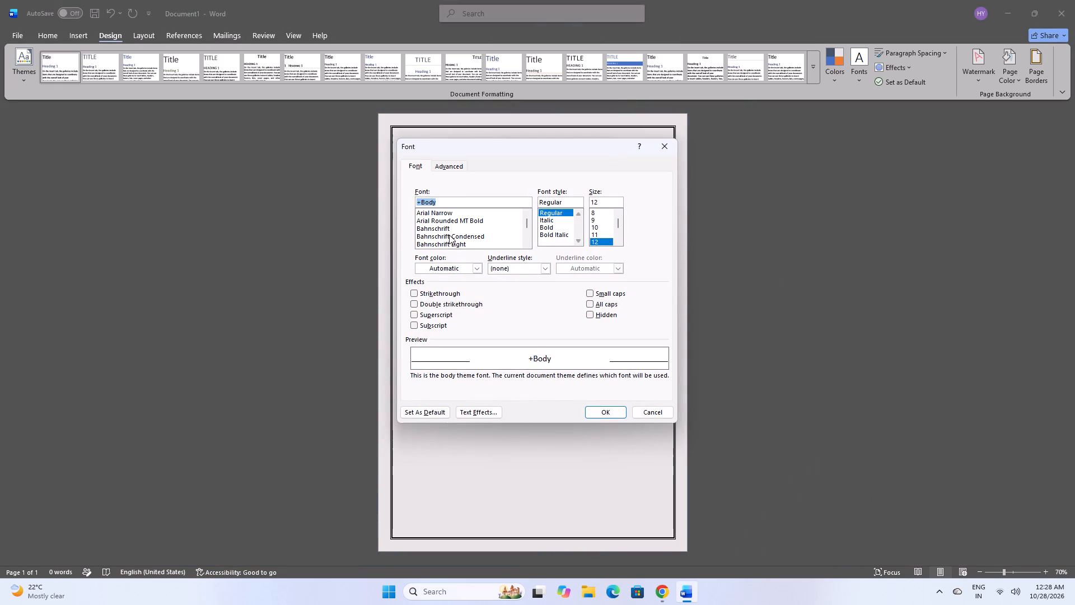
scroll(452, 229, "down", 4)
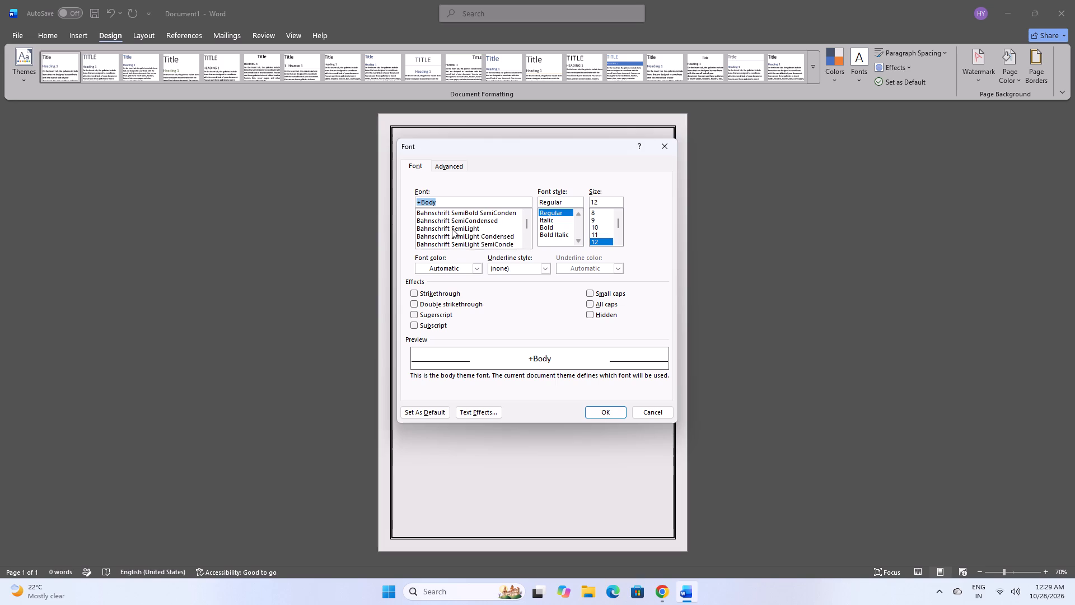
scroll(452, 229, "down", 5)
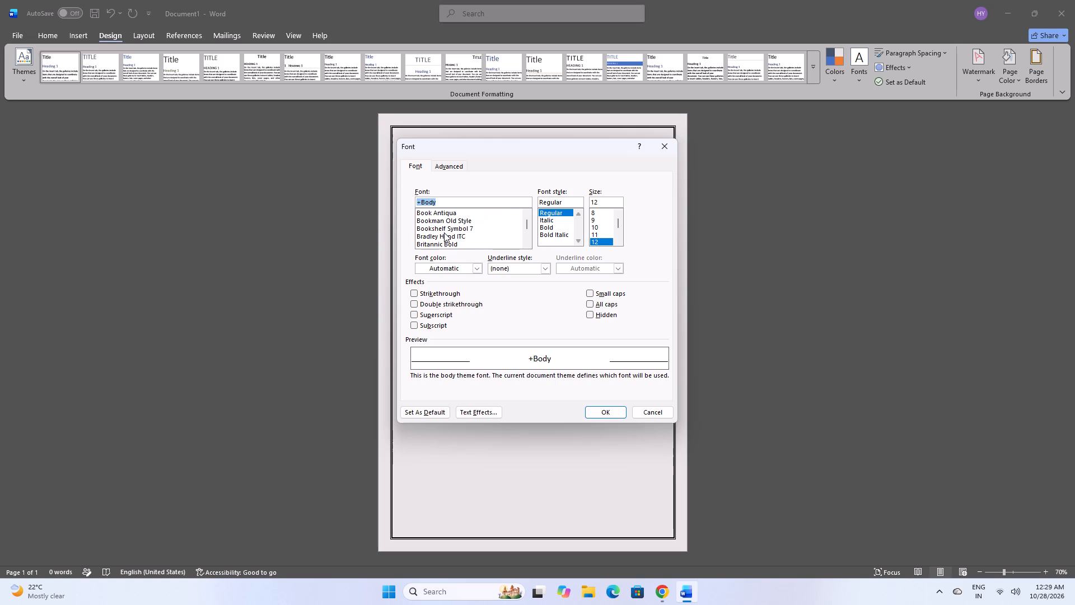
scroll(444, 232, "up", 17)
left_click(443, 221)
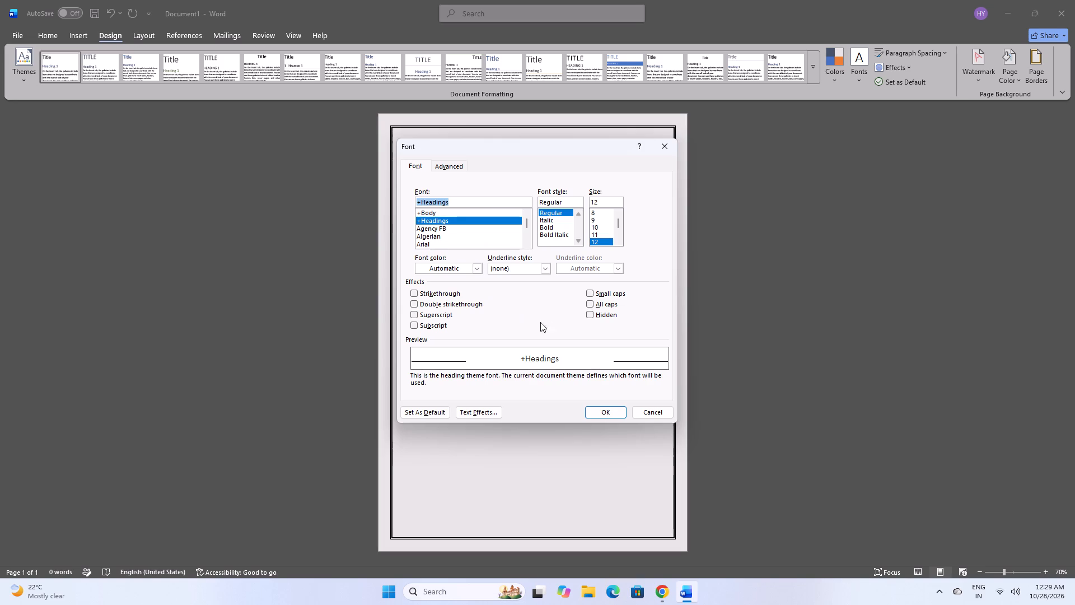
left_click(557, 229)
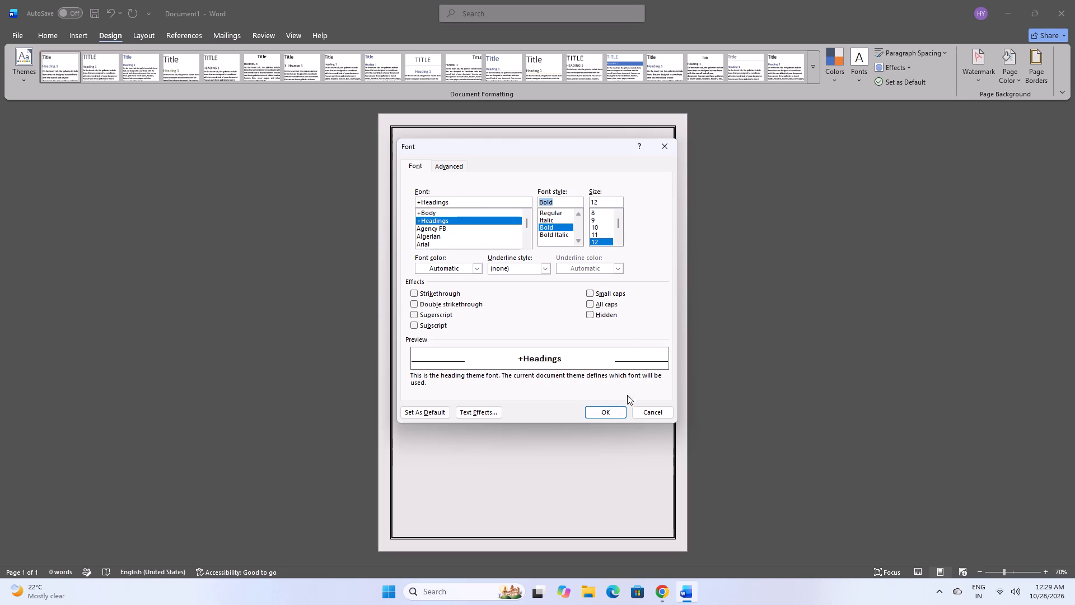
left_click(586, 295)
left_click(586, 295)
left_click(599, 412)
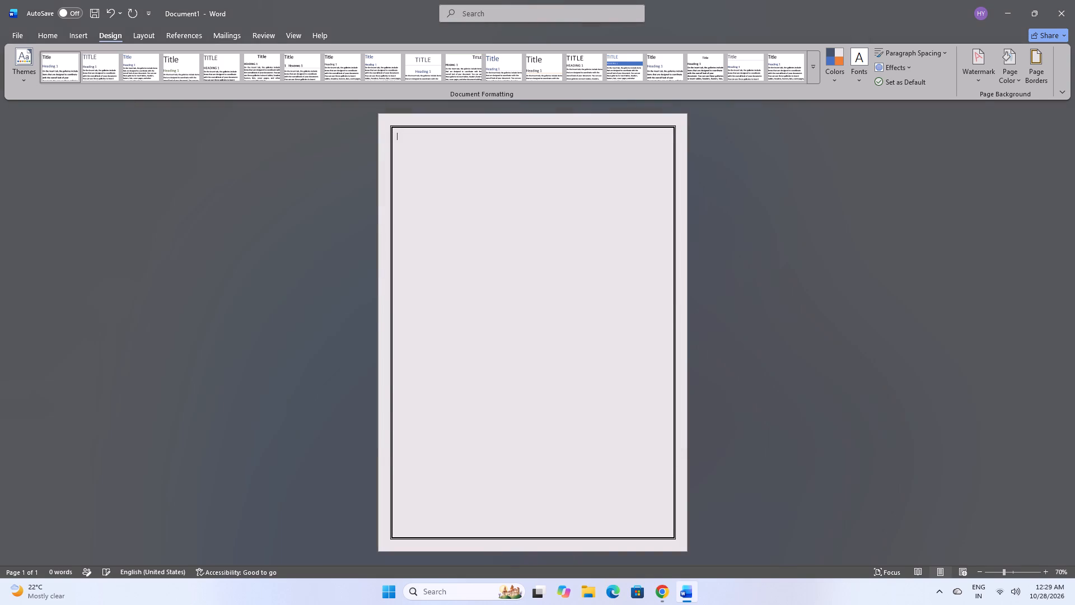
Center the empty first line and enlarge its font by six sizes.
key("ctrl+e")
key("ctrl+shift+period")
key("ctrl+shift+period")
key("ctrl+shift+period")
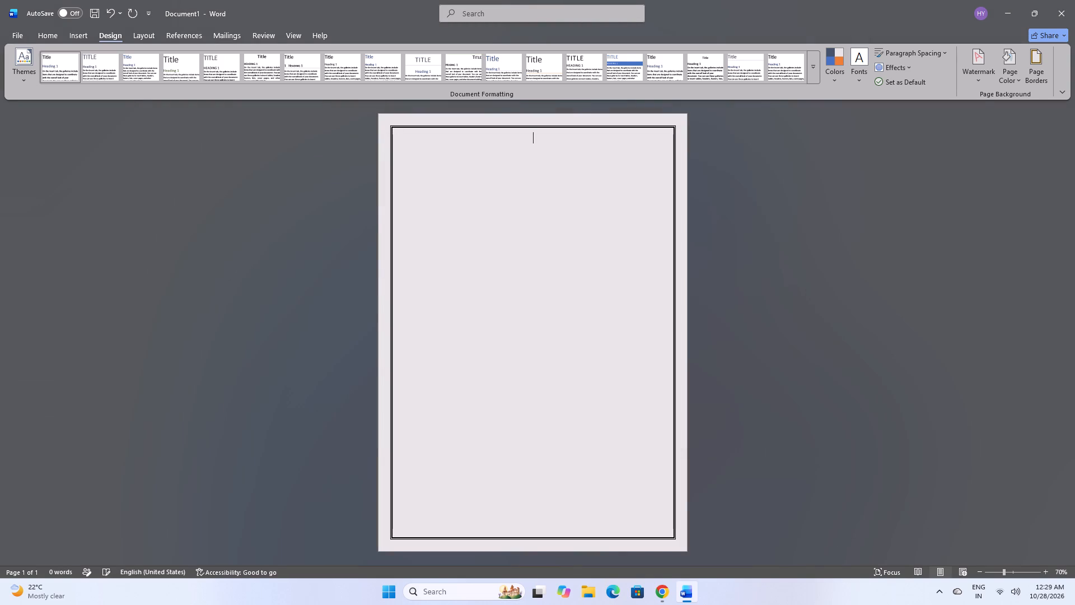
key("ctrl+shift+period")
key("ctrl+shift+period")
key("ctrl+shift+period")
Enter the heading MOHANLAL SUKHADIA UNIVERSITY in capitals on the centered first line.
type("mOh")
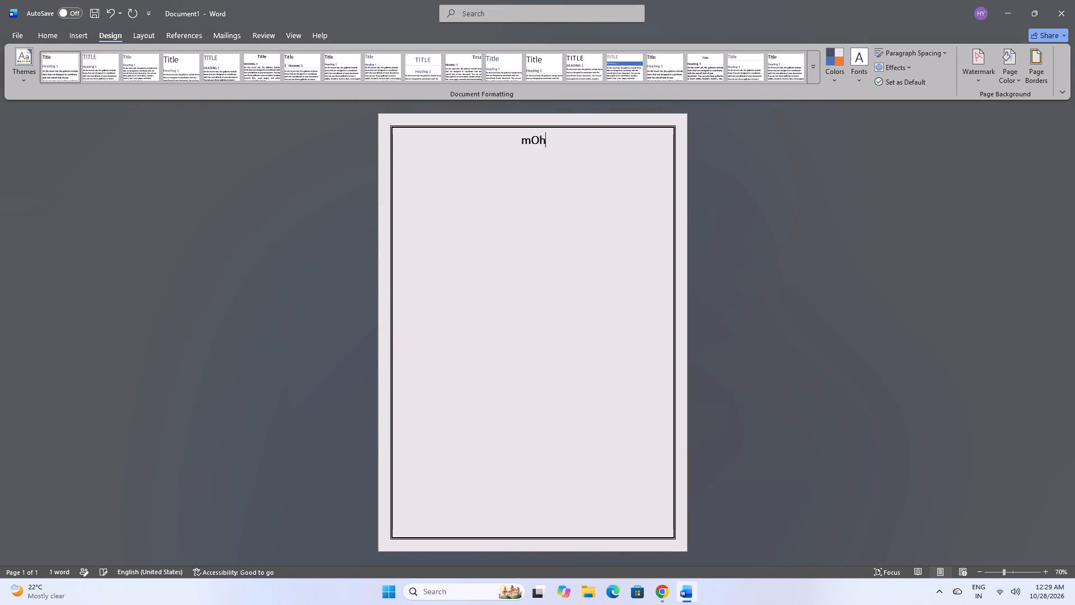
key("ctrl+a")
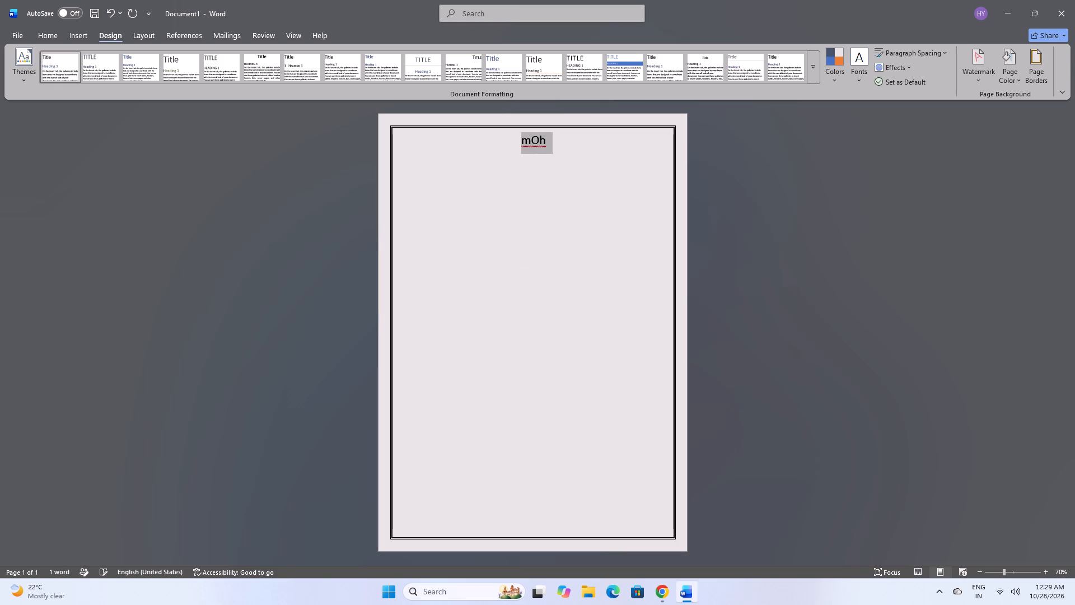
type("Mohanl")
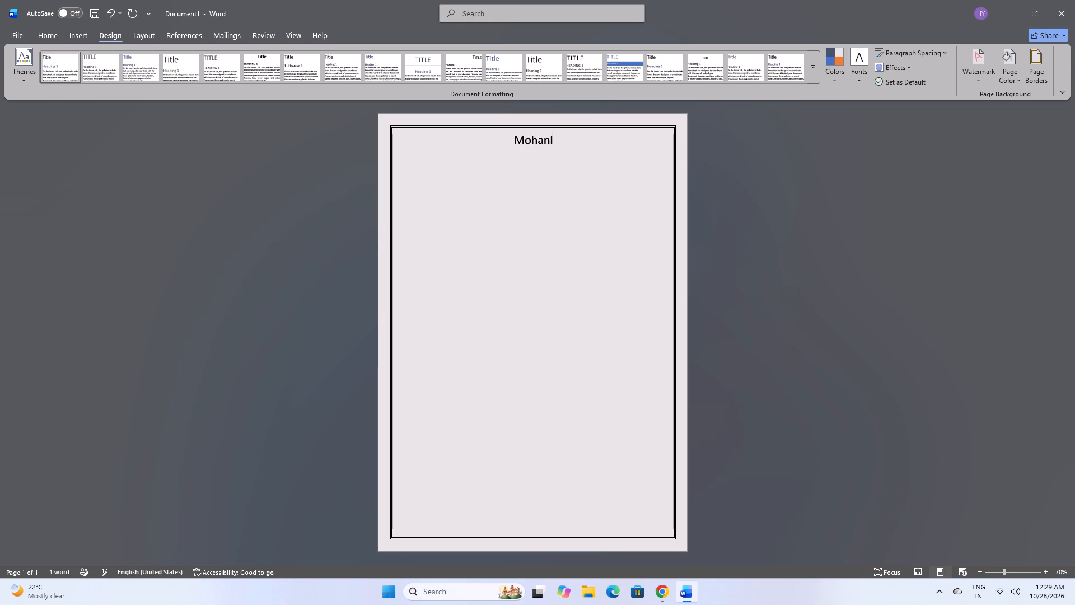
key("BackSpace")
key("BackSpace")
key("BackSpace")
key("BackSpace")
key("BackSpace")
type("OHANLAL s")
key("BackSpace")
type("SUKHADIA UNIVERI")
key("BackSpace")
type("SITY")
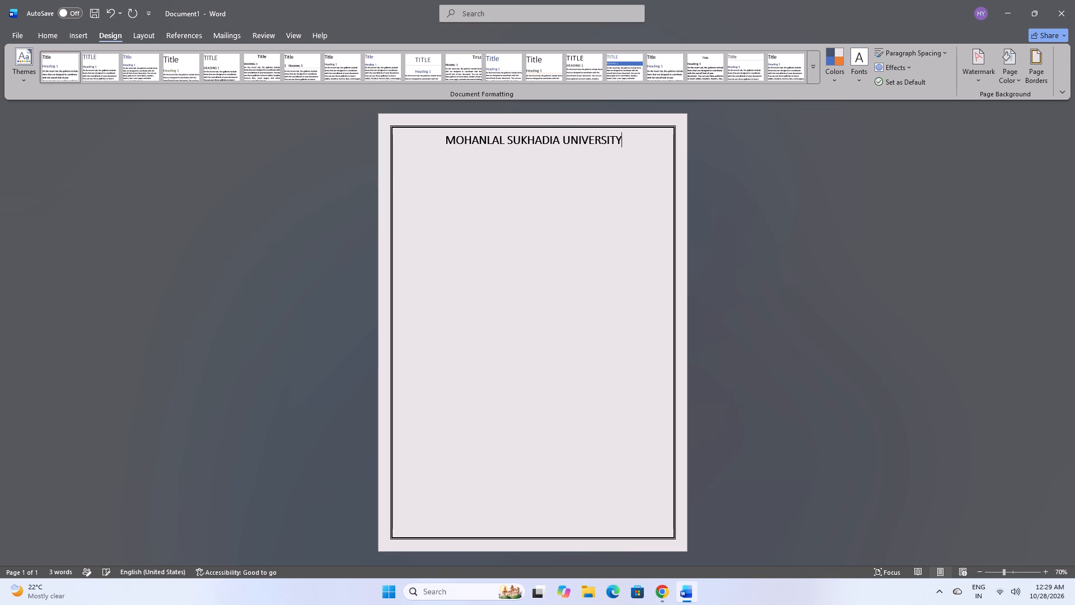
Enlarge the whole heading to 36 pt so it nearly fills the line between the page borders.
key("ctrl+a")
key("ctrl+shift+period")
key("ctrl+shift+period")
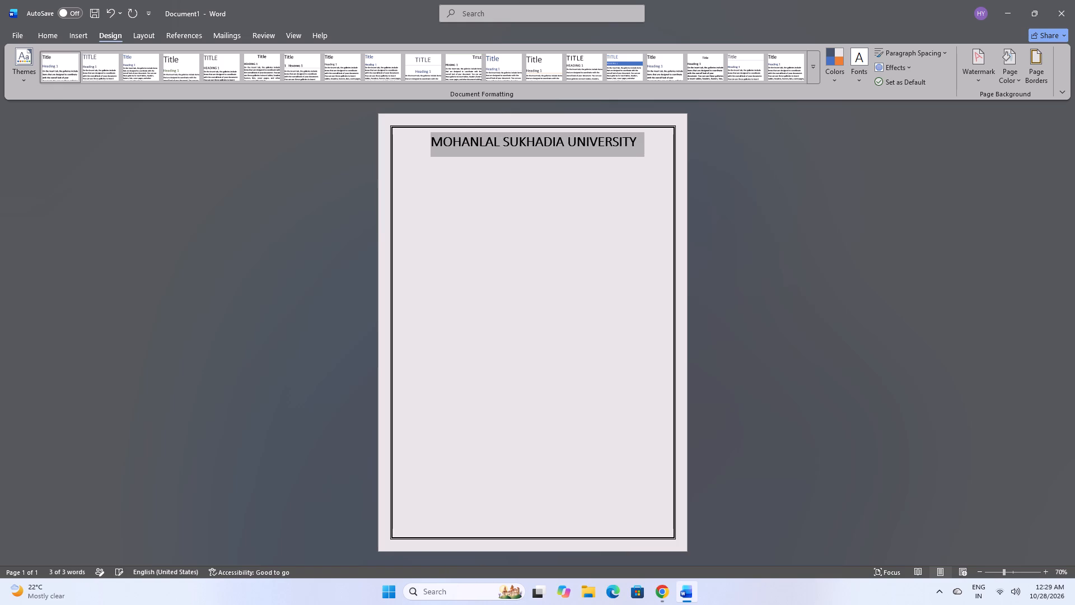
key("ctrl+shift+period")
key("ctrl+shift+period")
key("ctrl+shift+comma")
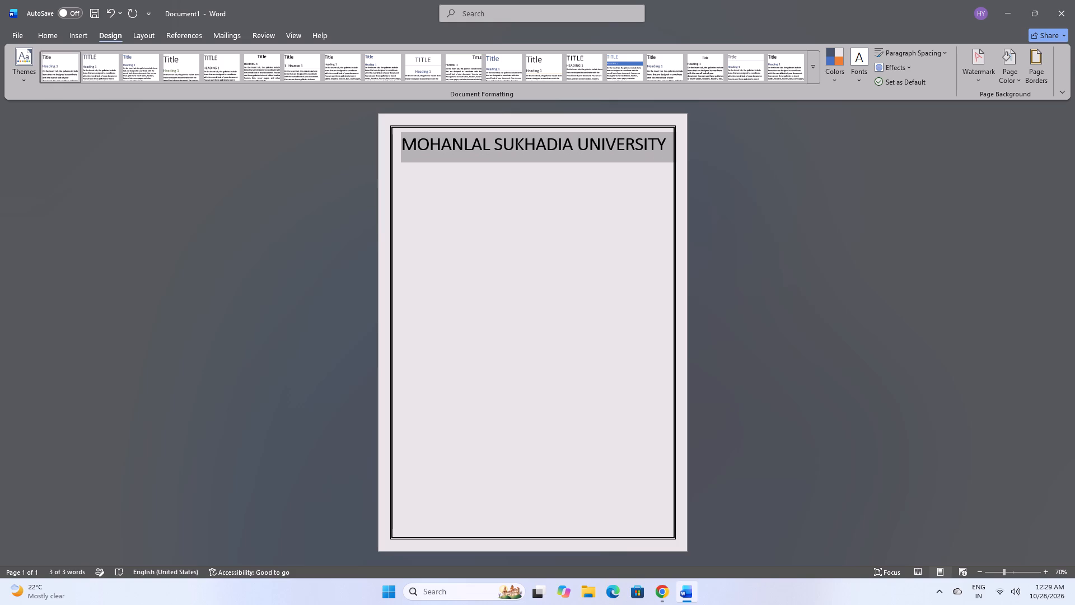
left_click(520, 261)
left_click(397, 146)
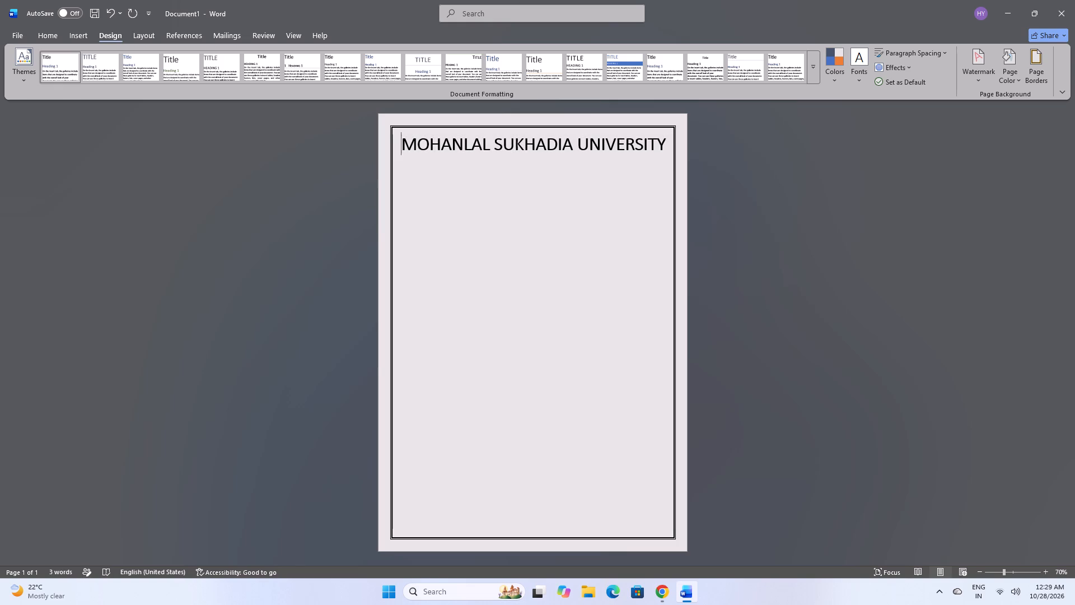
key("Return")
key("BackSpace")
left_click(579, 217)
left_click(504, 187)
Start inserting a picture from this device at the end of the heading, browsing to New folder (3) on New Volume (H:).
left_click(816, 202)
left_click(57, 35)
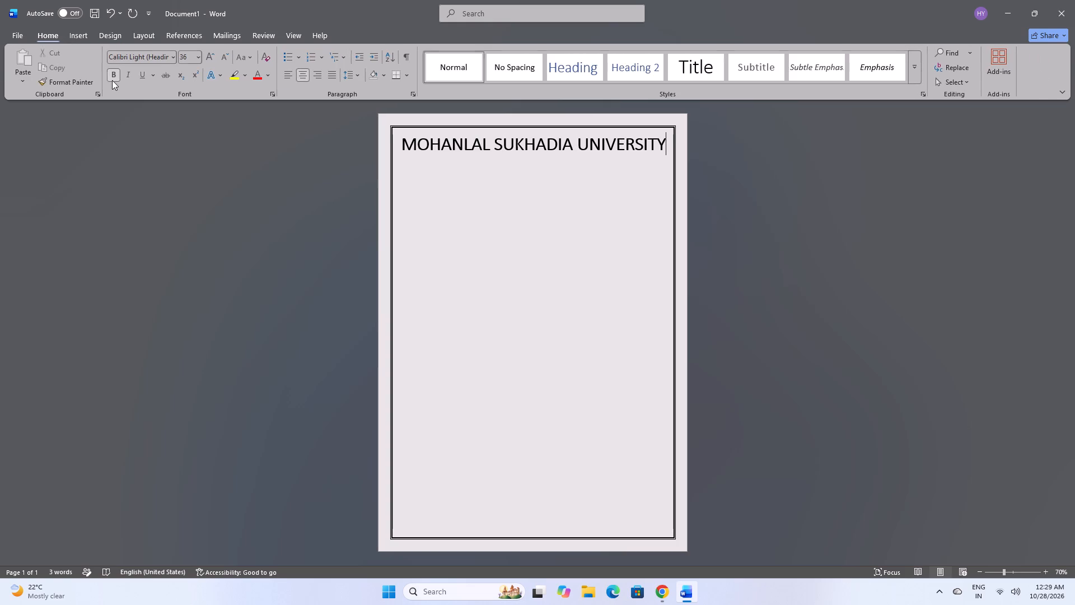
left_click(64, 32)
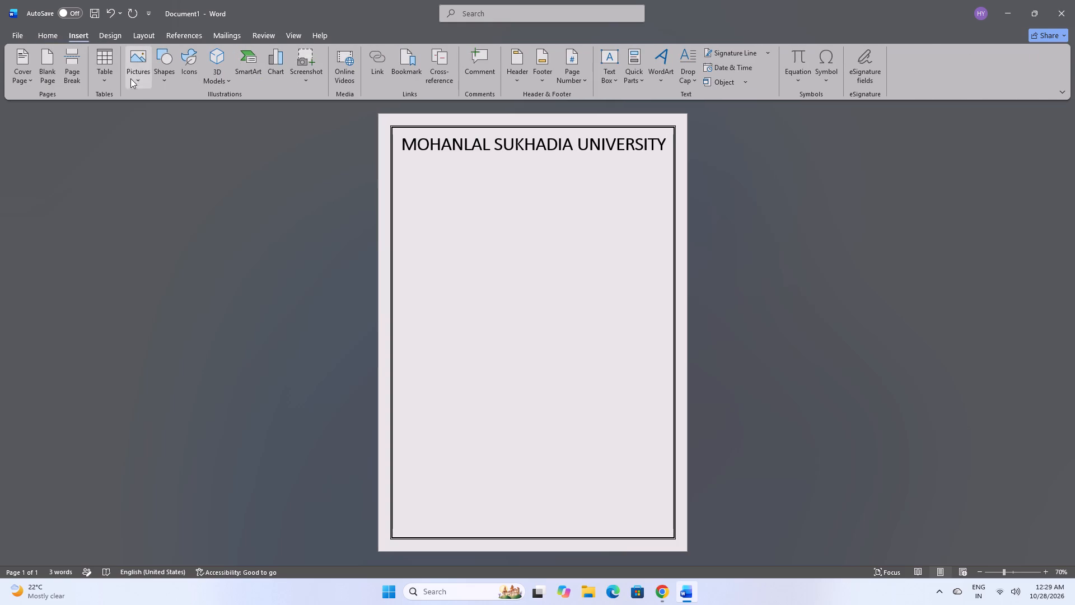
left_click(137, 84)
left_click(160, 116)
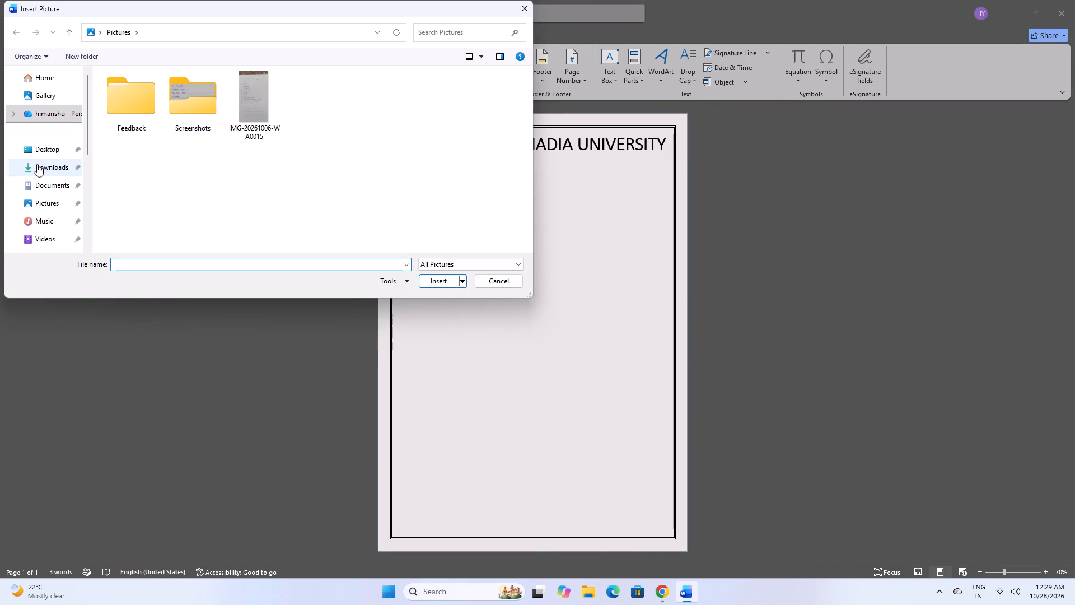
scroll(60, 199, "down", 2)
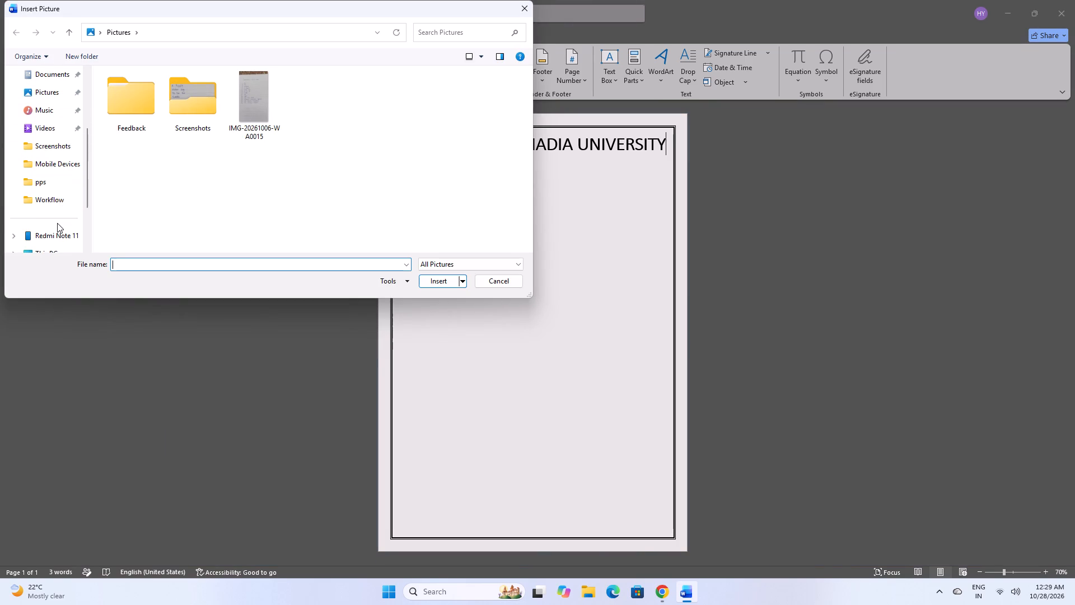
scroll(57, 223, "down", 2)
left_click(57, 187)
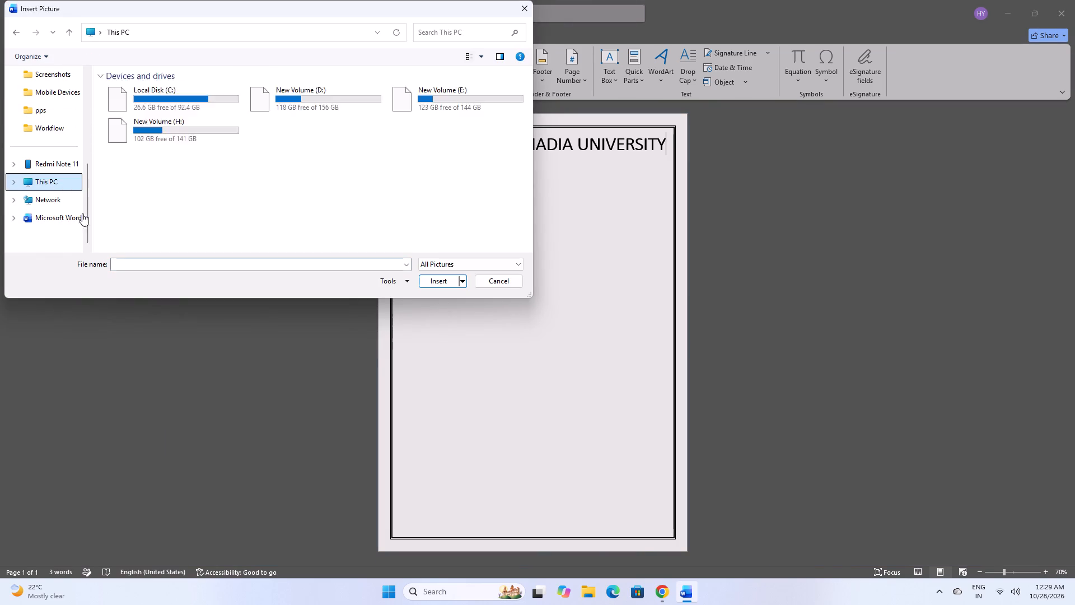
double_click(200, 132)
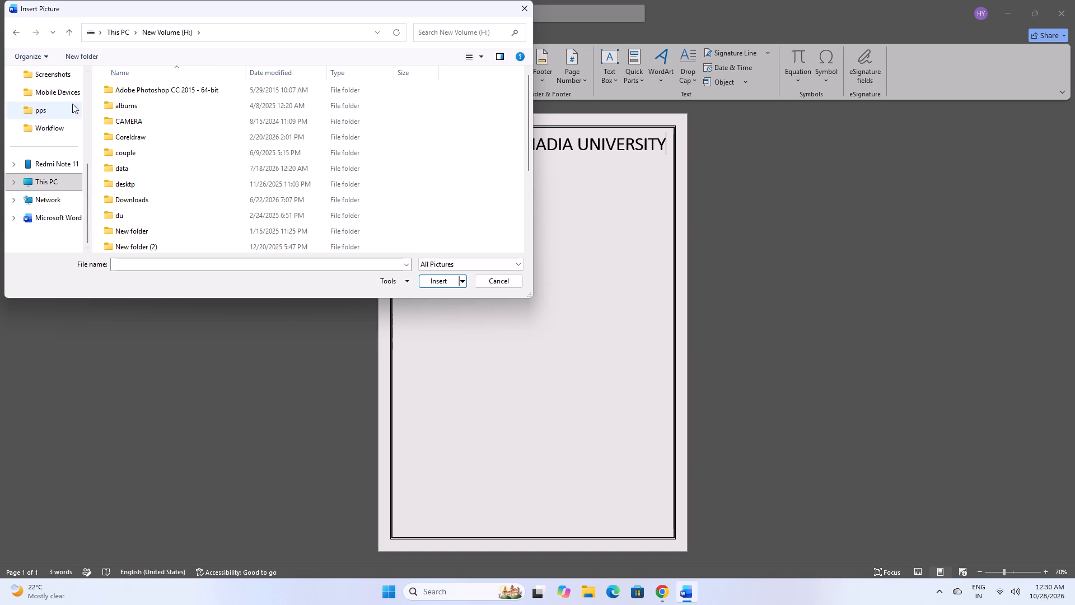
scroll(204, 196, "down", 3)
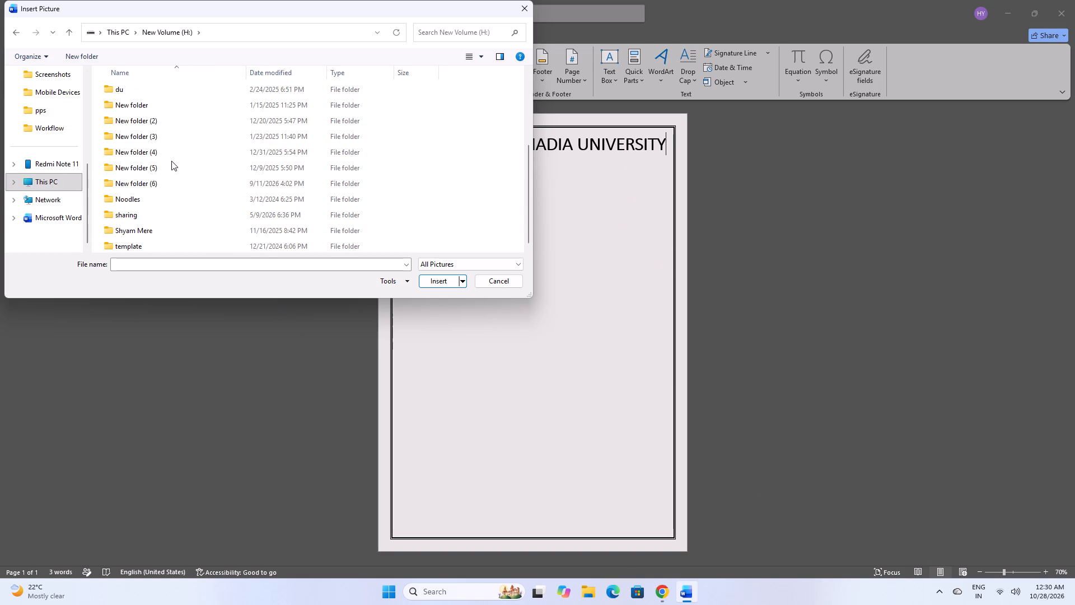
double_click(172, 142)
Insert the round university emblem h9W0XRhY_400x400 from the Saved Pictures folder and add a new line after it.
scroll(187, 129, "down", 4)
scroll(185, 131, "up", 5)
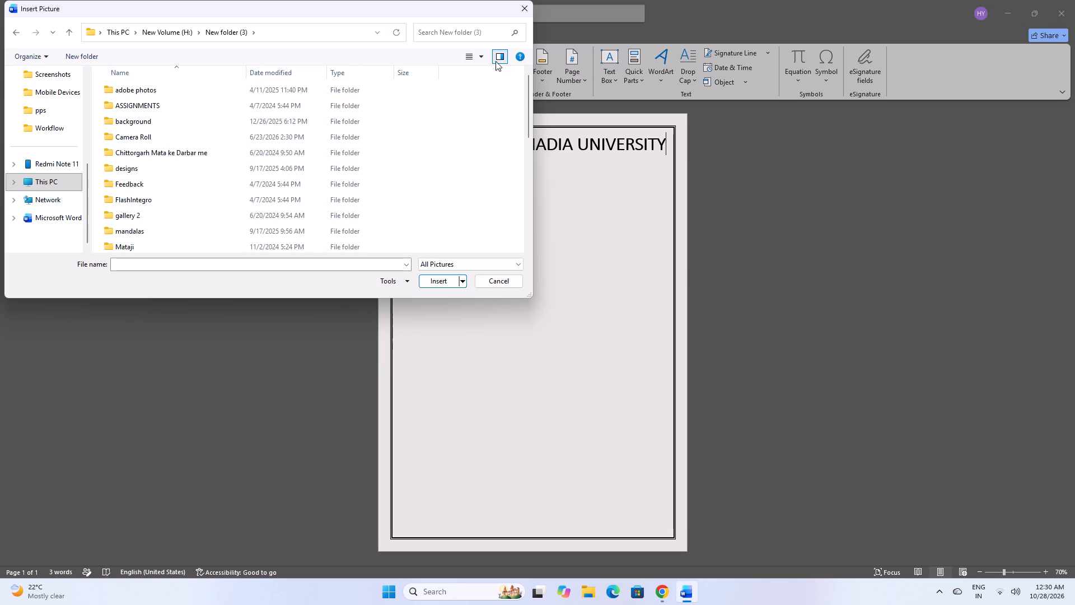
left_click(482, 57)
left_click(504, 30)
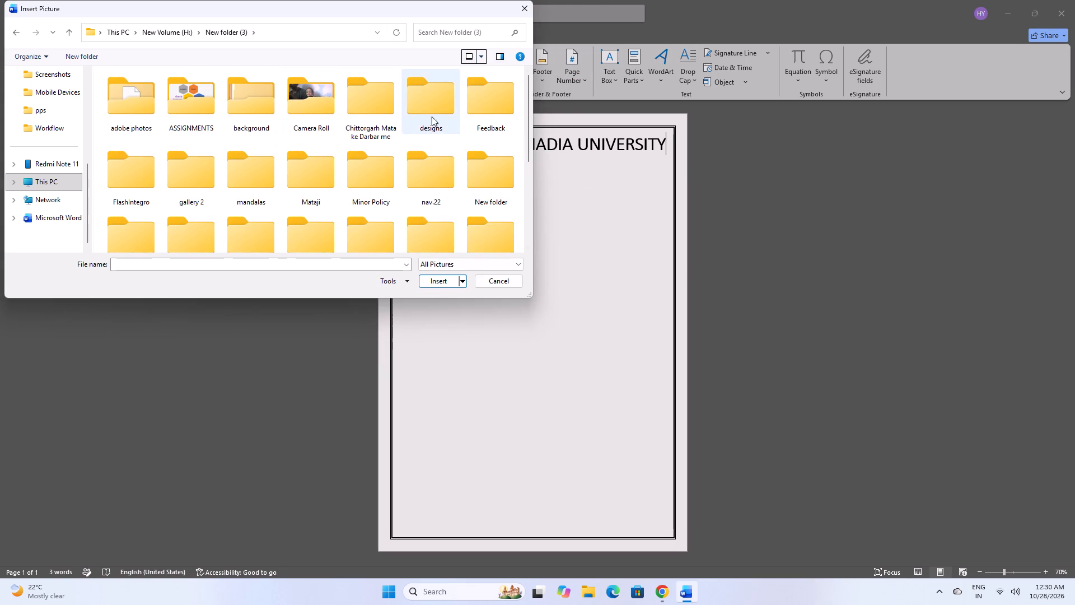
scroll(343, 158, "down", 3)
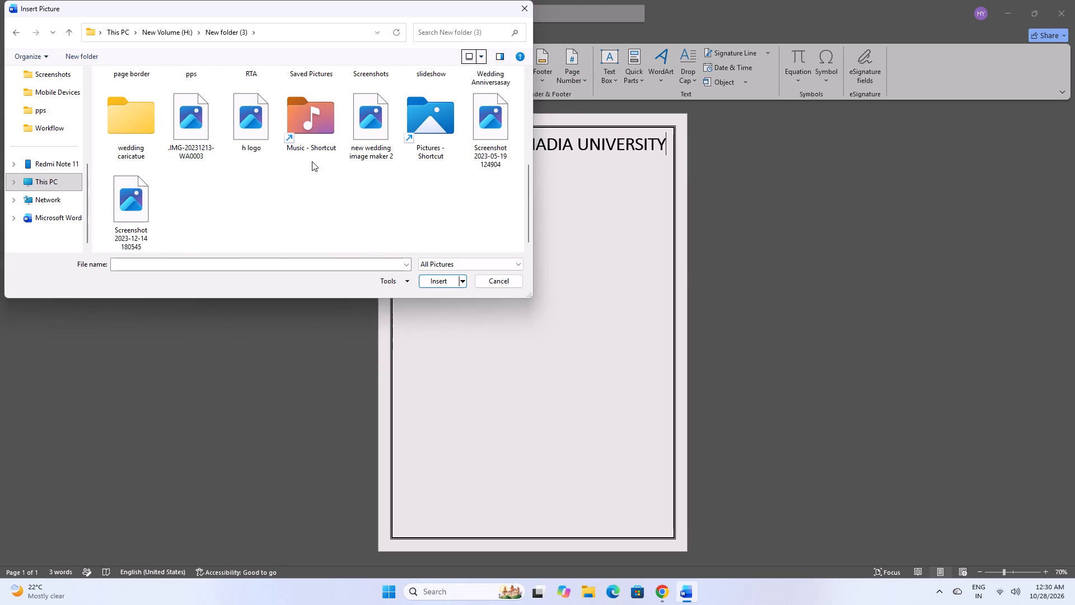
scroll(239, 154, "up", 1)
scroll(174, 154, "up", 1)
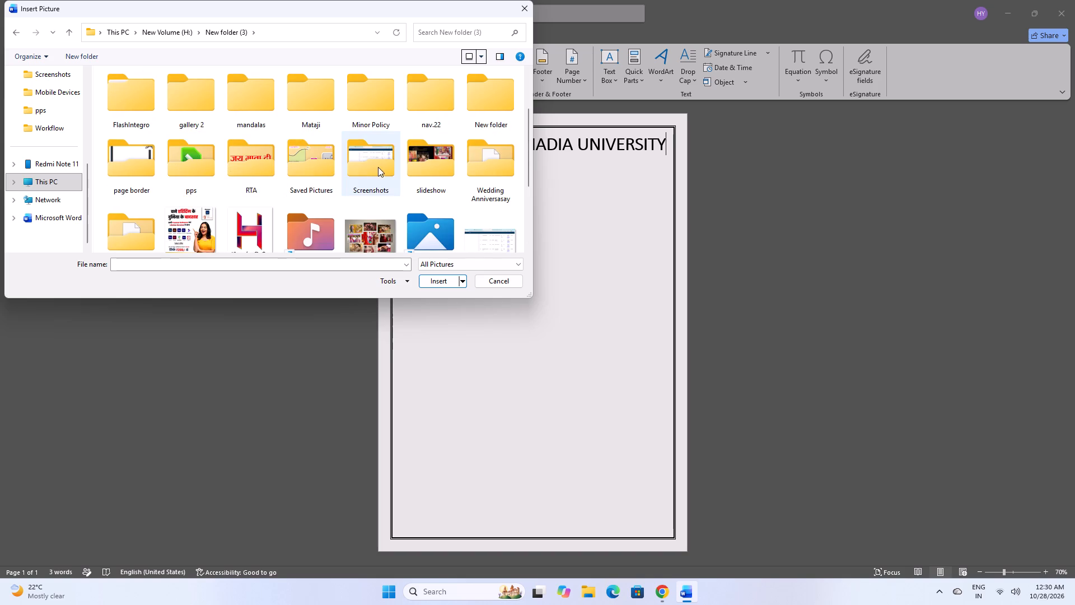
double_click(297, 178)
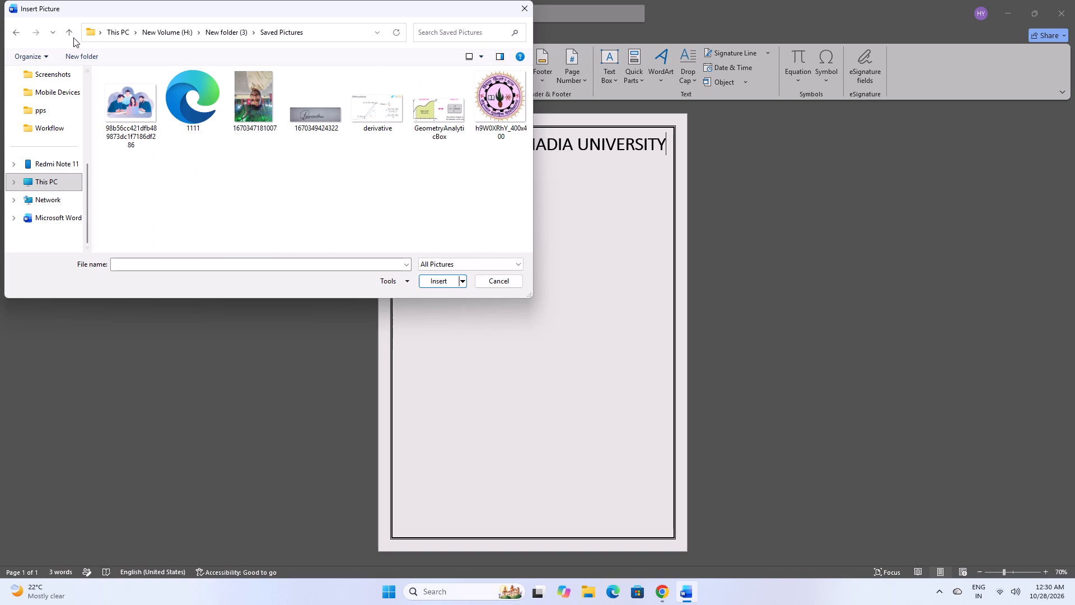
left_click(491, 108)
key("Return")
key("Return")
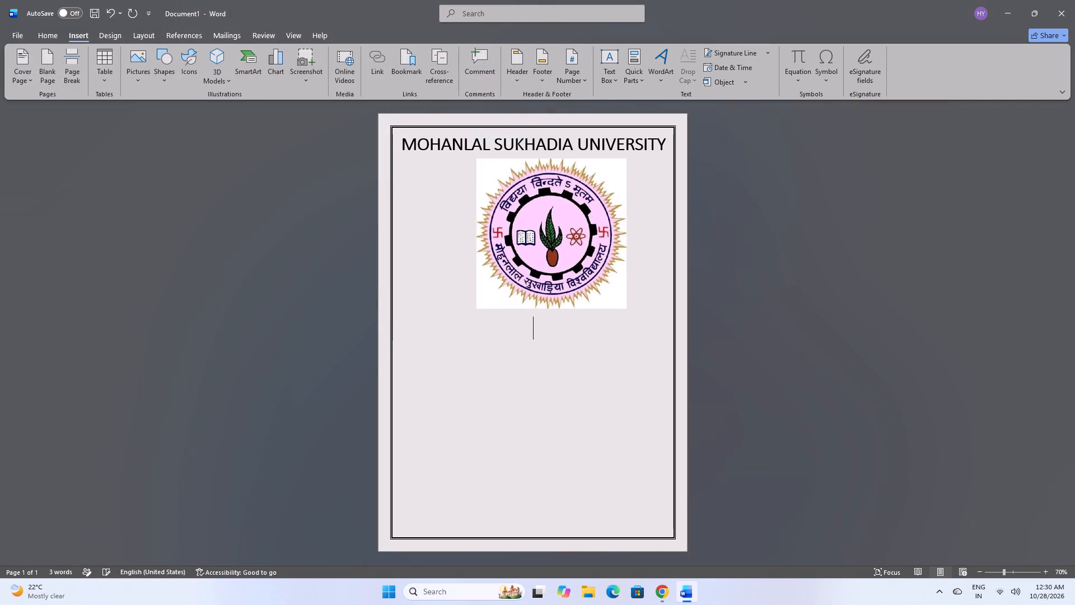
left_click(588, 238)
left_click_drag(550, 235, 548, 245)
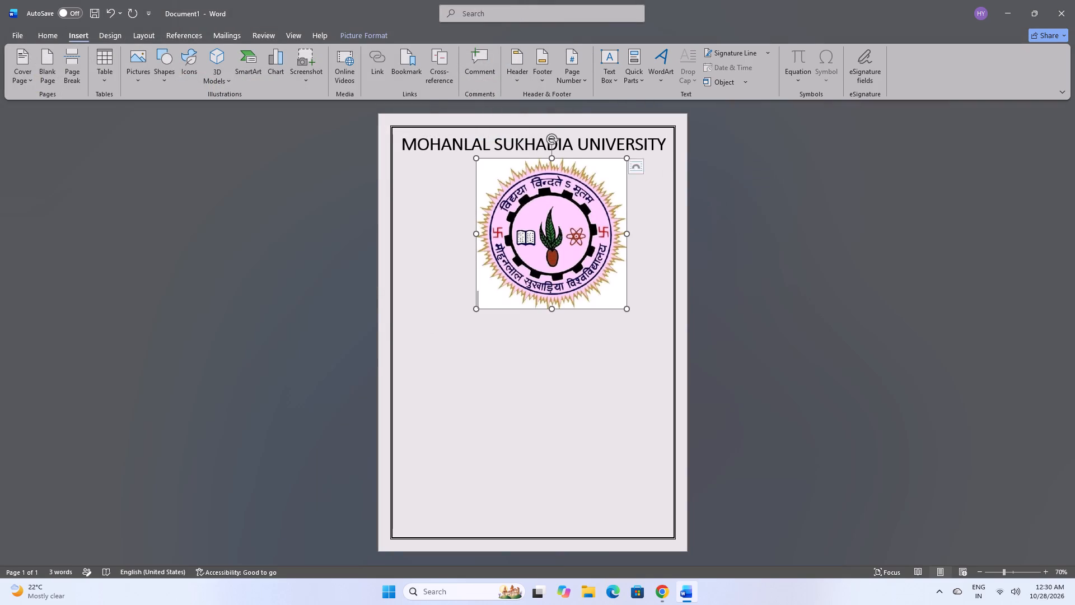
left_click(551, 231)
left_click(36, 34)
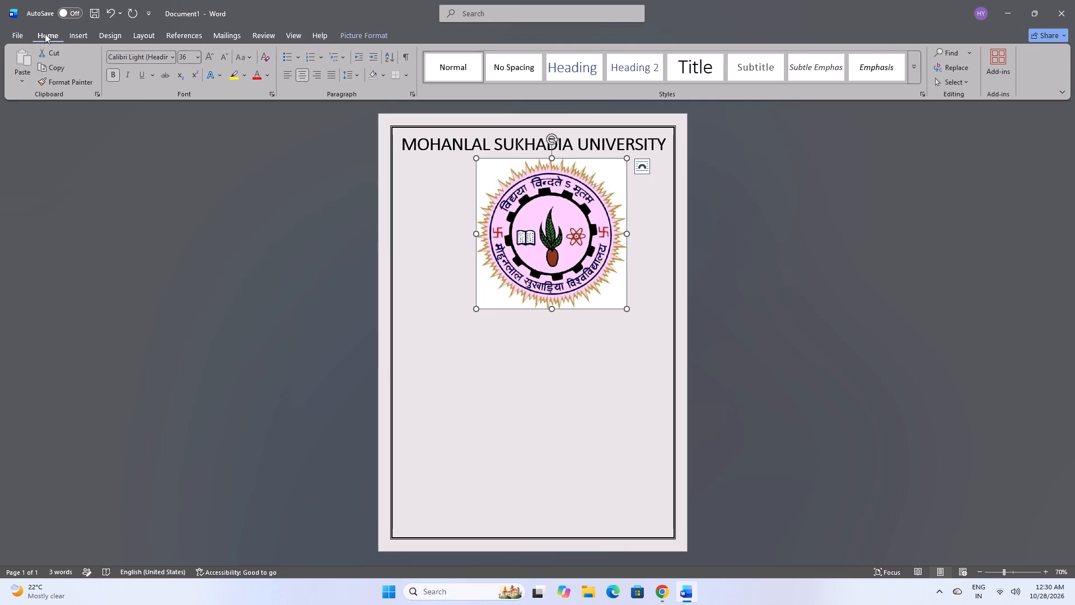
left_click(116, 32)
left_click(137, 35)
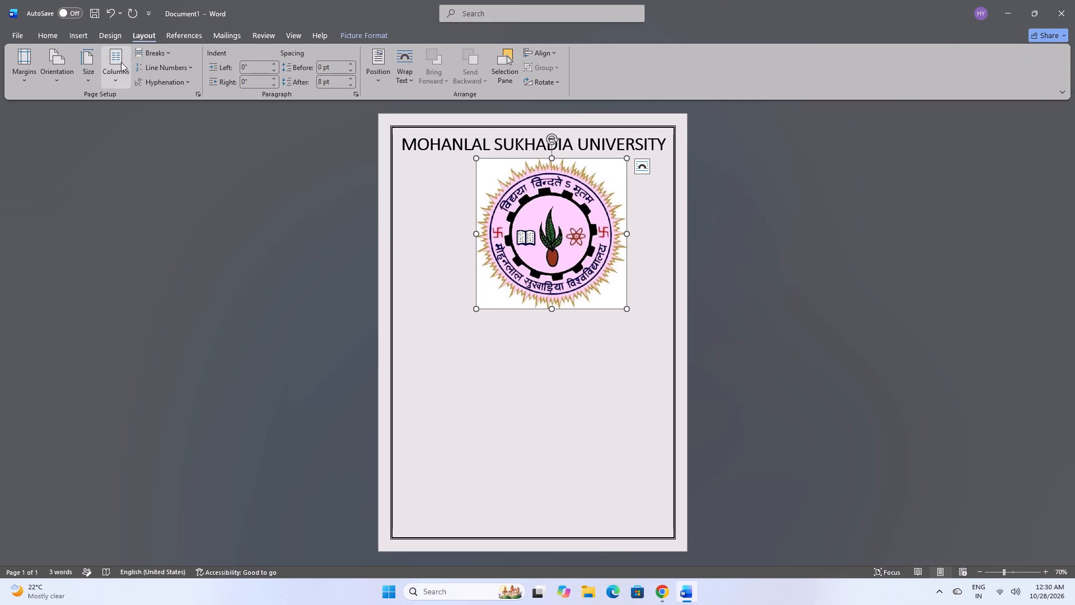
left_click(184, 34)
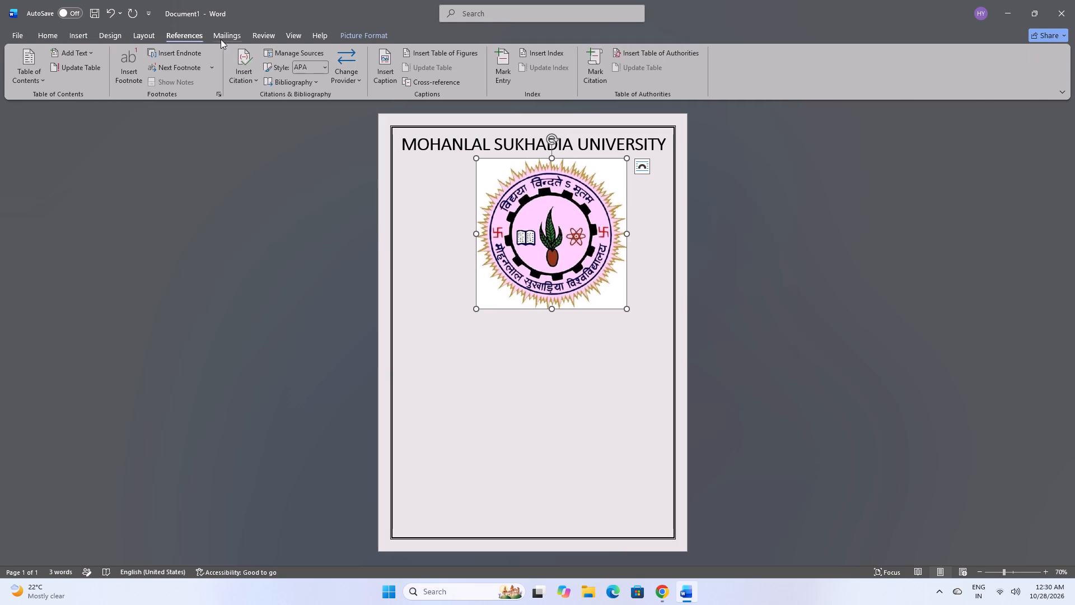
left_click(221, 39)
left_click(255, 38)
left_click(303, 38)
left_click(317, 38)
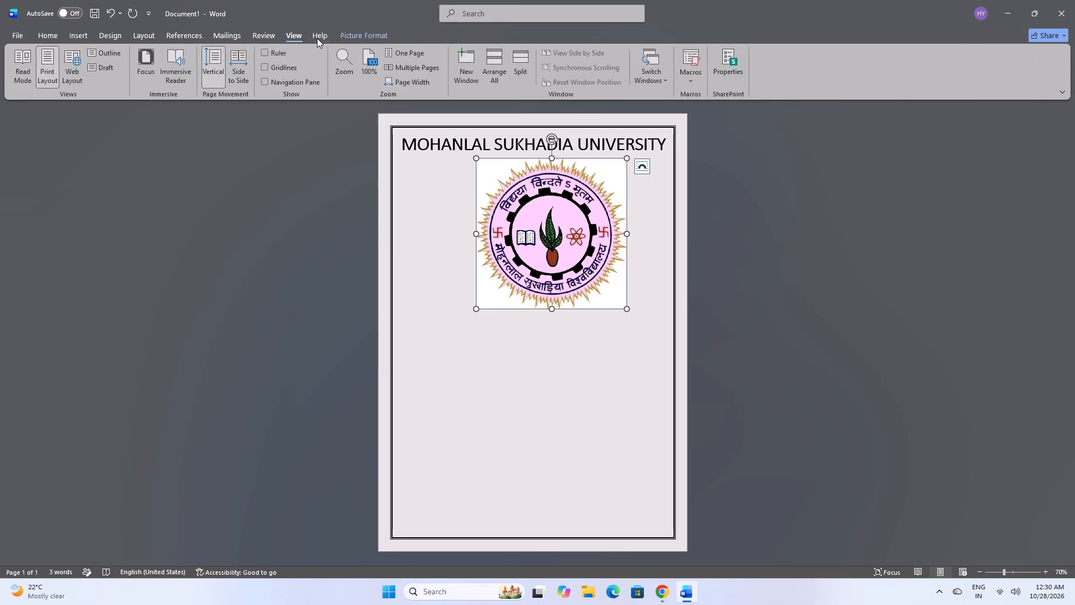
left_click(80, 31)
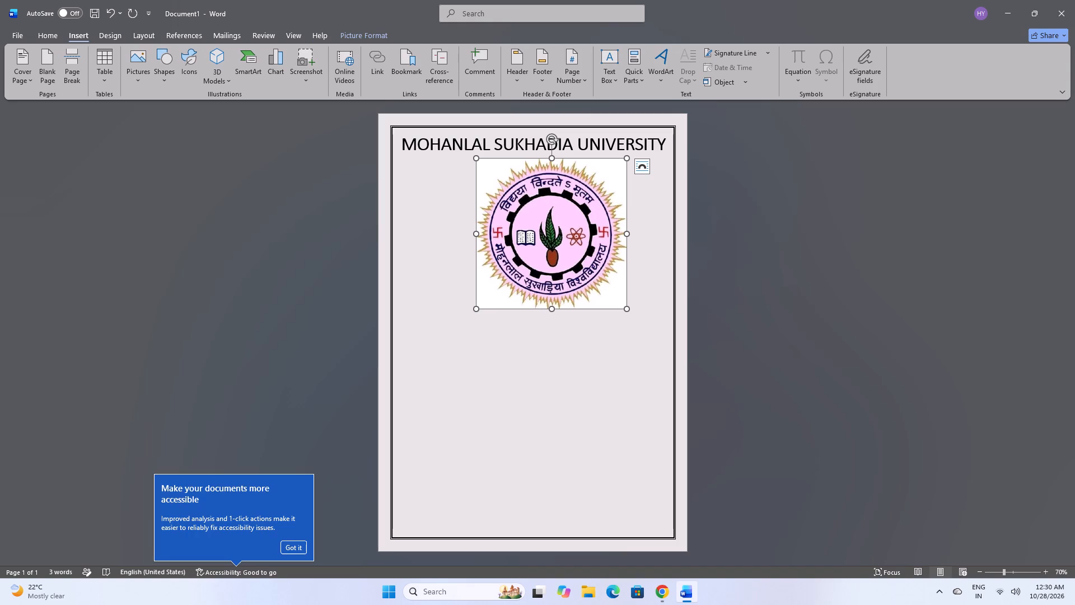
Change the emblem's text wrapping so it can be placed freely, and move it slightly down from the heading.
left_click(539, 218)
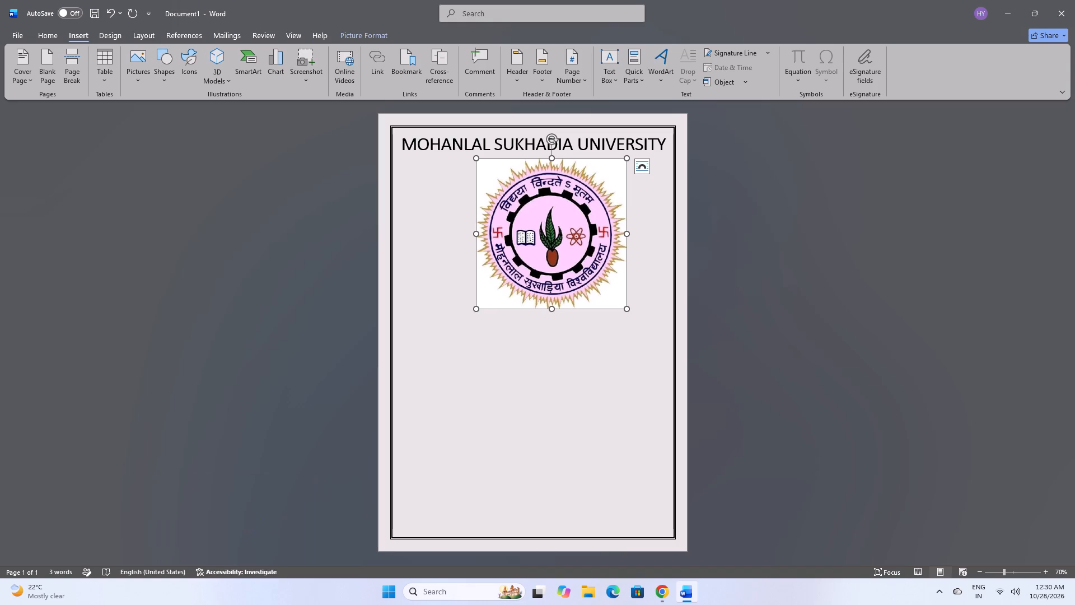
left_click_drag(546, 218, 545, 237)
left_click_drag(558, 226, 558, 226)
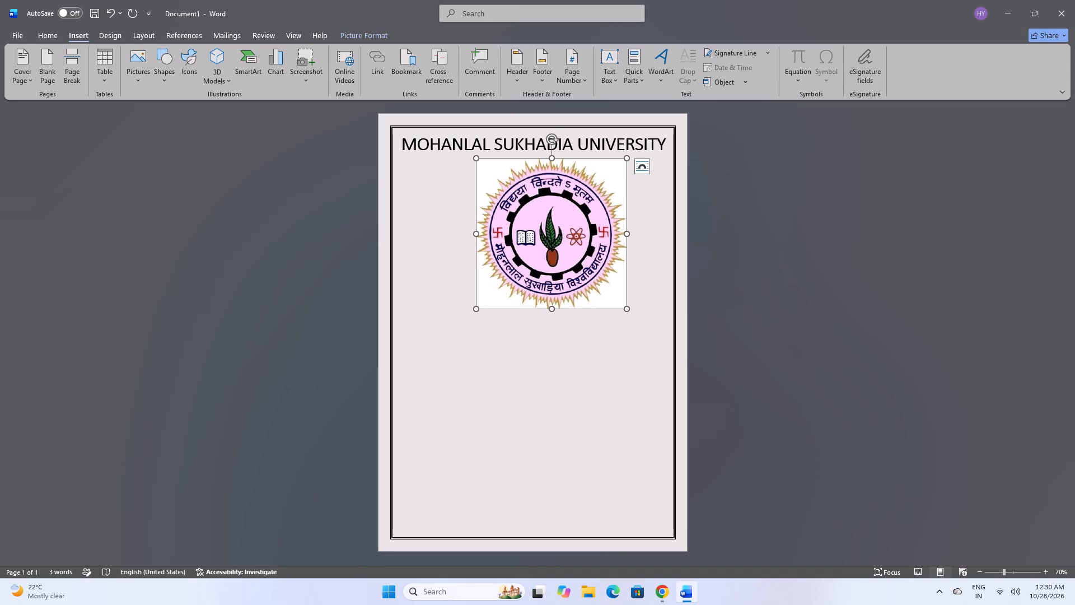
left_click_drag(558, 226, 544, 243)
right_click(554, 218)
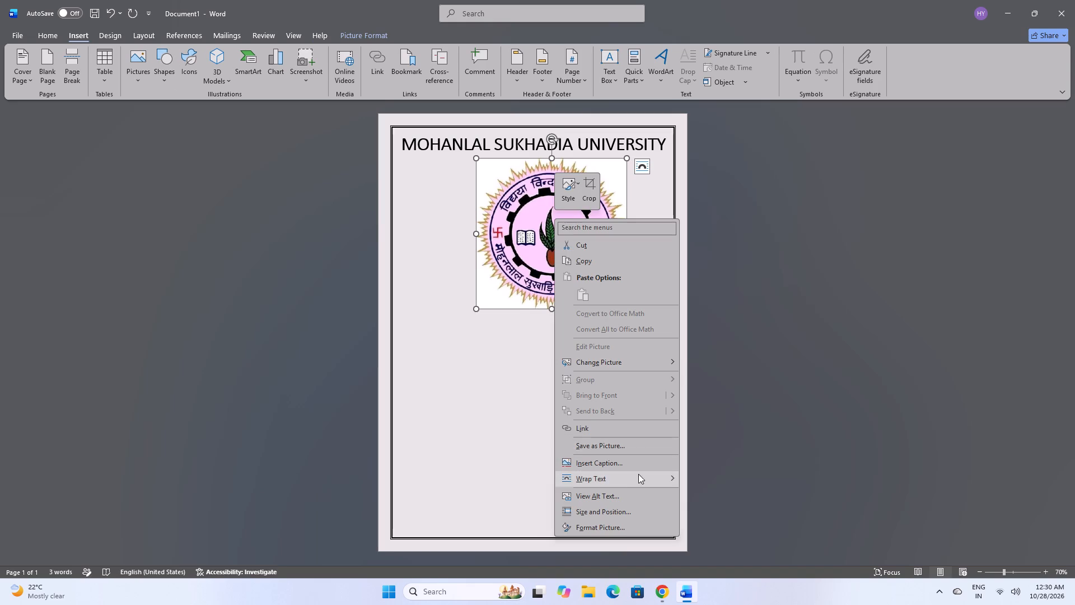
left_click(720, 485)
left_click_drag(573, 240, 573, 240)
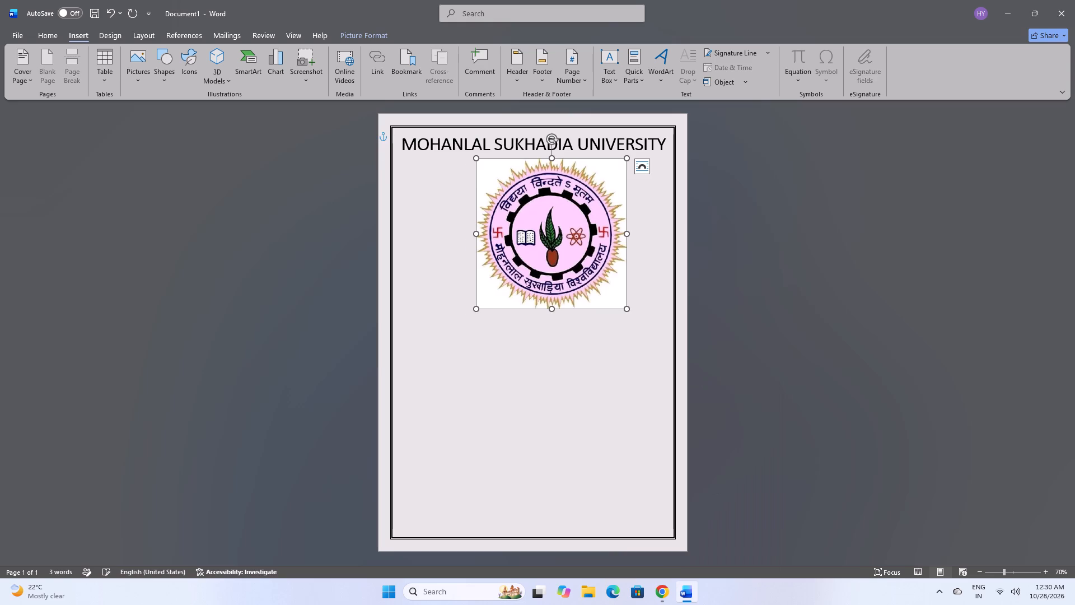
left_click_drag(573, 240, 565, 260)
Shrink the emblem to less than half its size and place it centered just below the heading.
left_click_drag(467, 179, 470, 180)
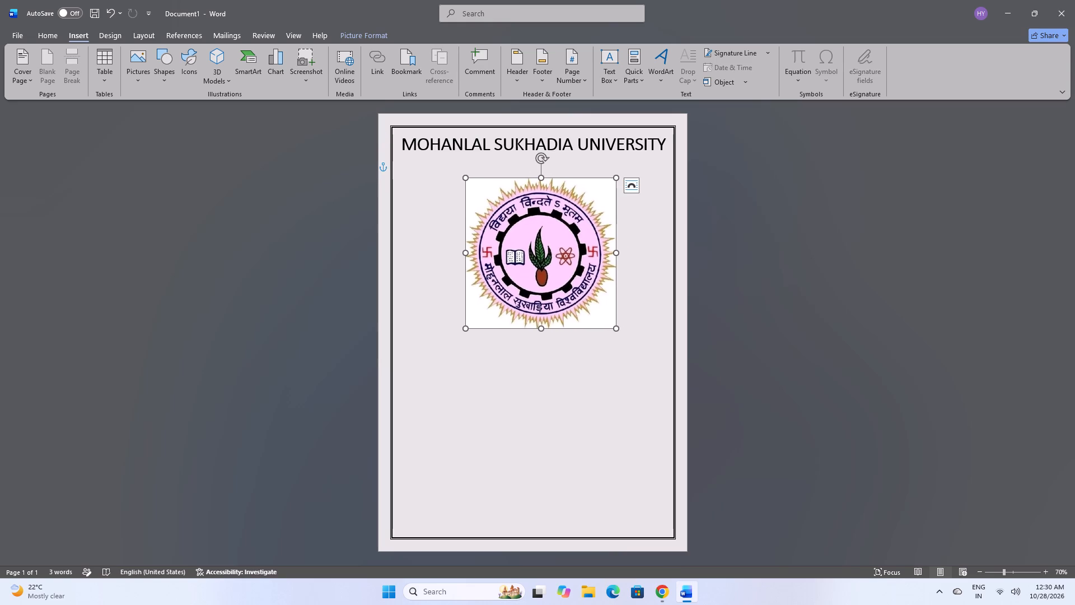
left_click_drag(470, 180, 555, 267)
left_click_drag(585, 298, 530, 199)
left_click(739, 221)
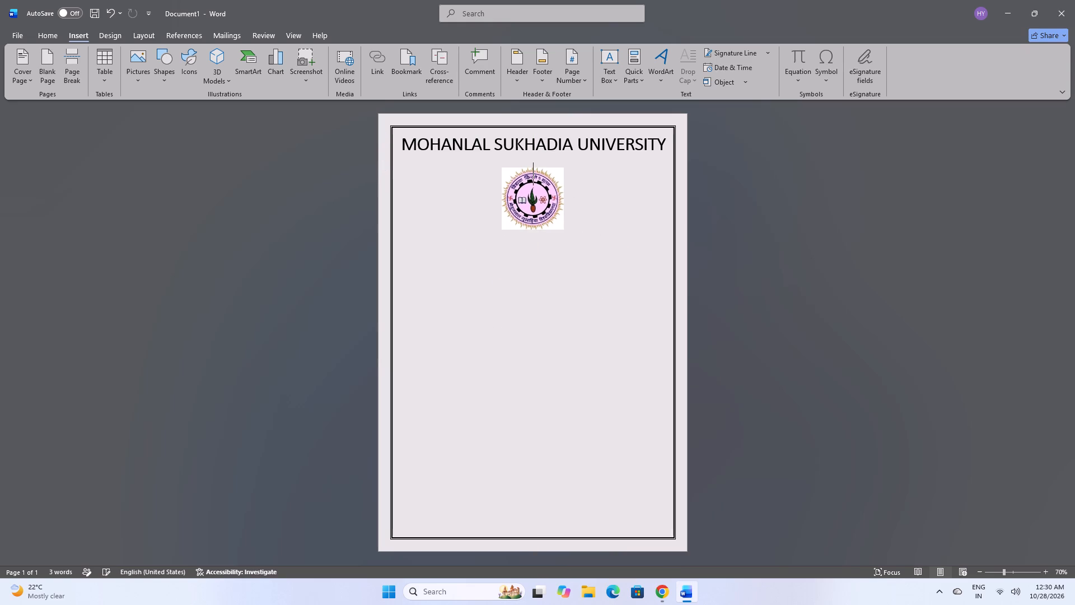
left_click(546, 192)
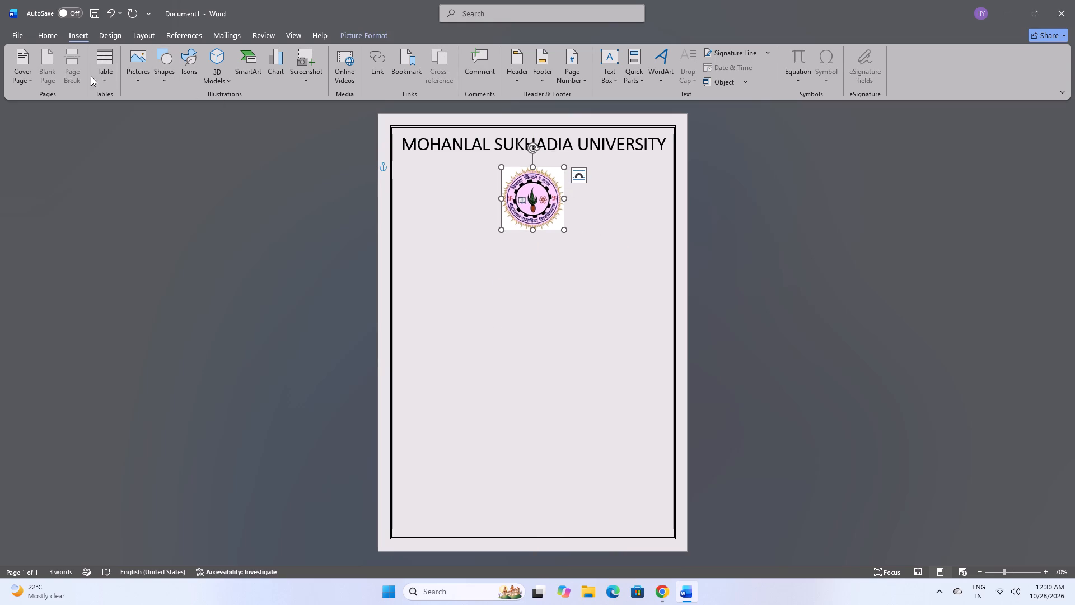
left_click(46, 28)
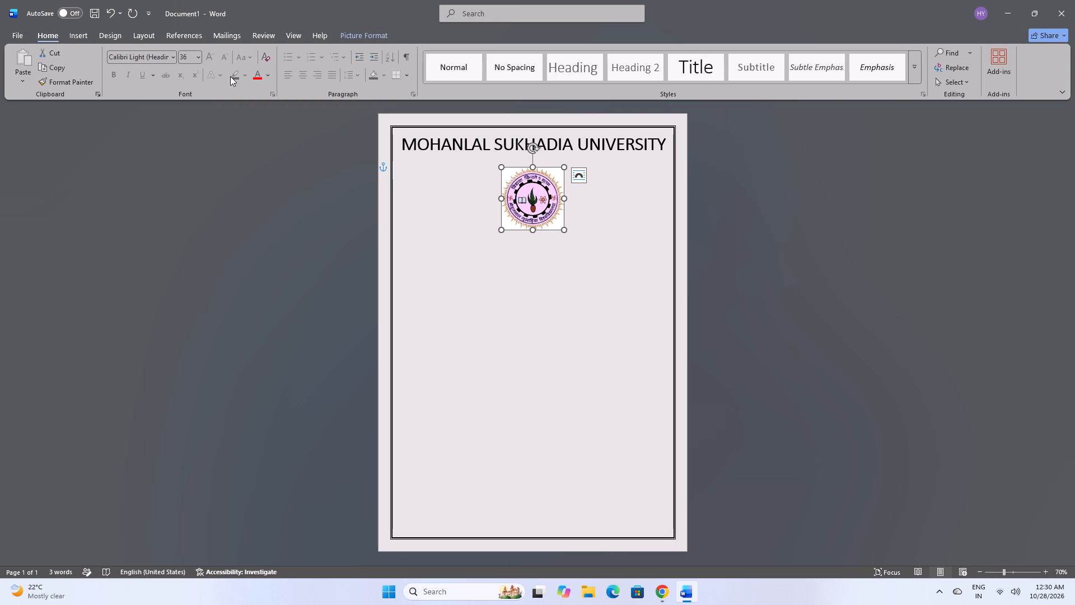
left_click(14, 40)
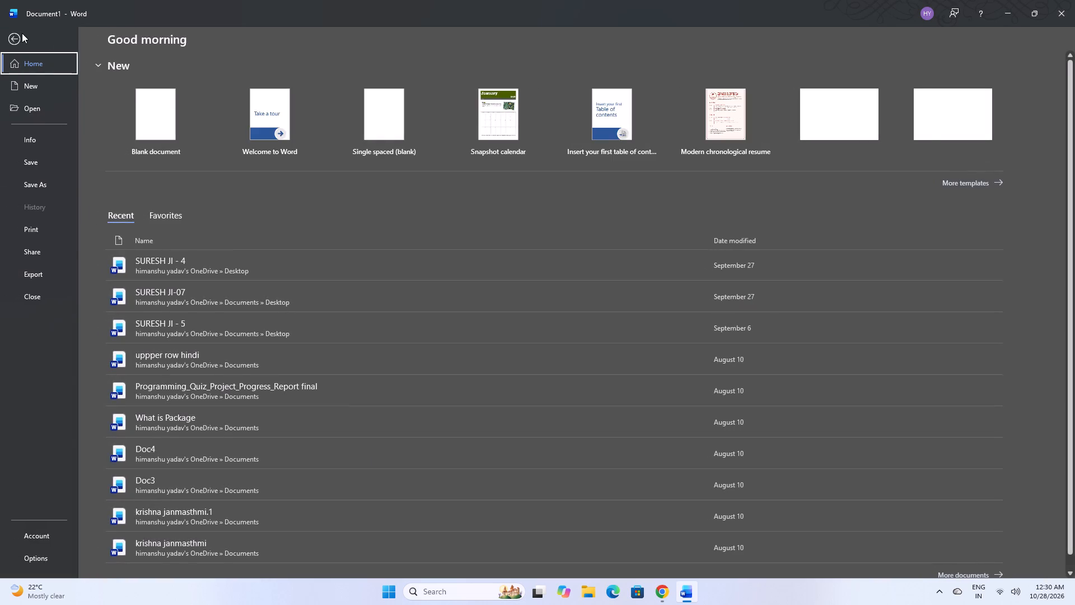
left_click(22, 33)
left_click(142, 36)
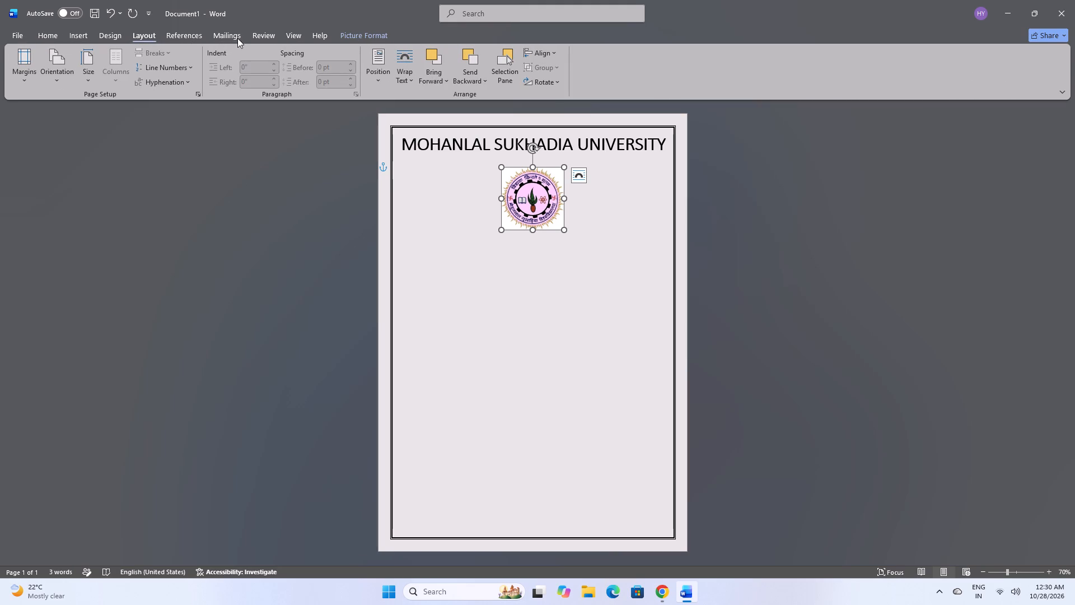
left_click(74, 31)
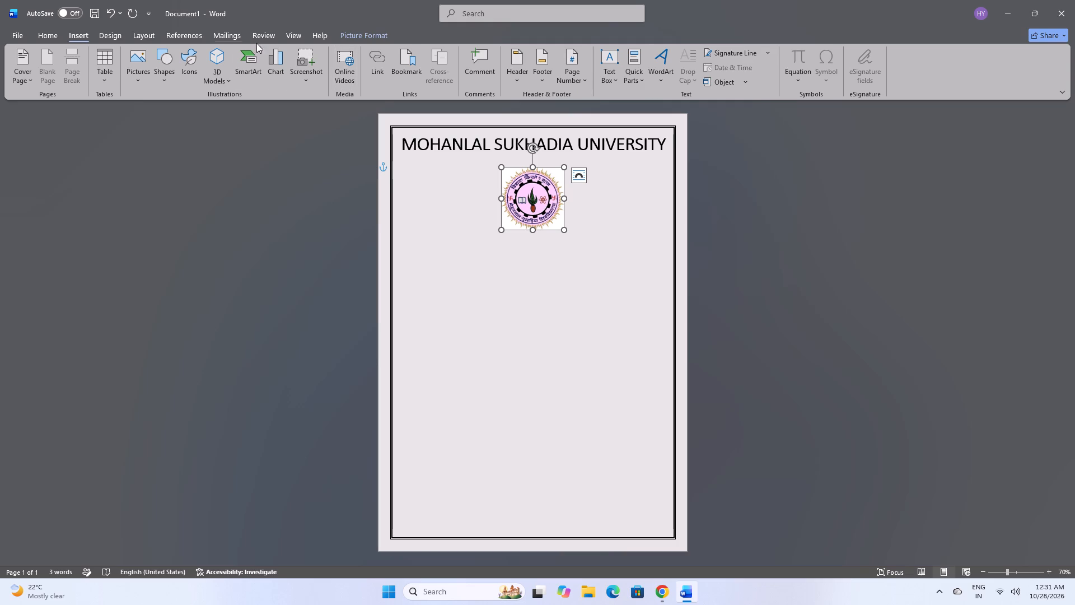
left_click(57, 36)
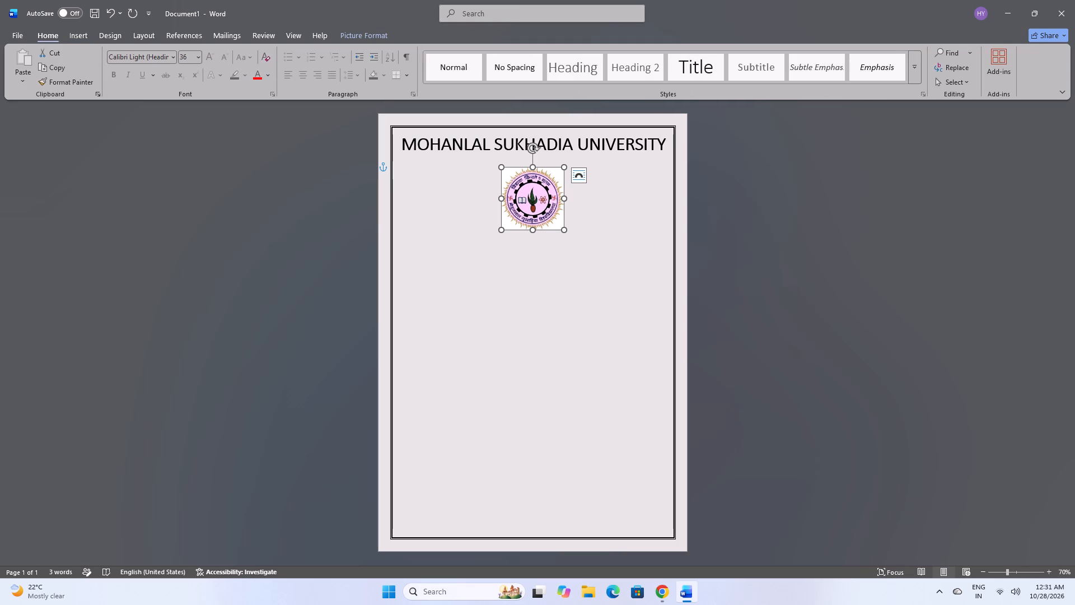
Delete the university emblem below the heading.
left_click(539, 206)
key("Delete")
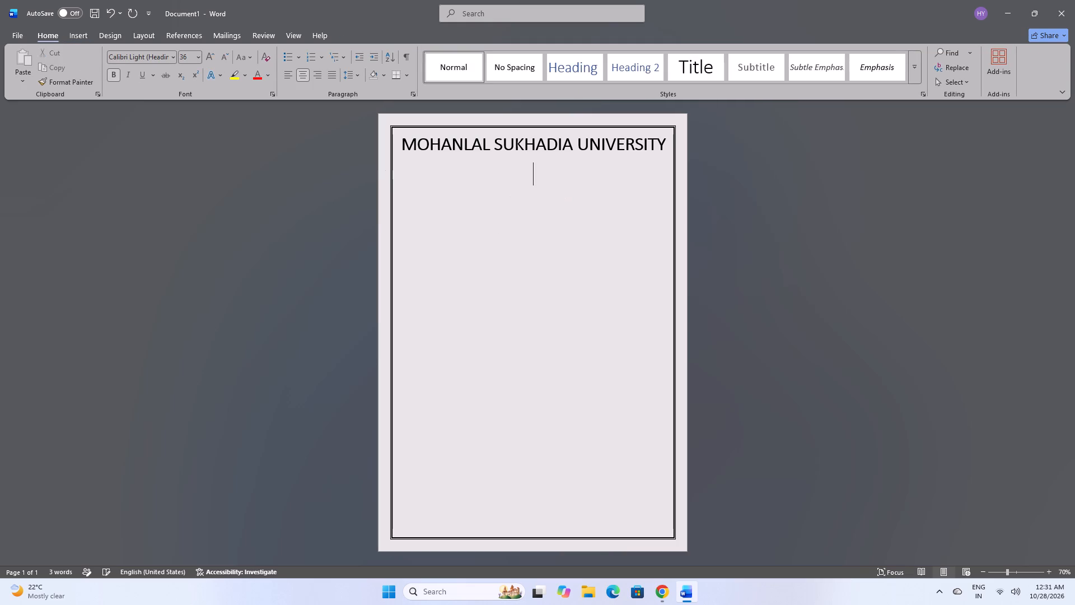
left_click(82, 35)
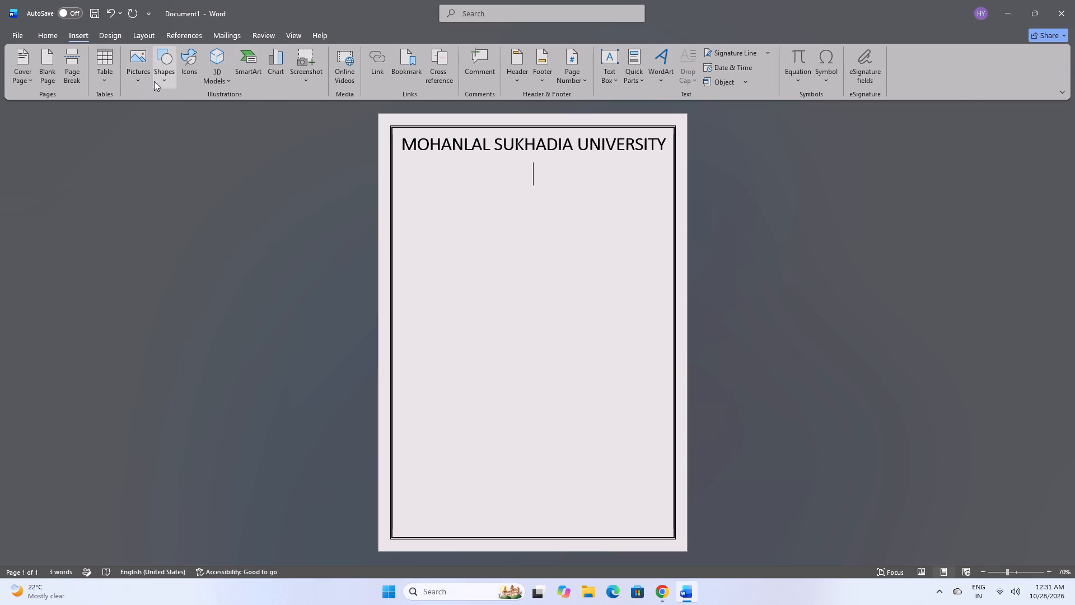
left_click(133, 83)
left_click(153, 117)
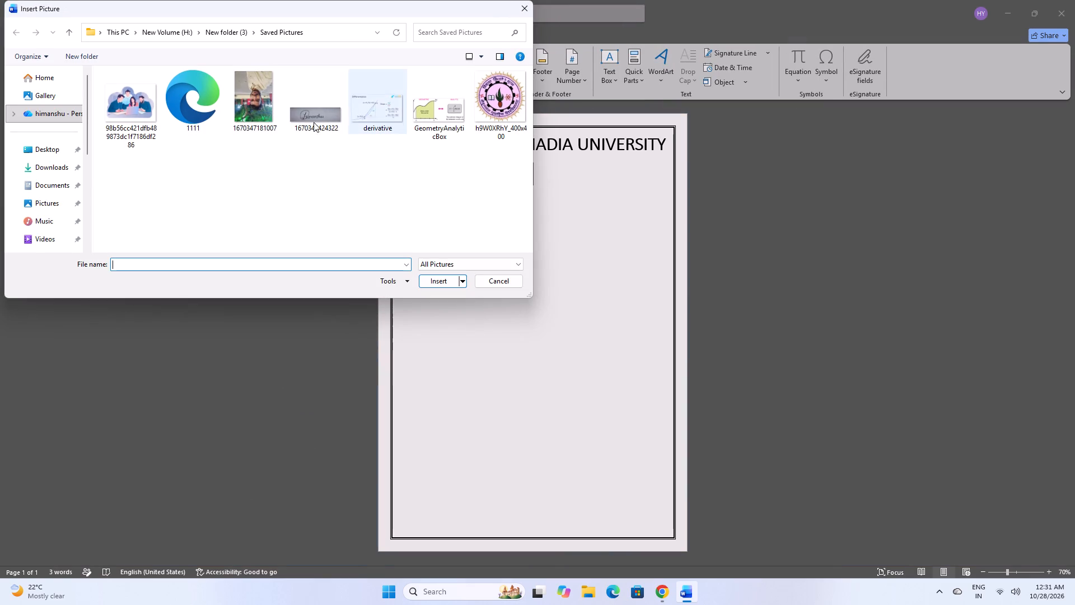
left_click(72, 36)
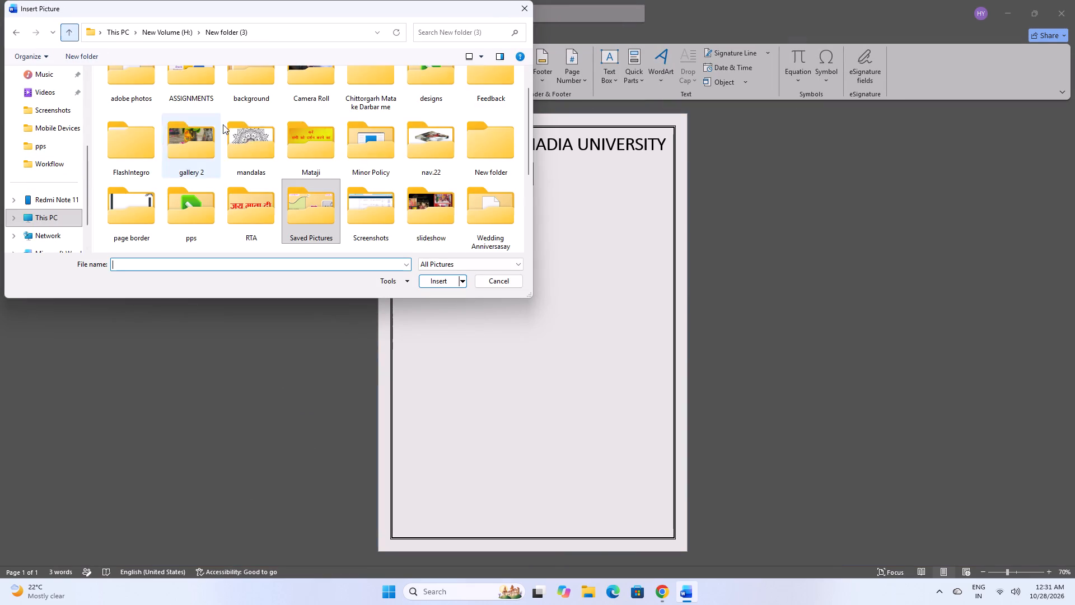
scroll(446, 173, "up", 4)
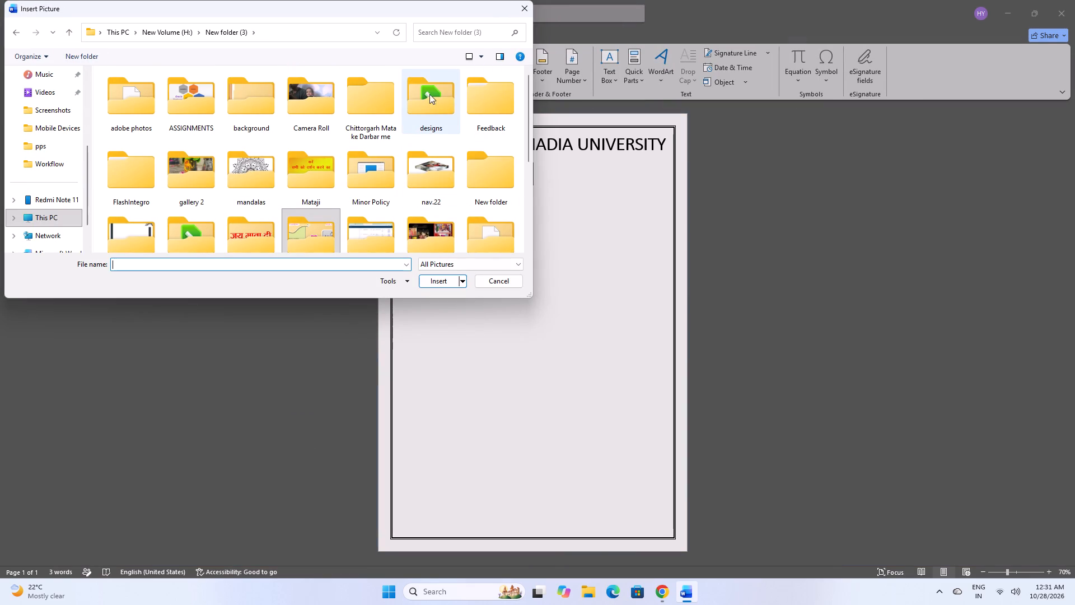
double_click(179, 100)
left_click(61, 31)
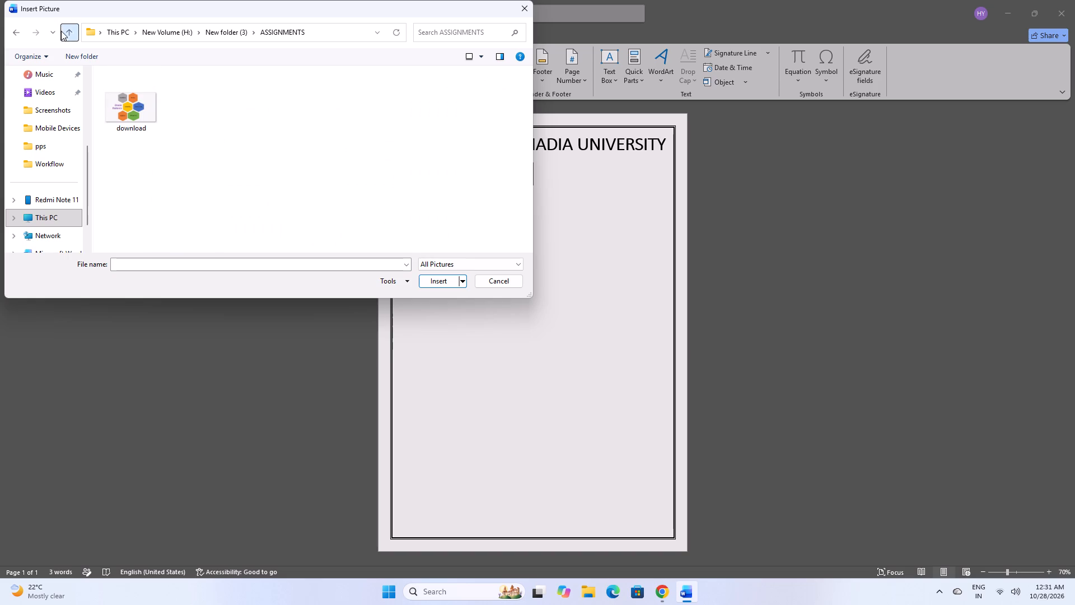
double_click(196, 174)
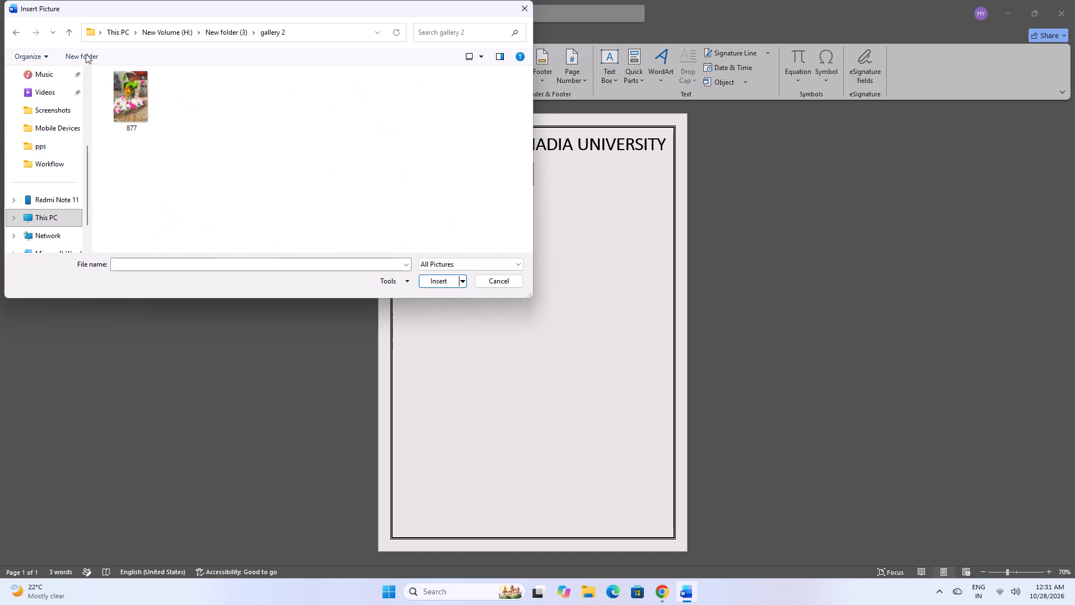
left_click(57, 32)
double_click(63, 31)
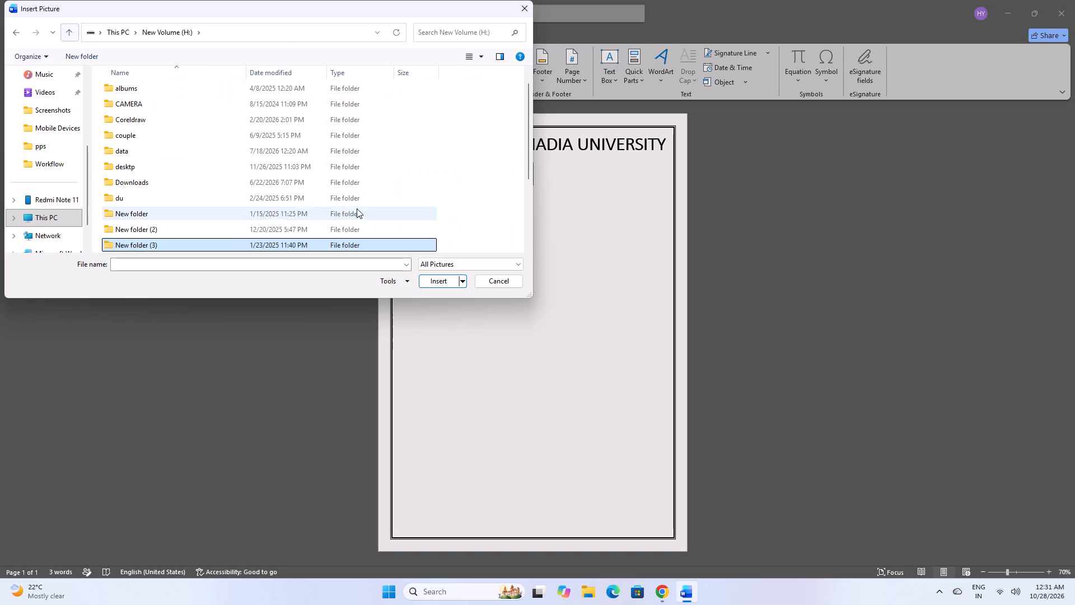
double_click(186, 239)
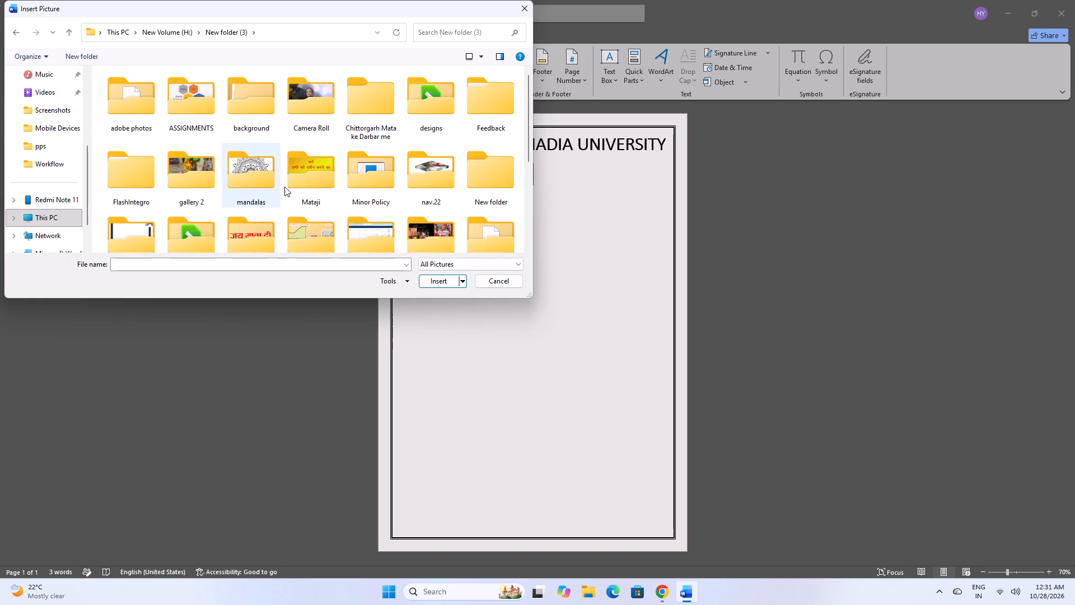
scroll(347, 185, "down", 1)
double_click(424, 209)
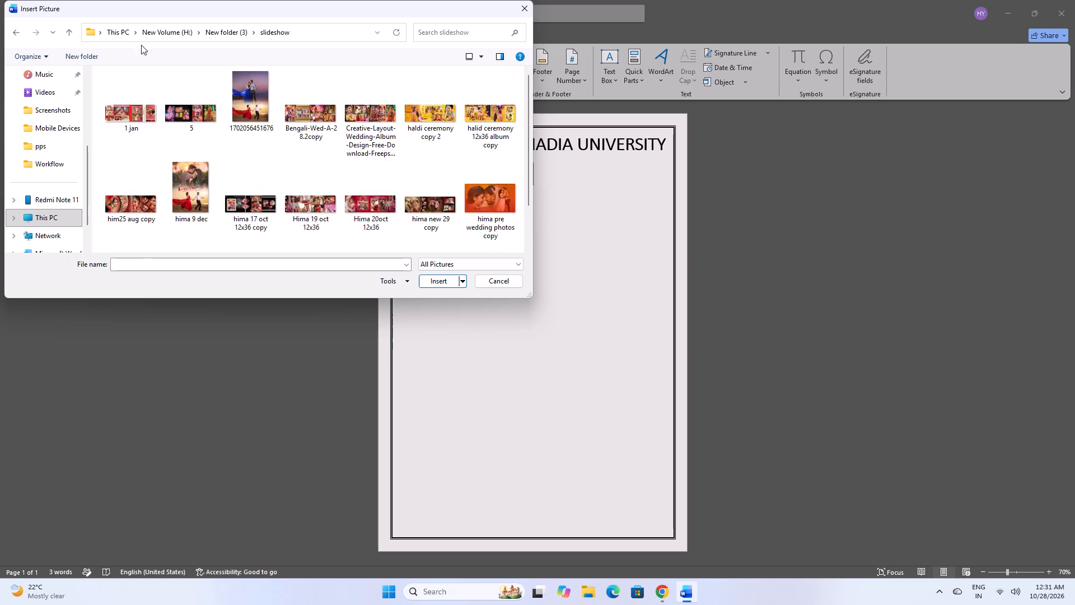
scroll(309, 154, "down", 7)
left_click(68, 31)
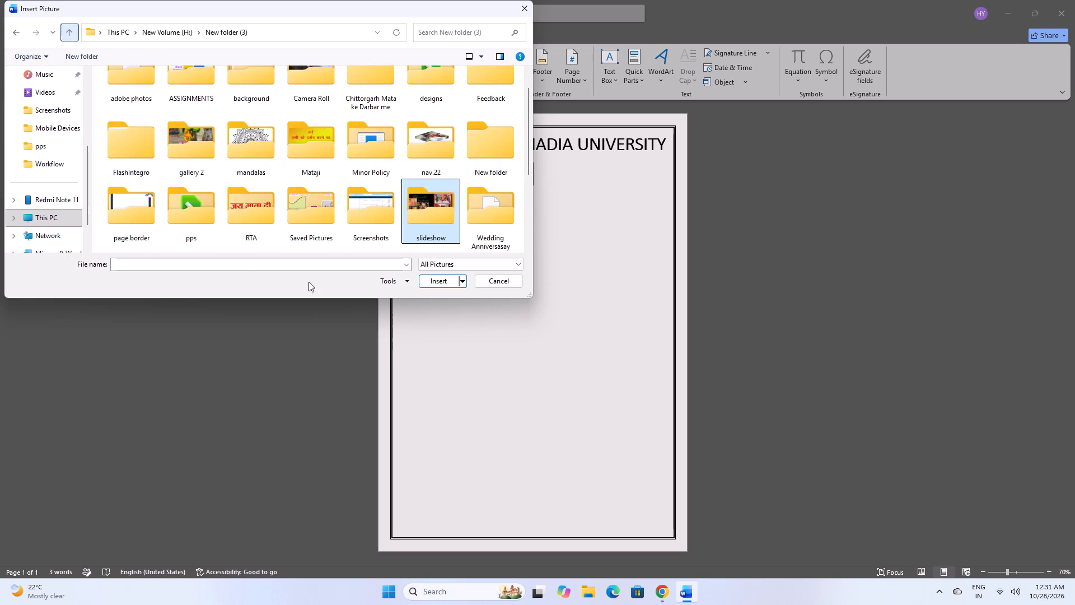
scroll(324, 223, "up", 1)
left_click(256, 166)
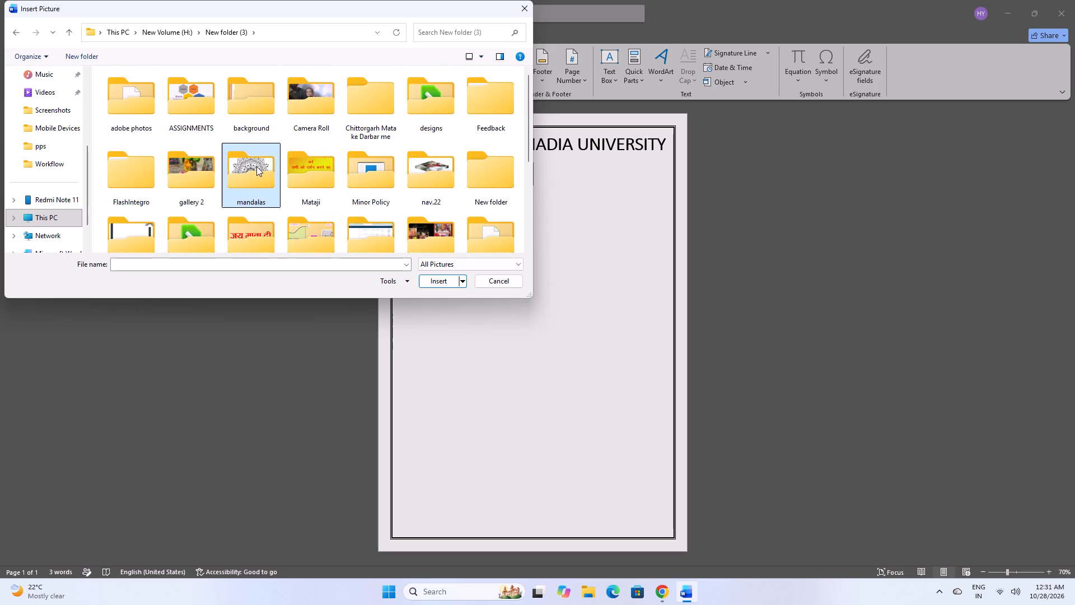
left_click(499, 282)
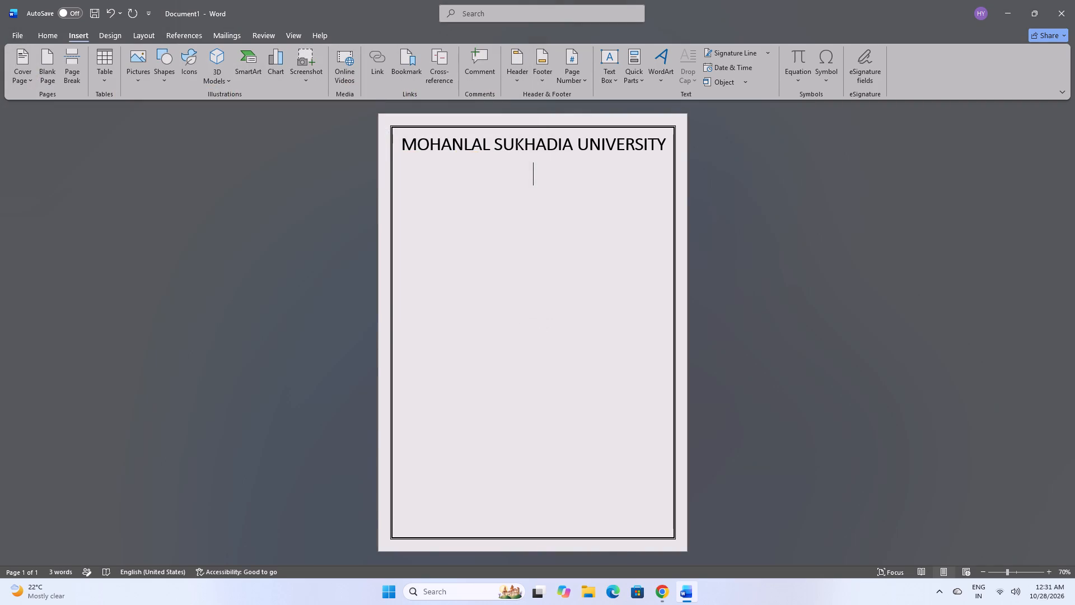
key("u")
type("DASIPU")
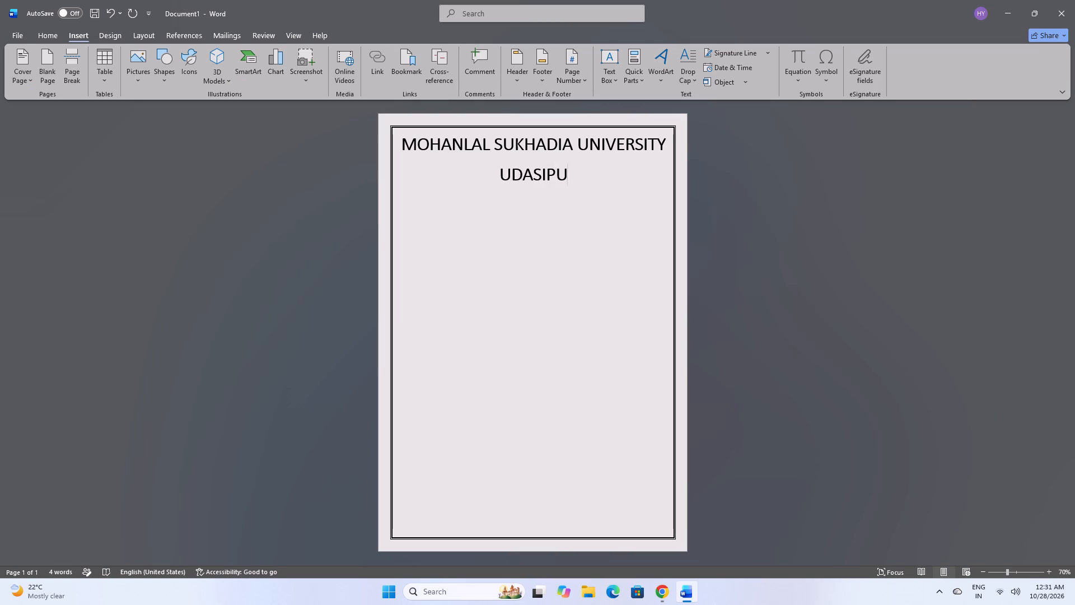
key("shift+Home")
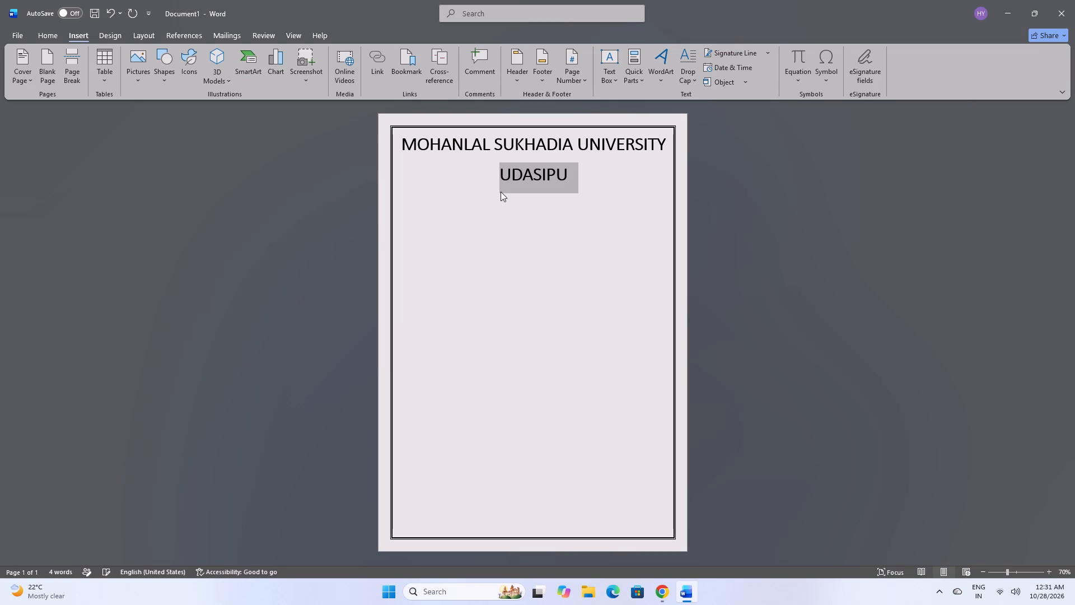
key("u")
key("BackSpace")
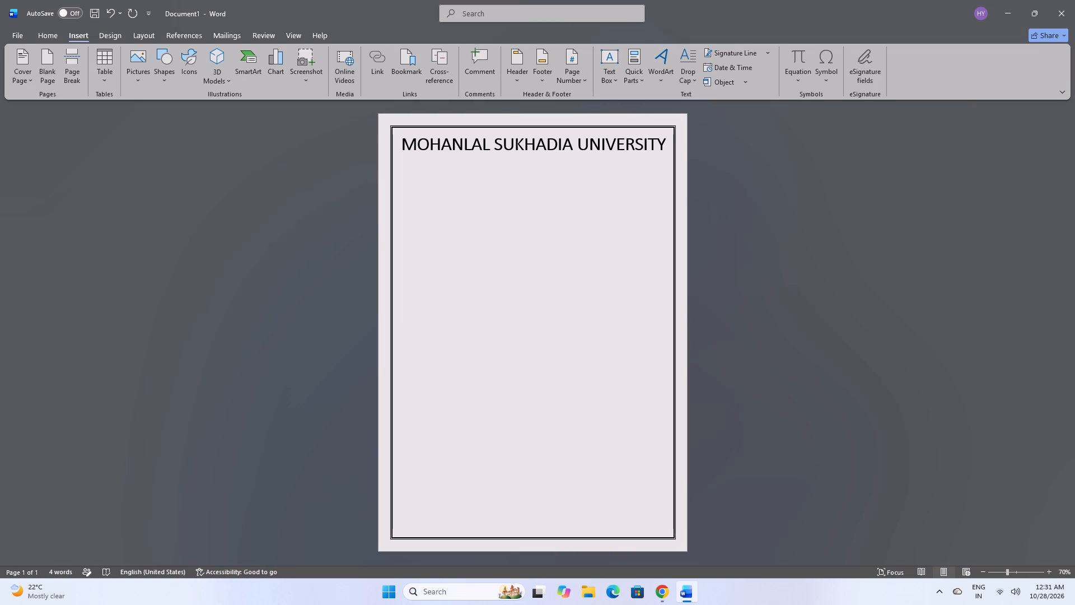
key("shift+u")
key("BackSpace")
Write "Udaipur (Rajasthan)" on the centered line below the university heading.
type("Udaiu")
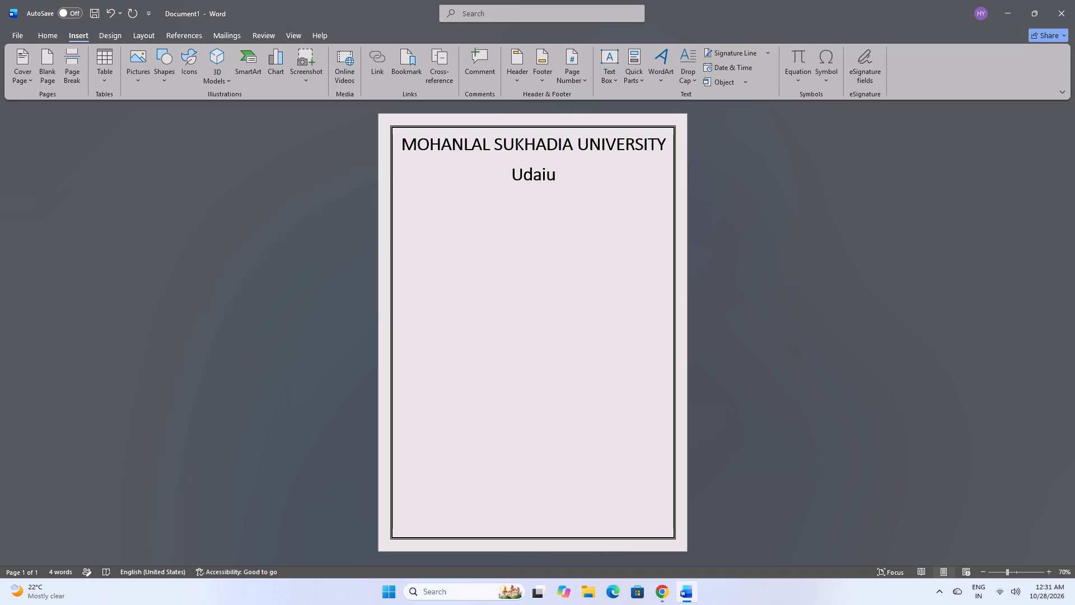
key("Left")
key("p")
key("End")
type("r (")
type("Rajasthan")
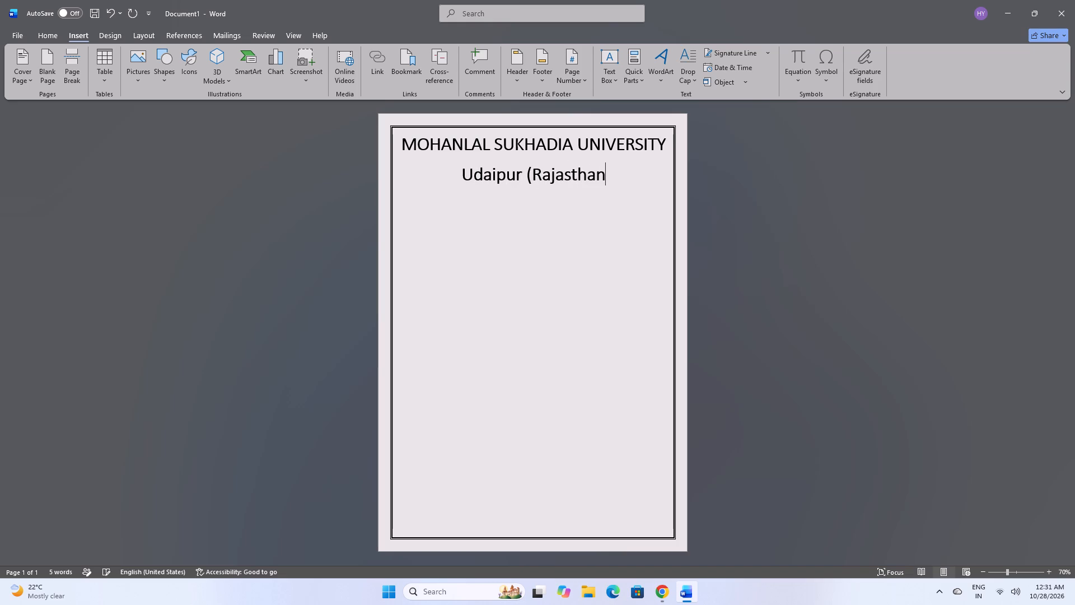
key("shift+parenright")
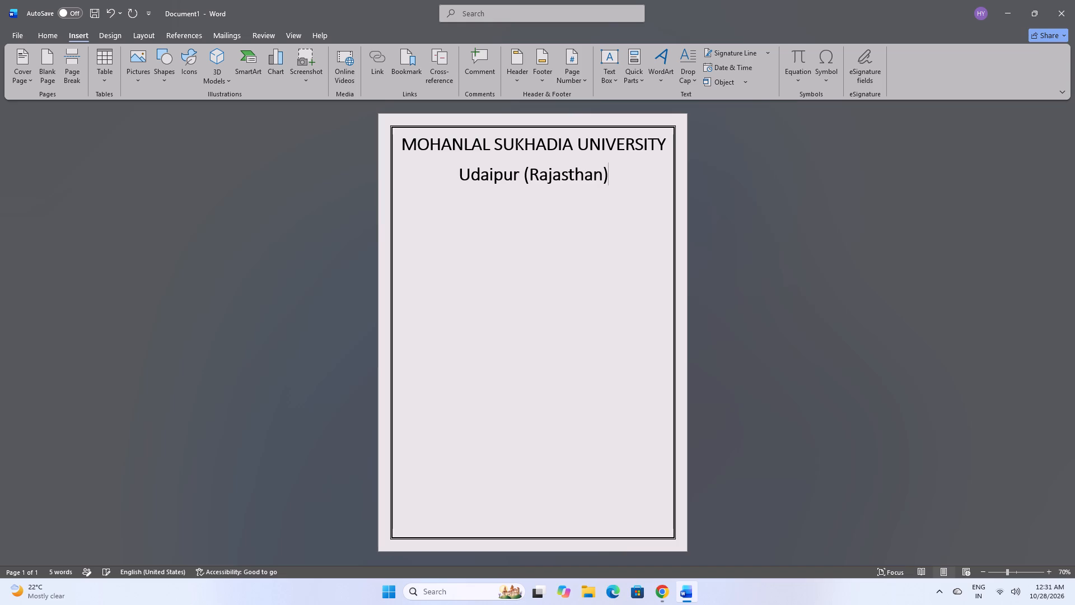
Leave a blank line below the city line and write "SESSION :-" centered in a font three sizes smaller.
key("Return")
key("Return")
key("ctrl+e")
key("ctrl+shift+comma")
key("ctrl+shift+comma")
key("ctrl+shift+comma")
key("ctrl+e")
type("sse")
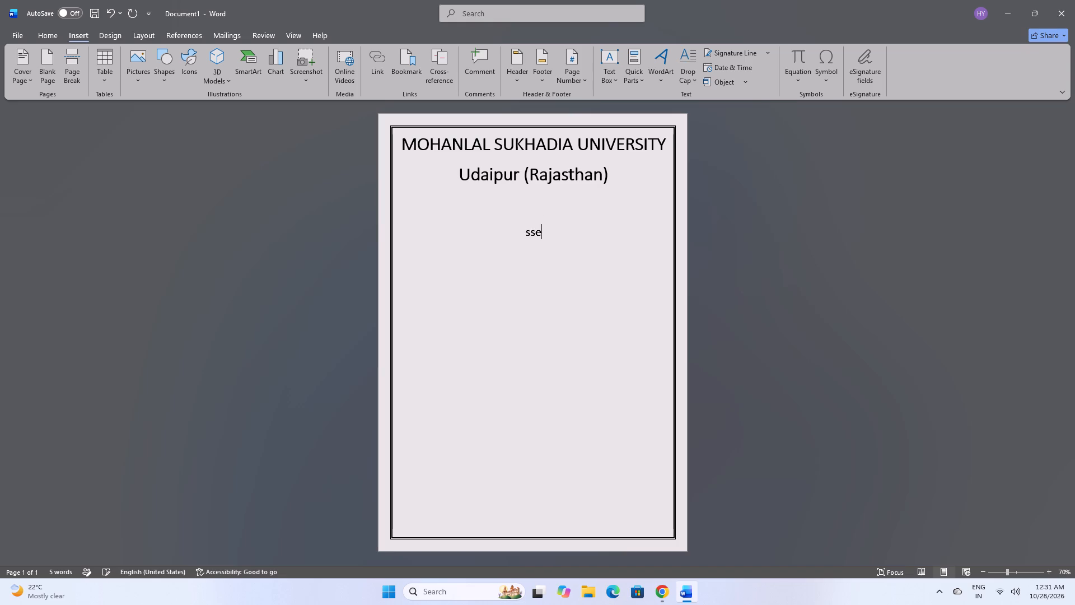
key("ctrl+z")
type("SESSION :")
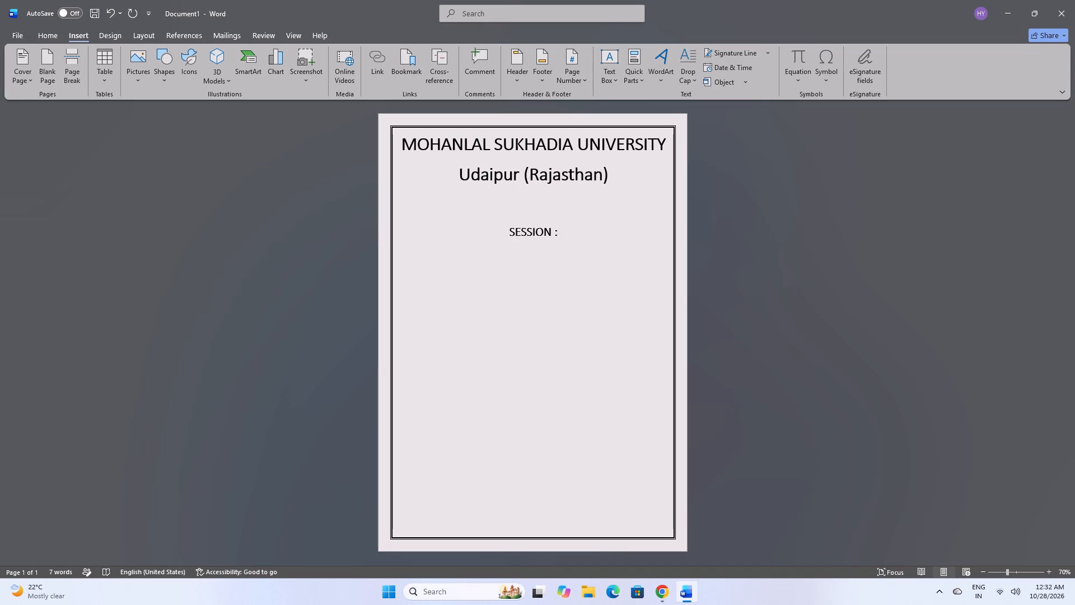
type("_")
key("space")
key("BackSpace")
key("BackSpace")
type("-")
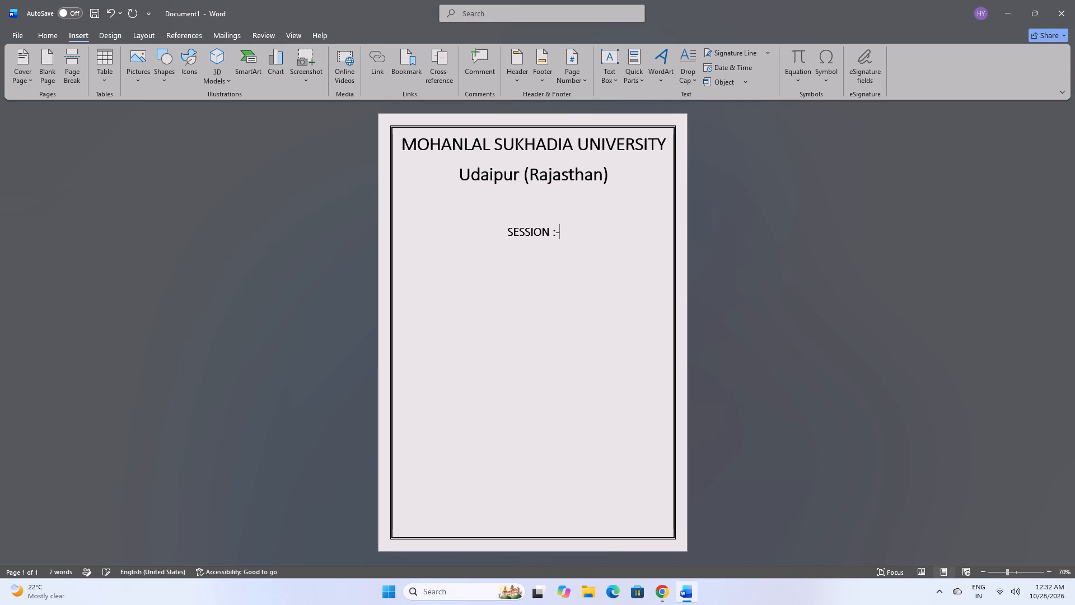
Complete the session line with the academic year 2025-26 and start a new line below it.
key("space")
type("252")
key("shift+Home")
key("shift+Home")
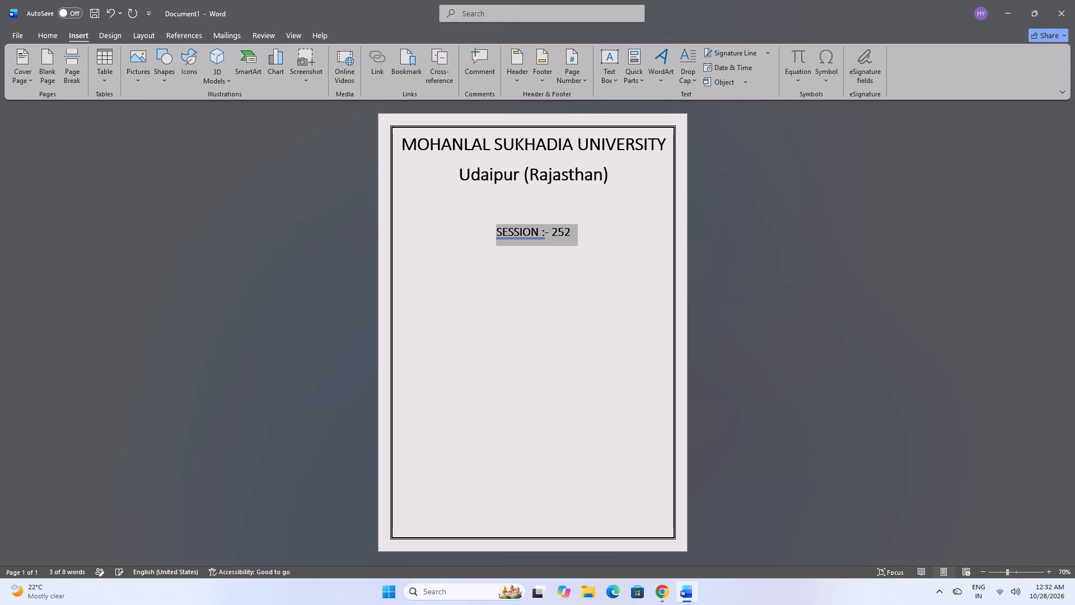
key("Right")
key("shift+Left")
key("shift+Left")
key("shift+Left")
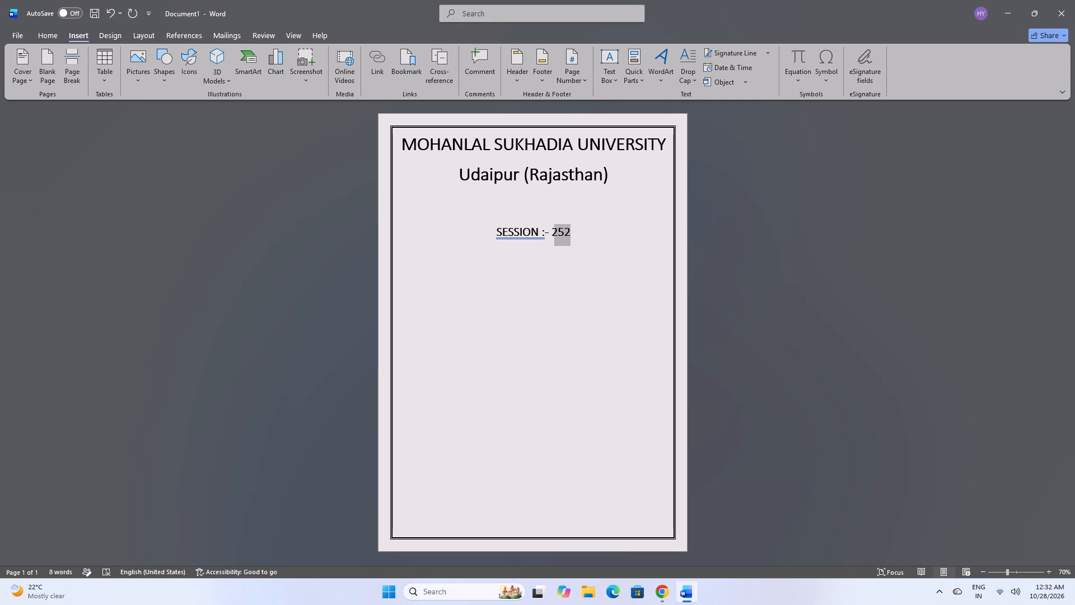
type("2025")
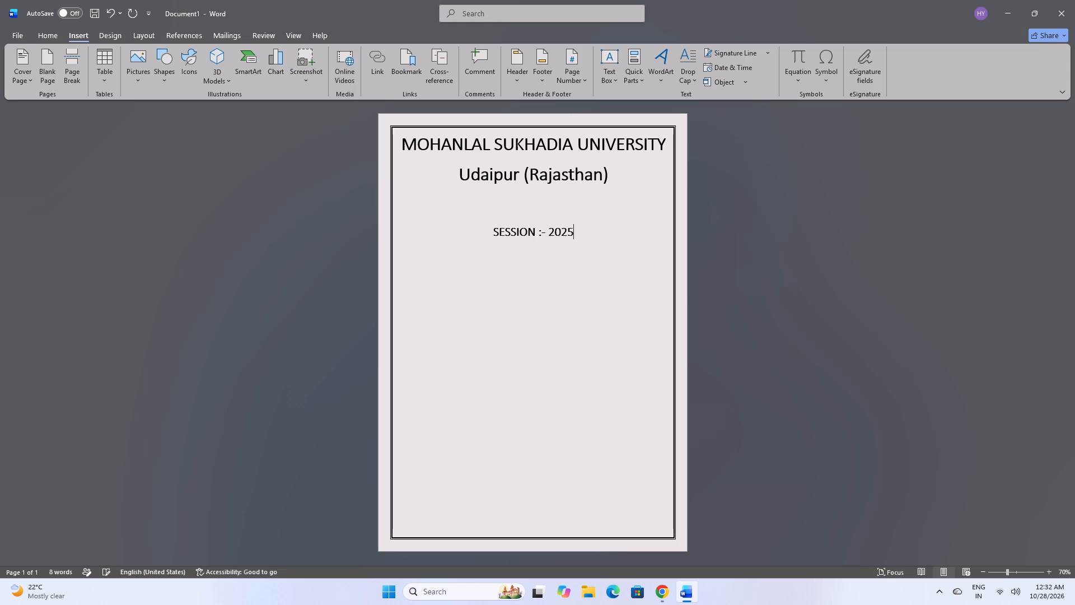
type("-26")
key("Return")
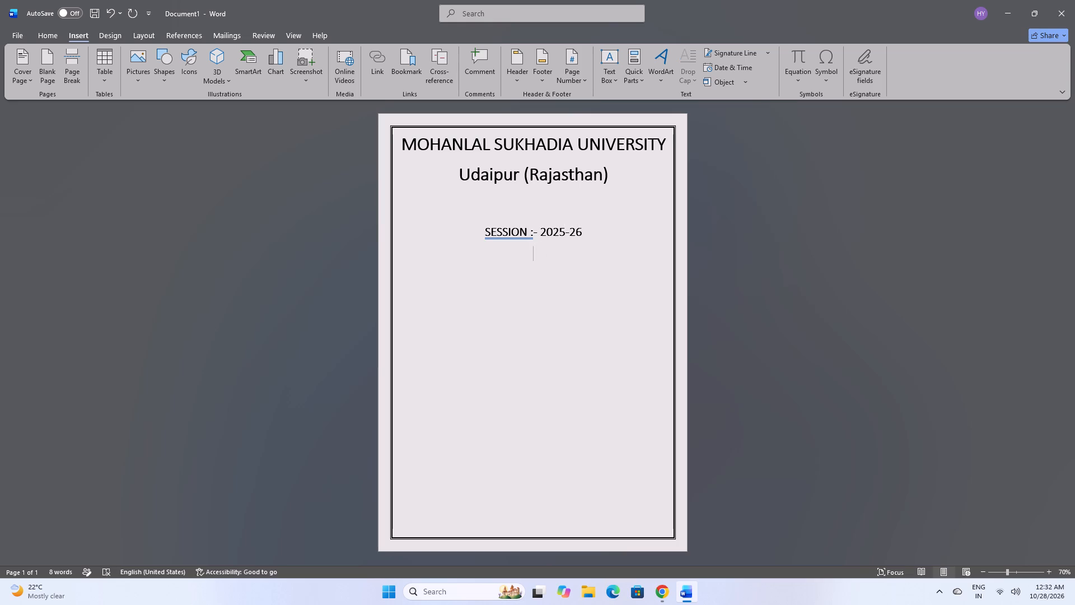
Add another blank line between the city line and the session line.
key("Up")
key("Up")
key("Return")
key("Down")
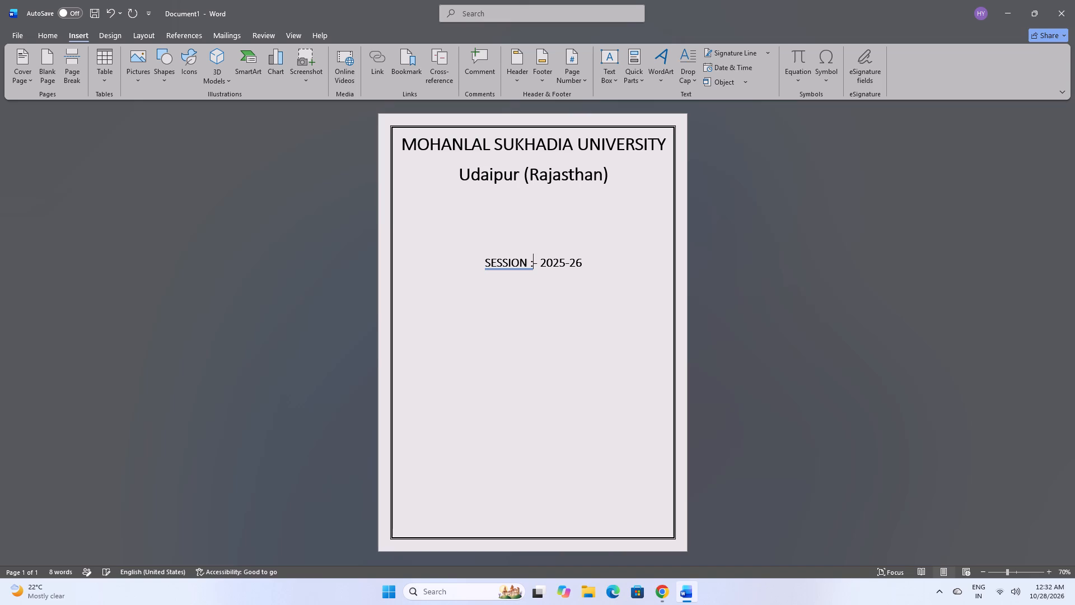
Leave one blank line below the session line and start a left-aligned line.
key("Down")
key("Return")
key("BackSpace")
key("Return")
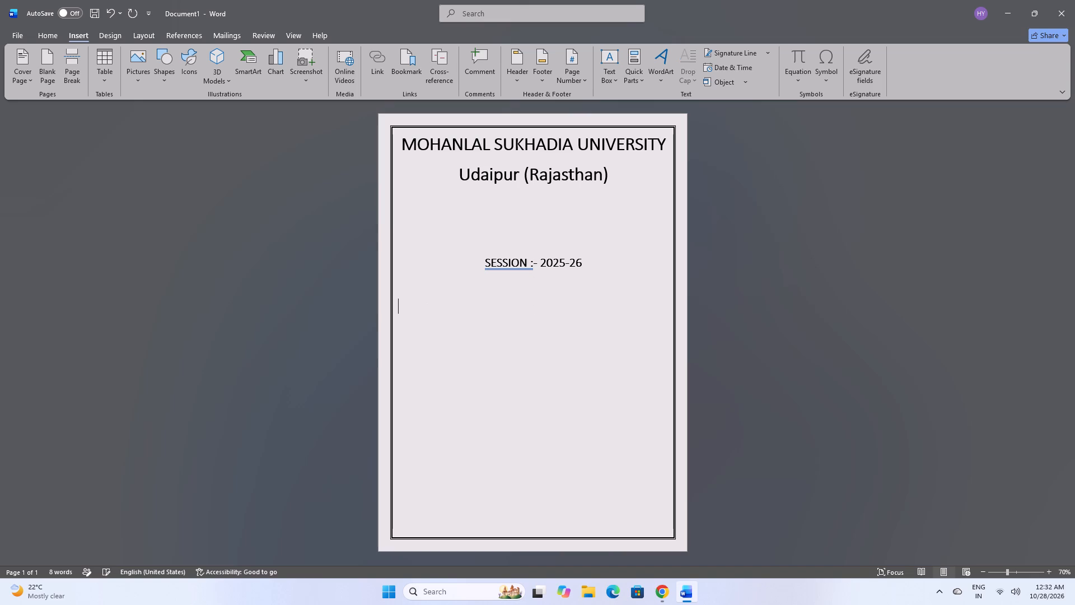
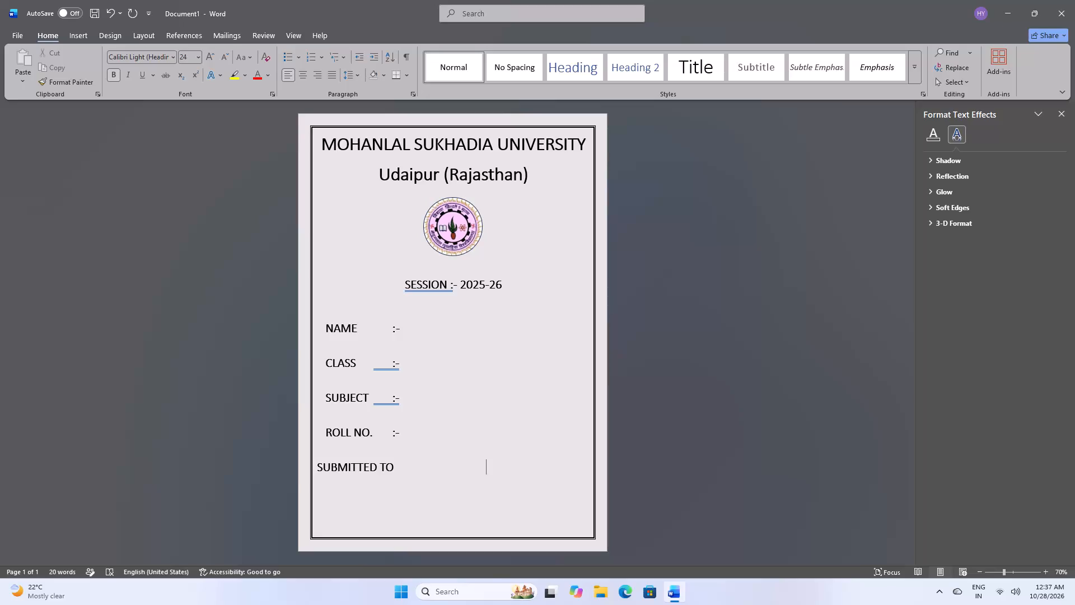
Write "SUBMITTED BY" on the same line as "SUBMITTED TO" and move it one tab closer to the page border.
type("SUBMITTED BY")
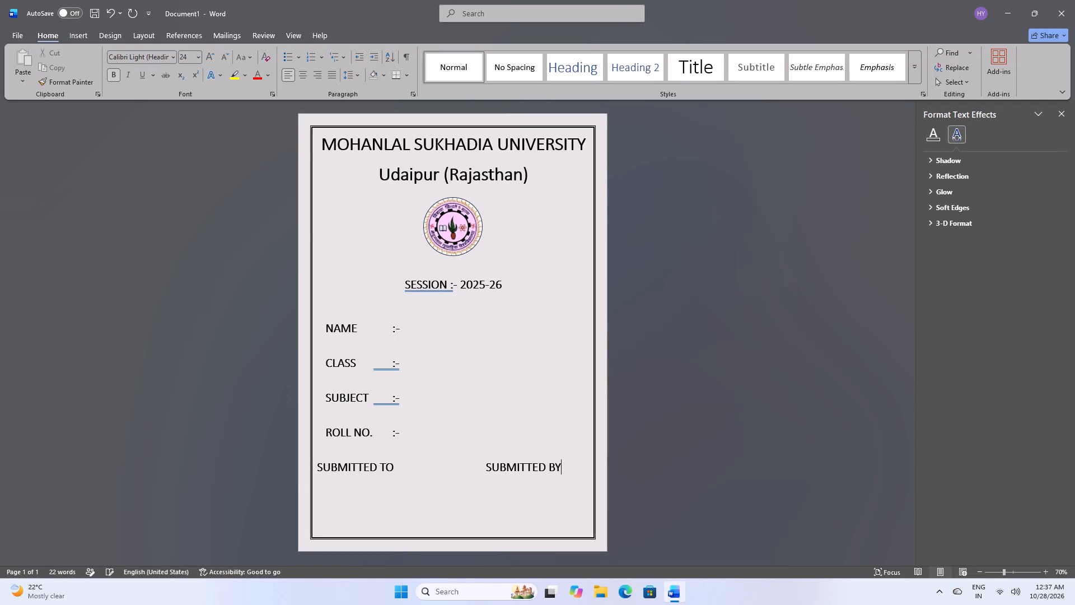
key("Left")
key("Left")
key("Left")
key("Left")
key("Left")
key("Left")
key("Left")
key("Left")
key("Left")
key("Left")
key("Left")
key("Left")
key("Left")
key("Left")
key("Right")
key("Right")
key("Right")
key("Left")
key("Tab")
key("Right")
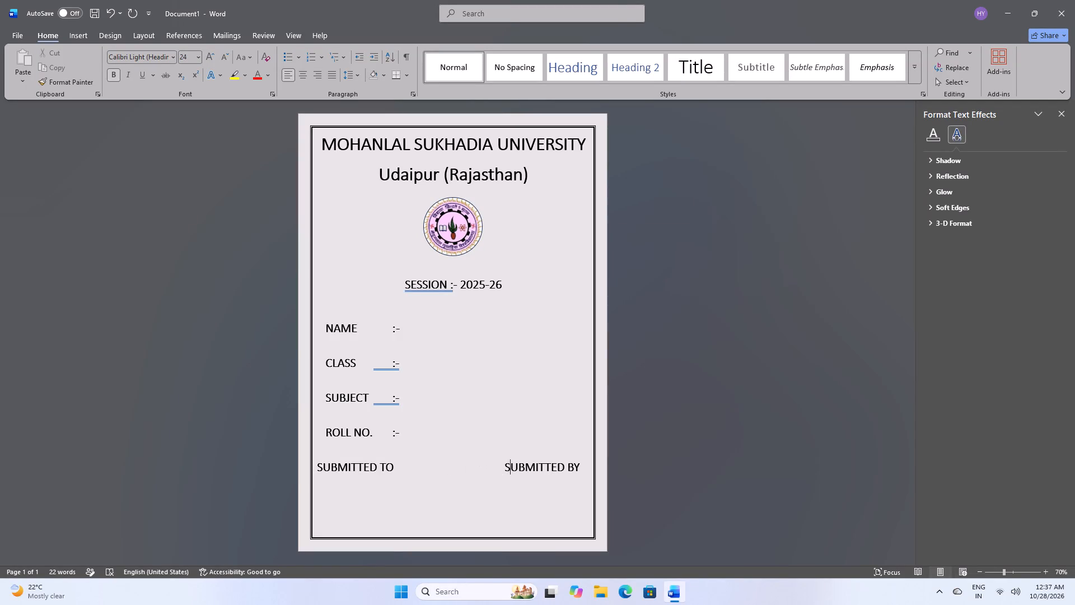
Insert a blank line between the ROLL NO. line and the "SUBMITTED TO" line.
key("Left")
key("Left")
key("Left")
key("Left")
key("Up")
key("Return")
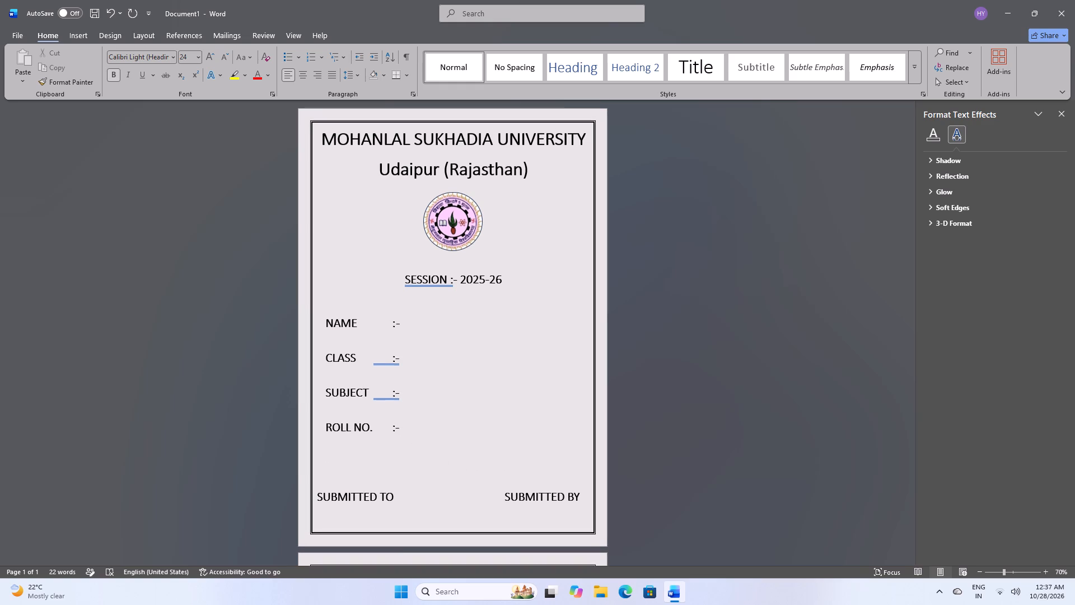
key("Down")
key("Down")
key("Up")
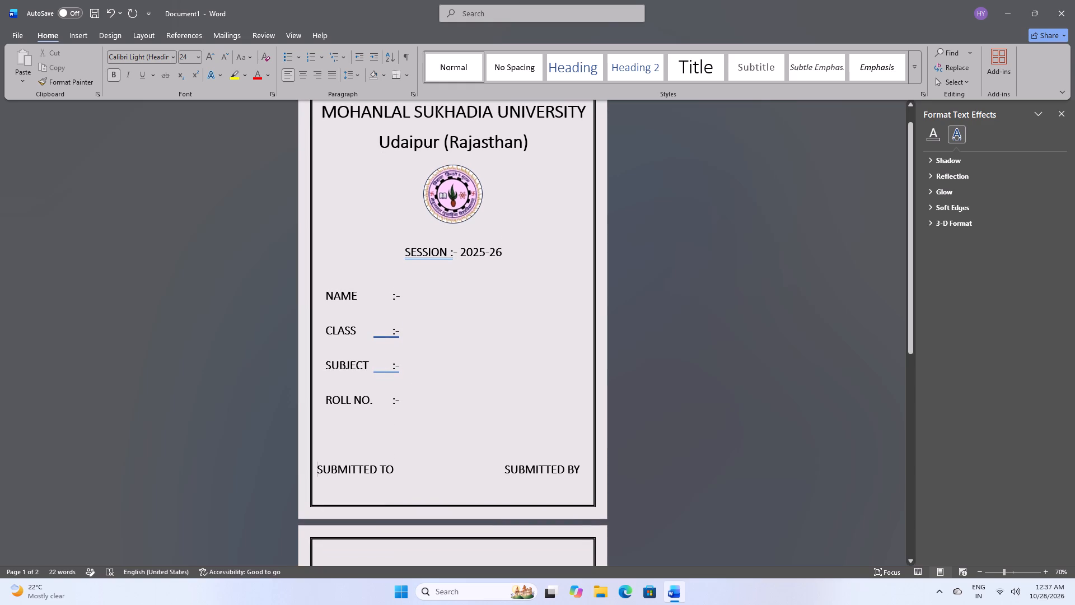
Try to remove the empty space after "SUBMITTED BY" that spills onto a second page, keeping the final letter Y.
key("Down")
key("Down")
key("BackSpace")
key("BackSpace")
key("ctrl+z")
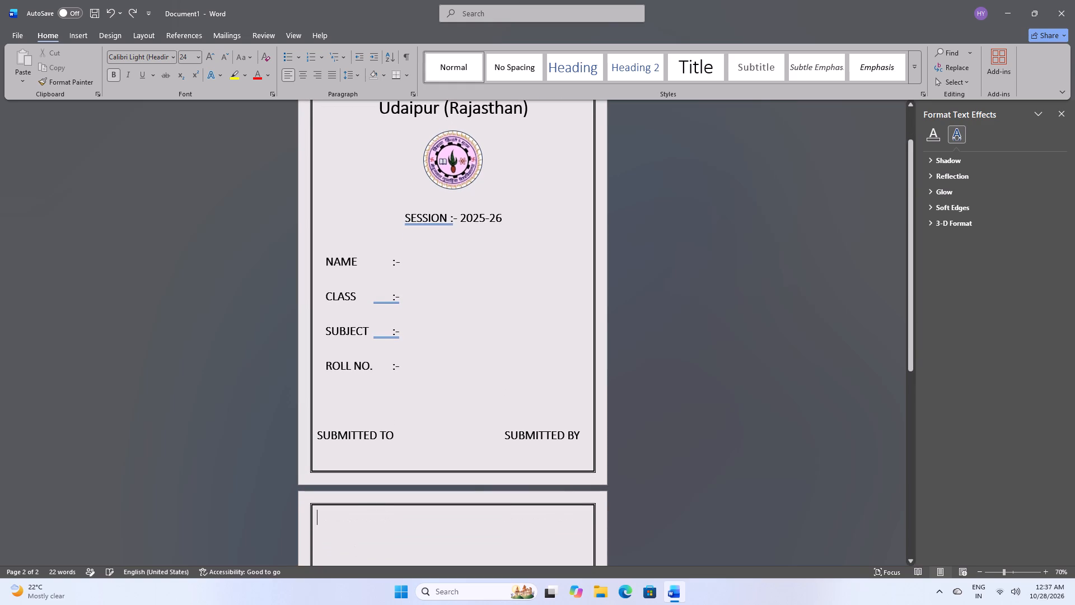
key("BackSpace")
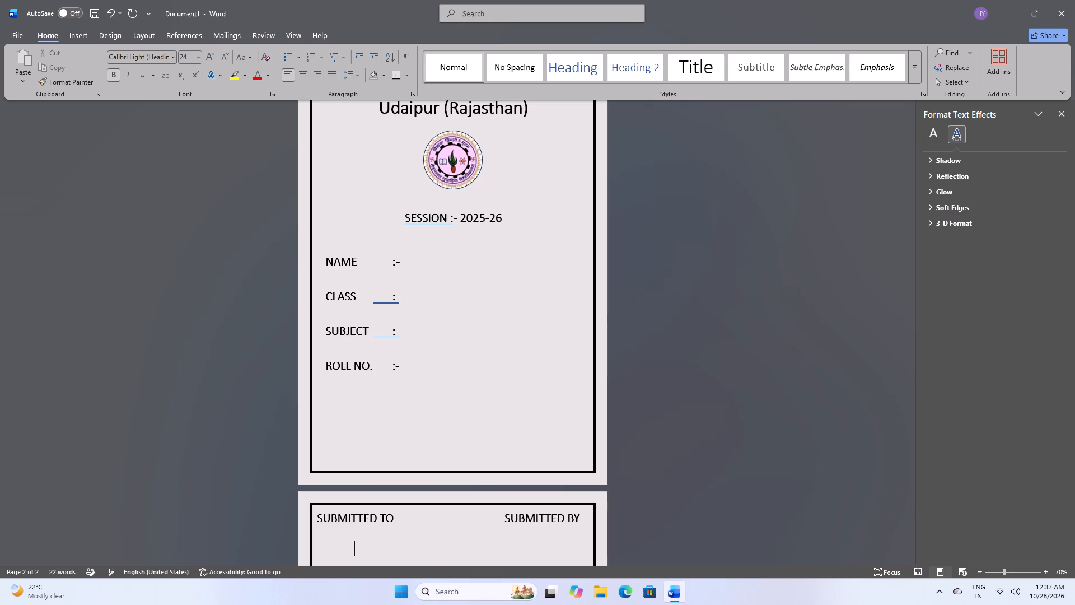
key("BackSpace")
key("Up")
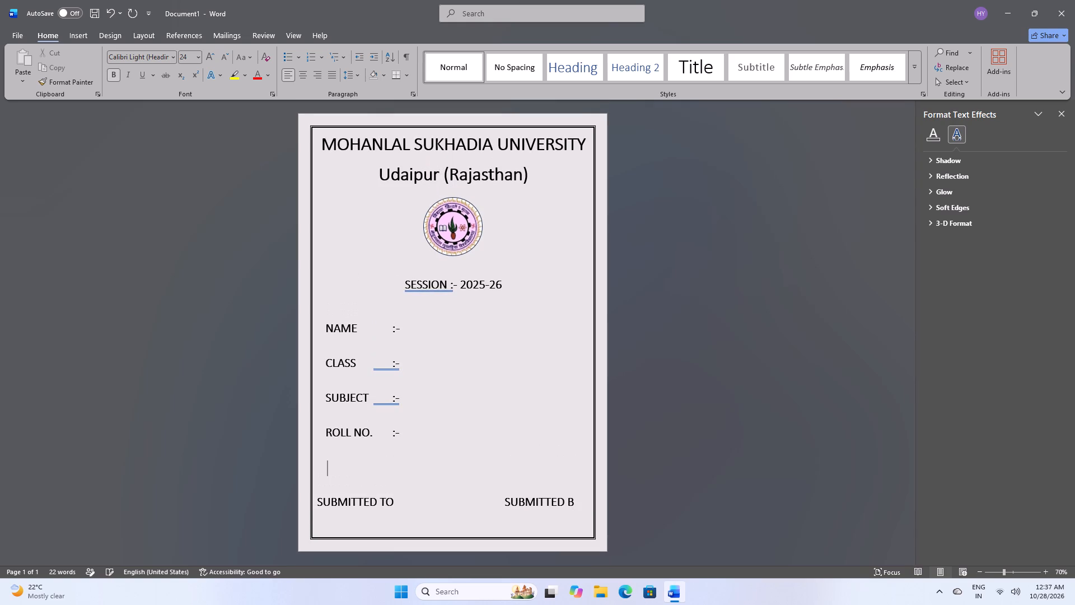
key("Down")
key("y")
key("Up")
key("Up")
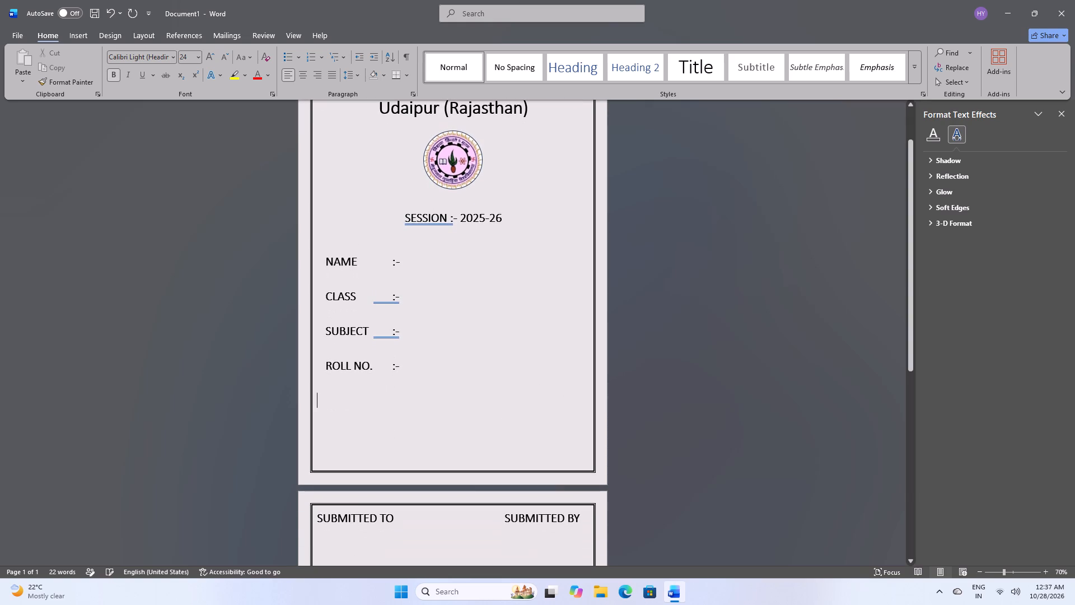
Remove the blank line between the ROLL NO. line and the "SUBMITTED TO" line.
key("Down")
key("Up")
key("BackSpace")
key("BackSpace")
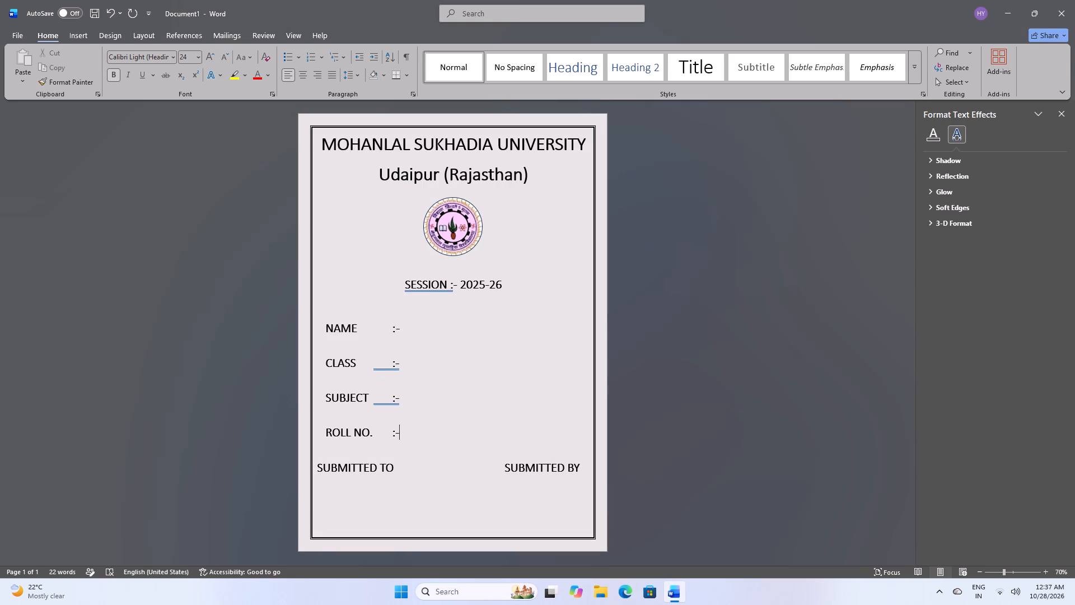
Set the line spacing of the NAME, CLASS, SUBJECT and ROLL NO. lines to 1.15.
left_click(325, 319)
left_click_drag(325, 325, 447, 441)
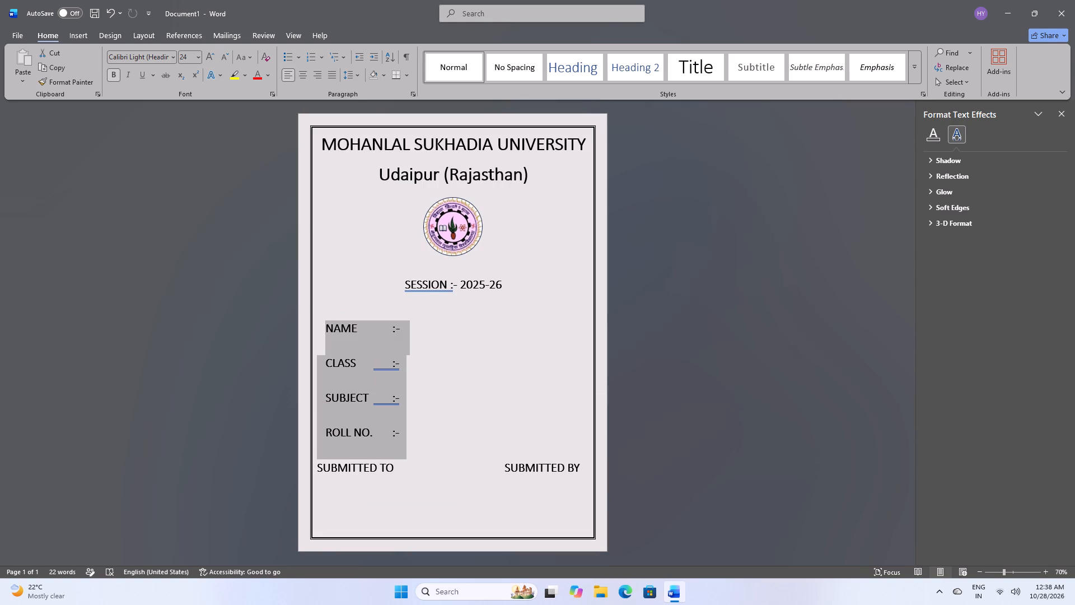
left_click(356, 73)
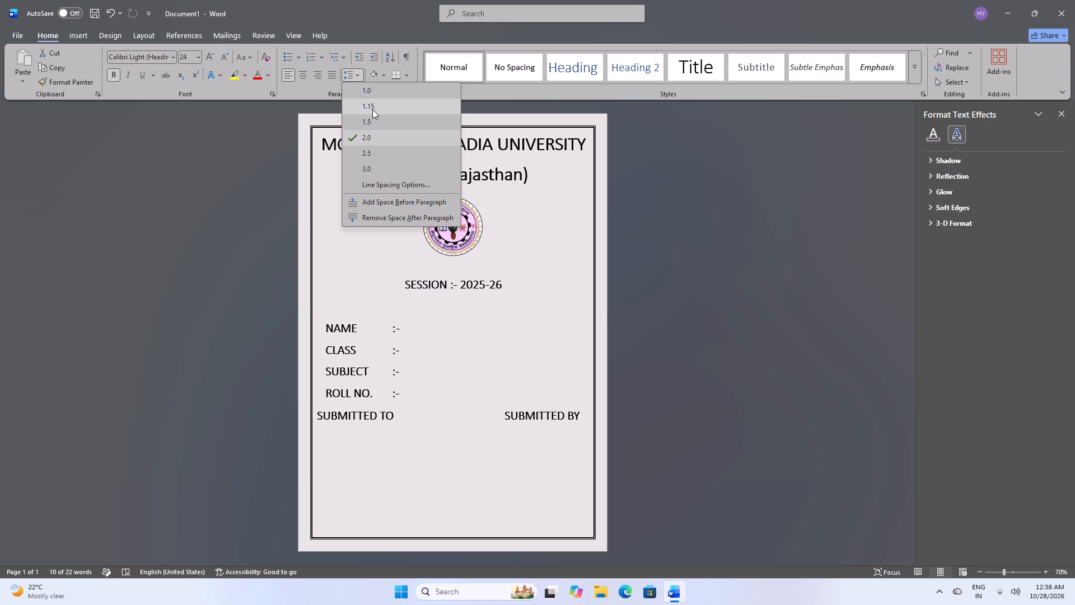
left_click(372, 109)
left_click(429, 398)
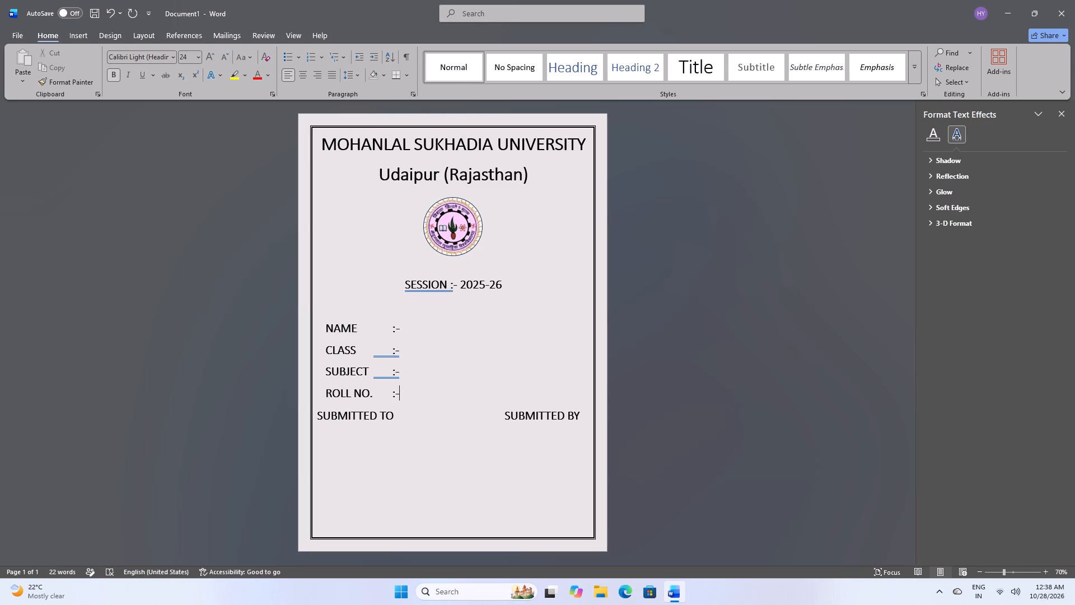
Insert three blank lines between the ROLL NO. line and the "SUBMITTED TO" line.
key("Return")
key("Return")
key("Return")
key("Return")
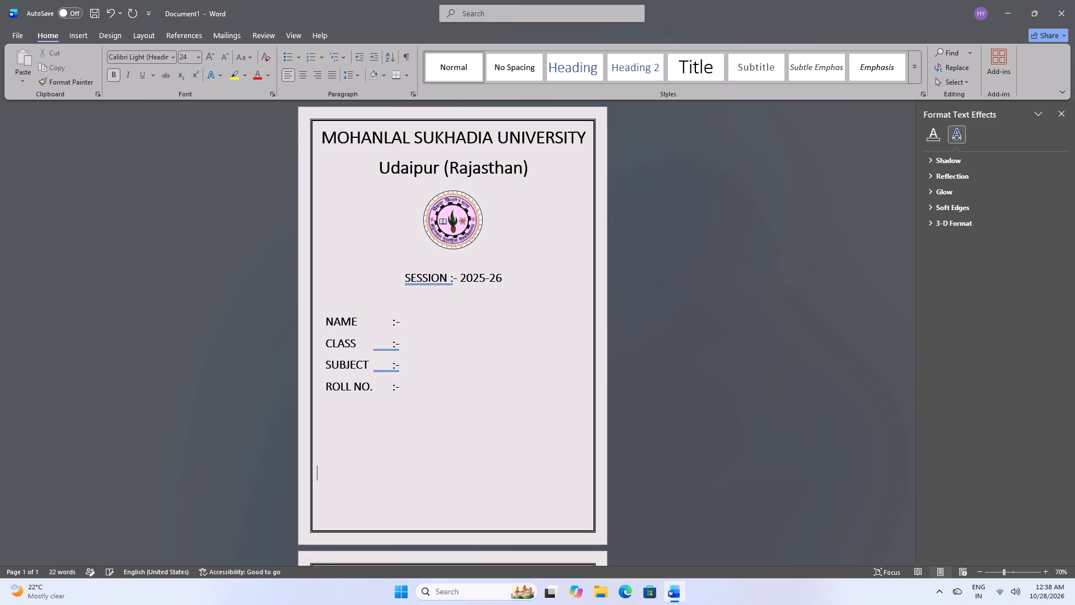
key("BackSpace")
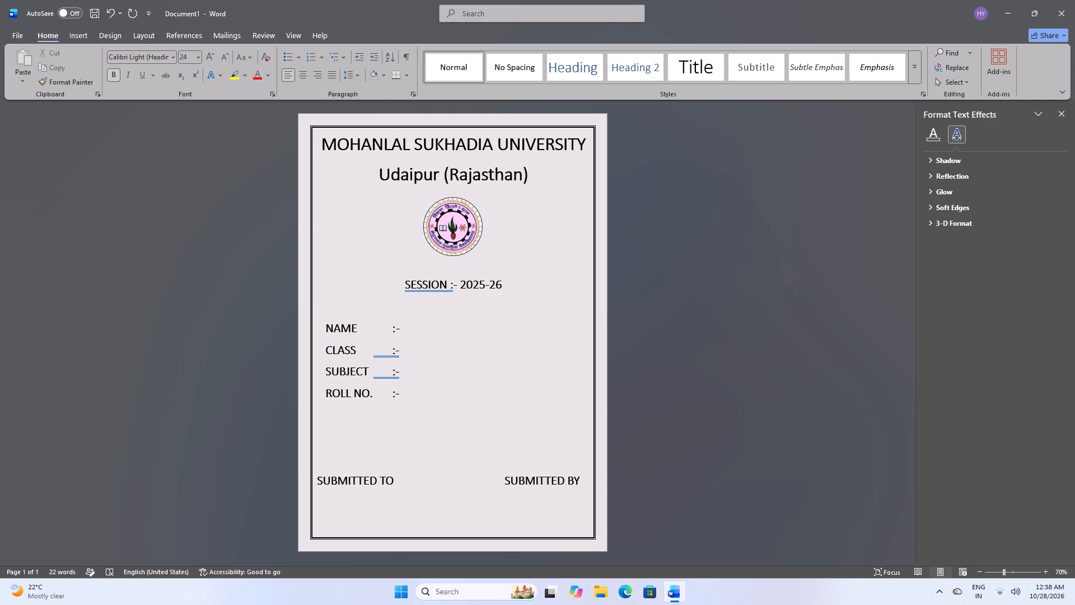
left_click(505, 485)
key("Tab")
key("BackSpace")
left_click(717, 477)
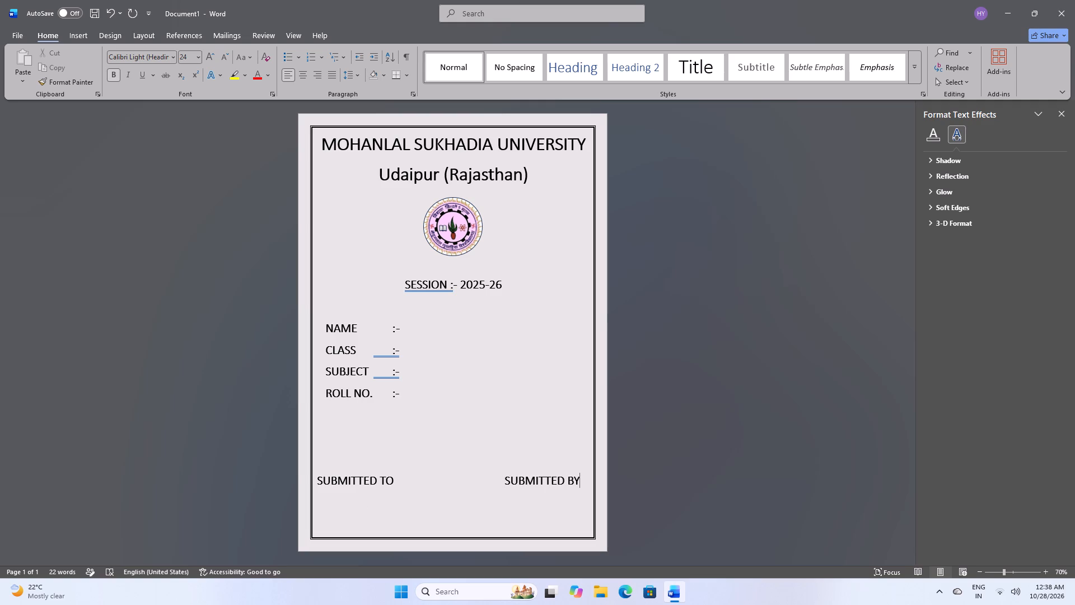
Add a space and a colon after "SUBMITTED TO".
left_click(400, 480)
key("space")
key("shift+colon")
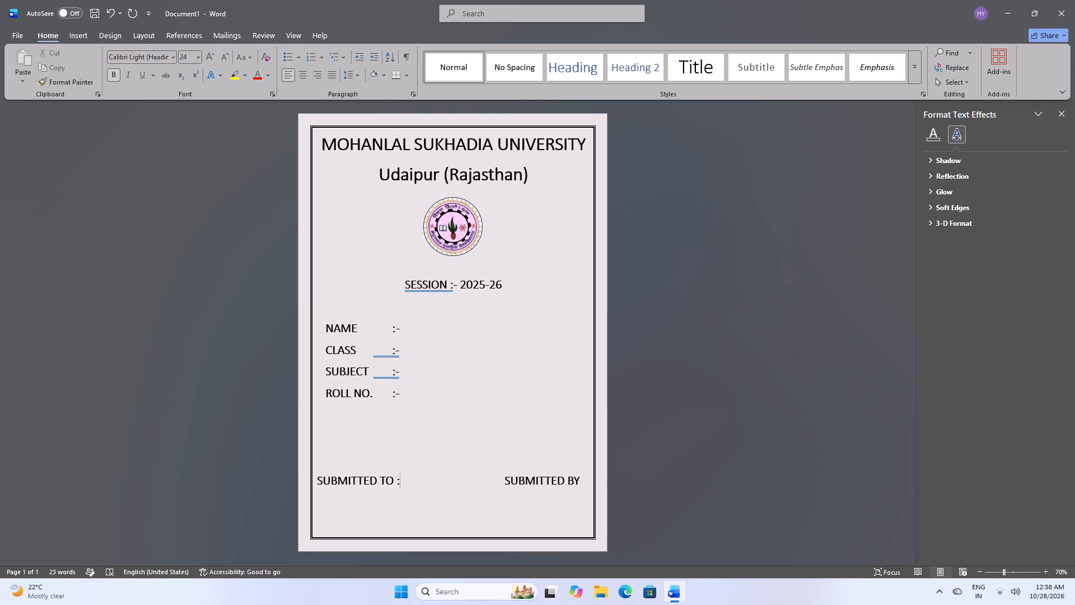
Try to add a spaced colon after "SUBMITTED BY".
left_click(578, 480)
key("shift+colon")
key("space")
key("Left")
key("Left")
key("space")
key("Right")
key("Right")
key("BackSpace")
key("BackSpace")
Enter the submitter's full name after the "SUBMITTED BY" label, correcting the surname's spelling.
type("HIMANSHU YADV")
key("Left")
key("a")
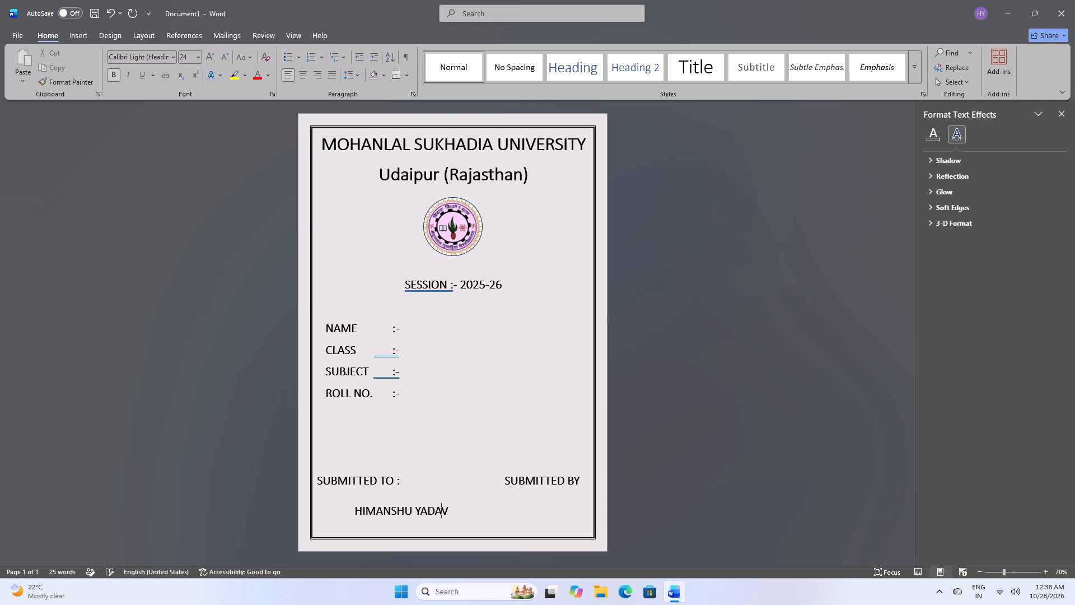
Delete the personal name from the line below the "SUBMITTED TO :" and "SUBMITTED BY" labels.
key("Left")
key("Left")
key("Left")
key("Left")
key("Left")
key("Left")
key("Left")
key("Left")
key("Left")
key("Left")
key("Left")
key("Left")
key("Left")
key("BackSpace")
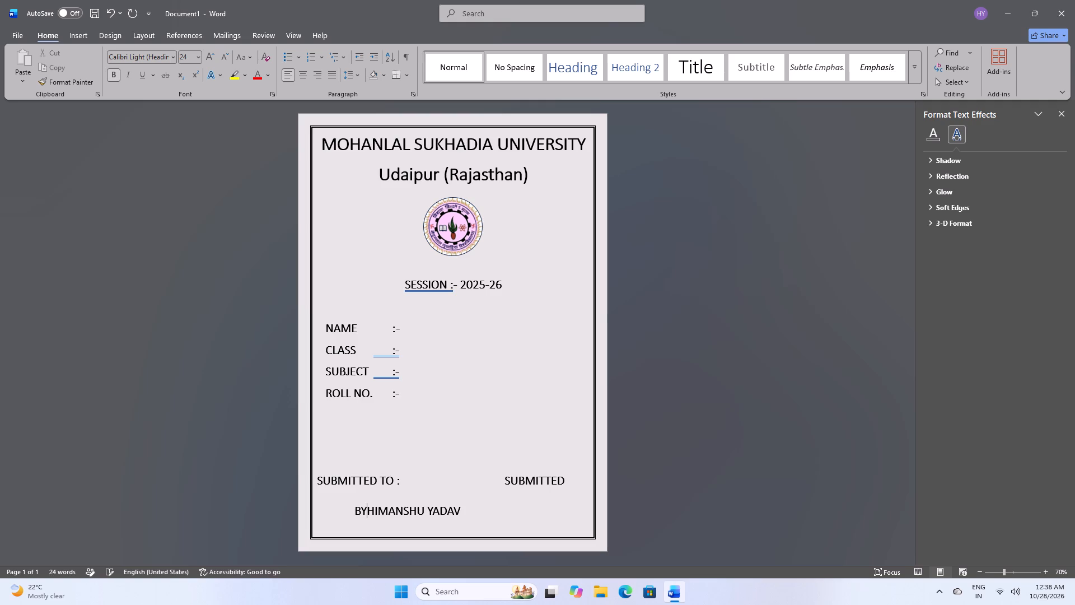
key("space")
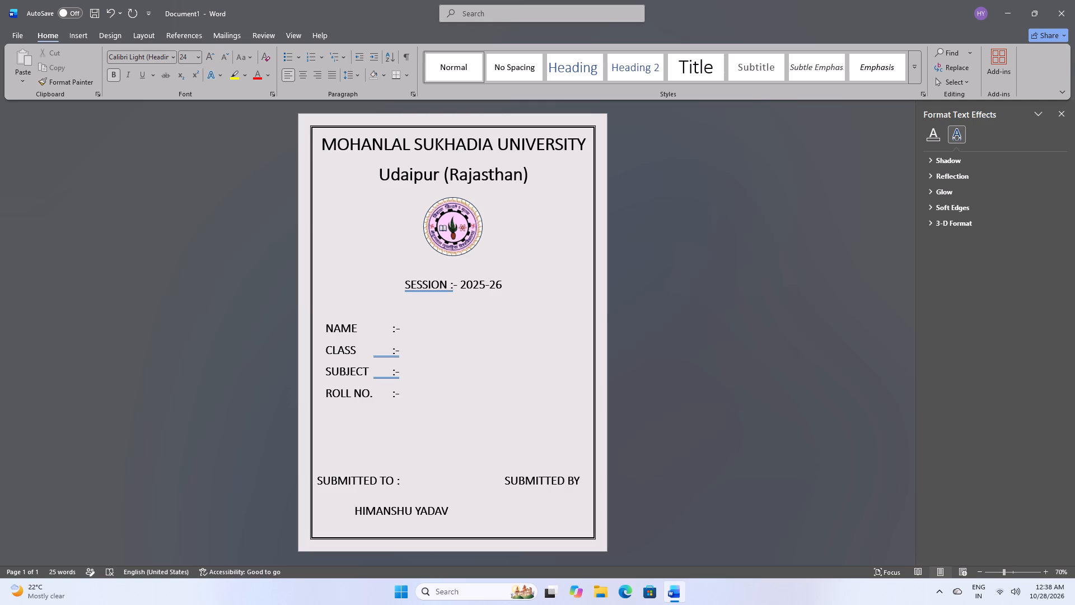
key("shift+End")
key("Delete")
left_click(678, 490)
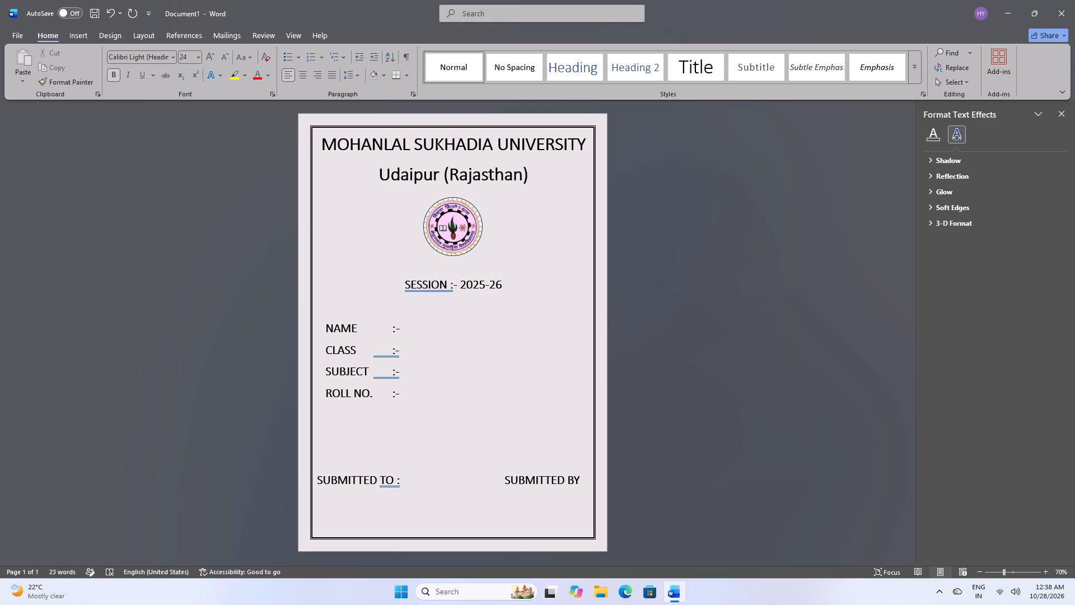
Set the line spacing of the NAME, CLASS, SUBJECT and ROLL NO. lines to 2.0.
left_click_drag(324, 324, 440, 398)
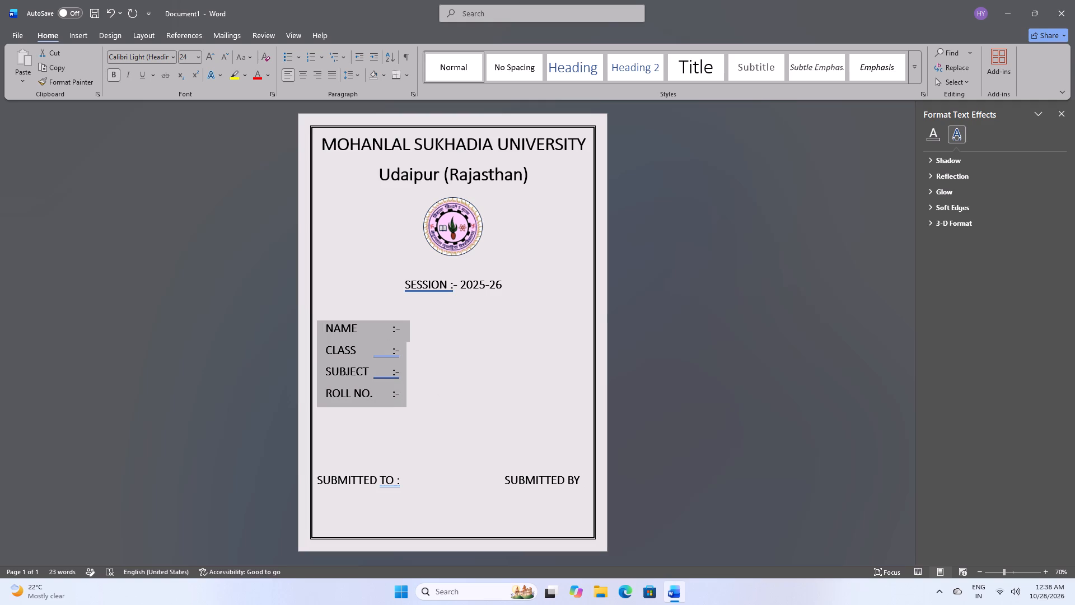
left_click(352, 80)
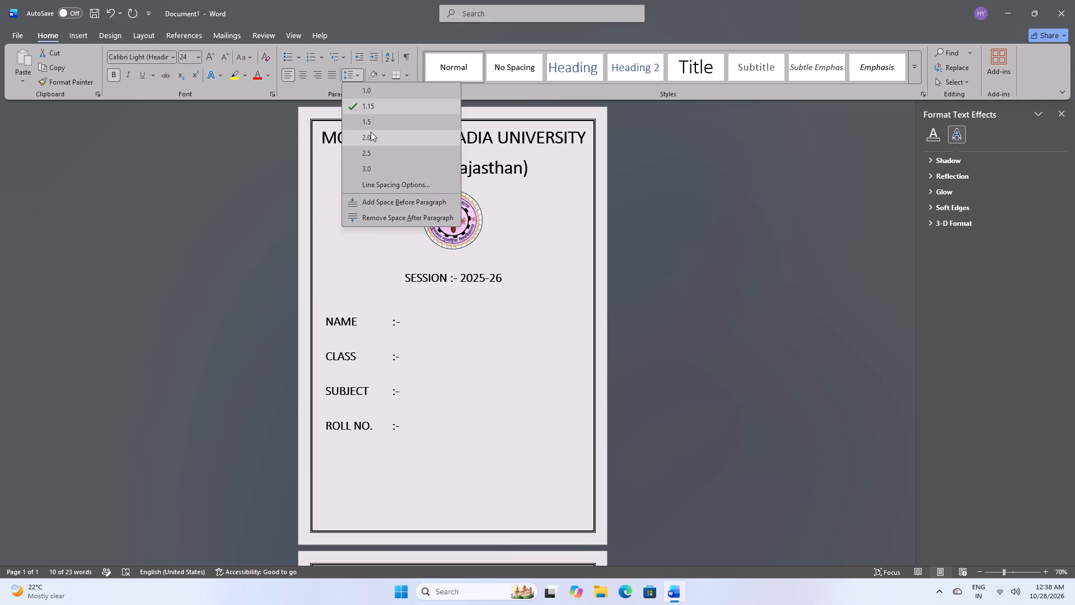
left_click(822, 306)
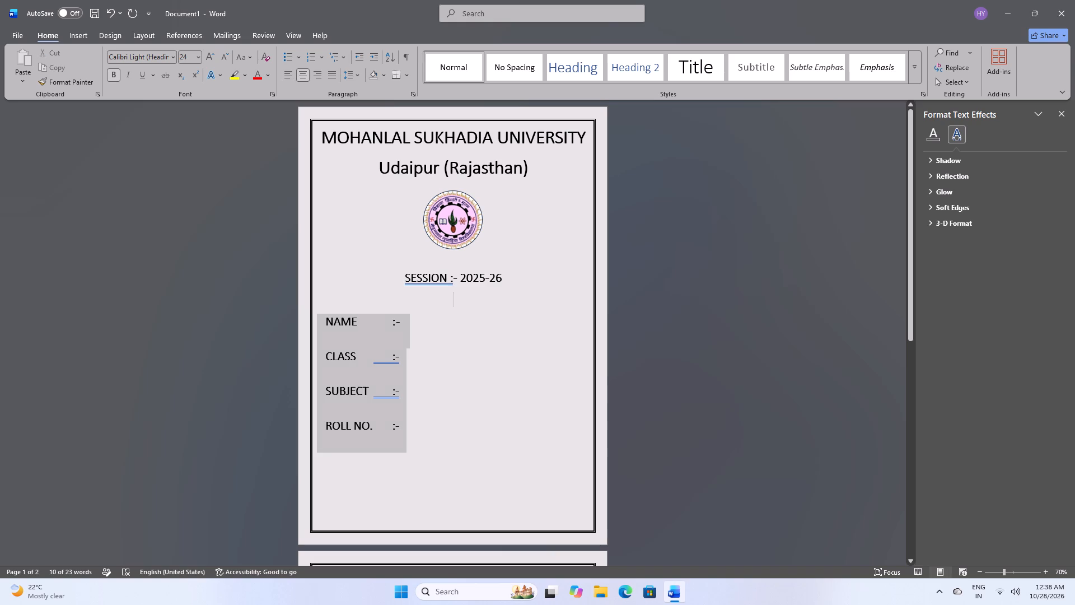
Set the paragraph spacing after to 0 on the blank line below ROLL NO.
scroll(438, 467, "down", 5)
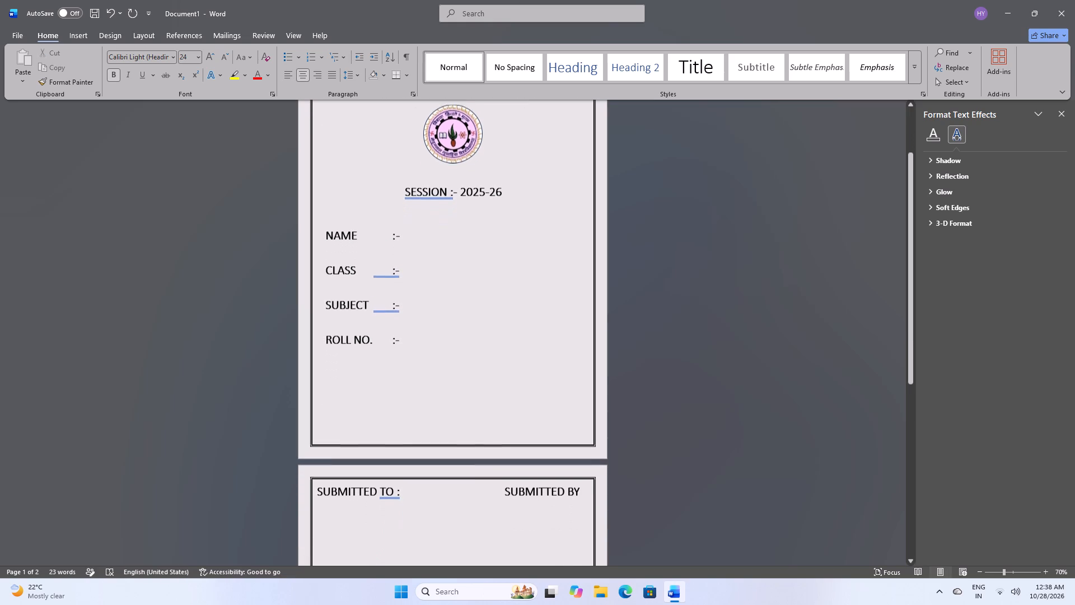
left_click(324, 393)
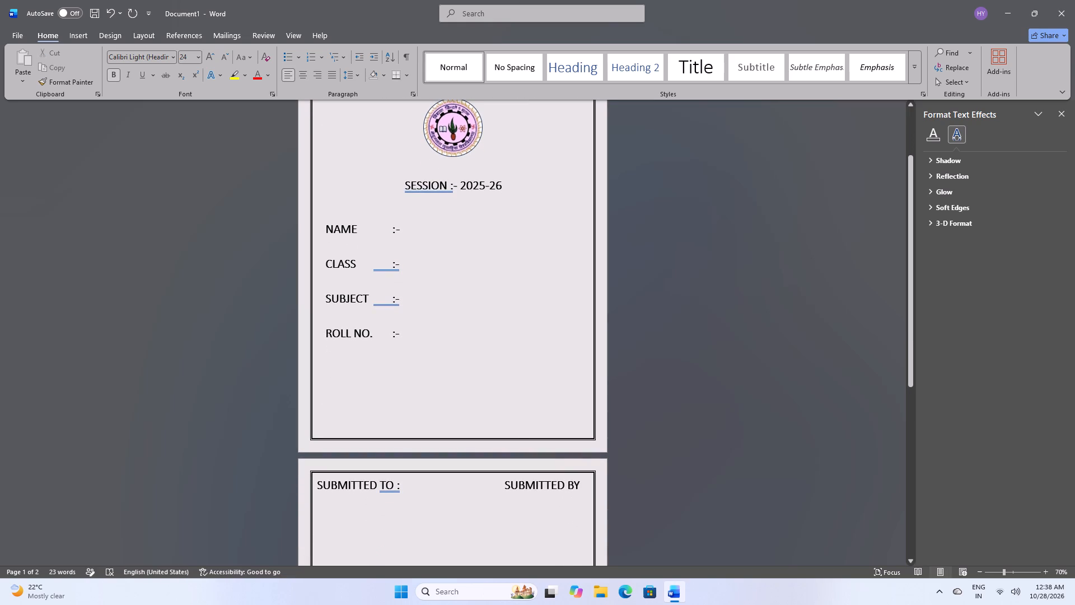
right_click(325, 384)
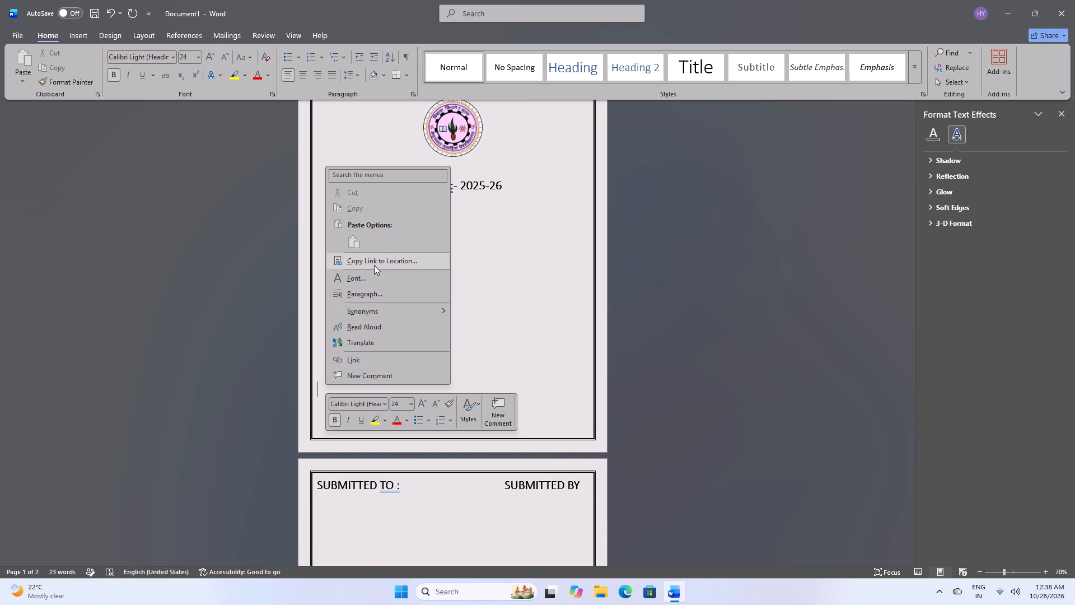
left_click(384, 295)
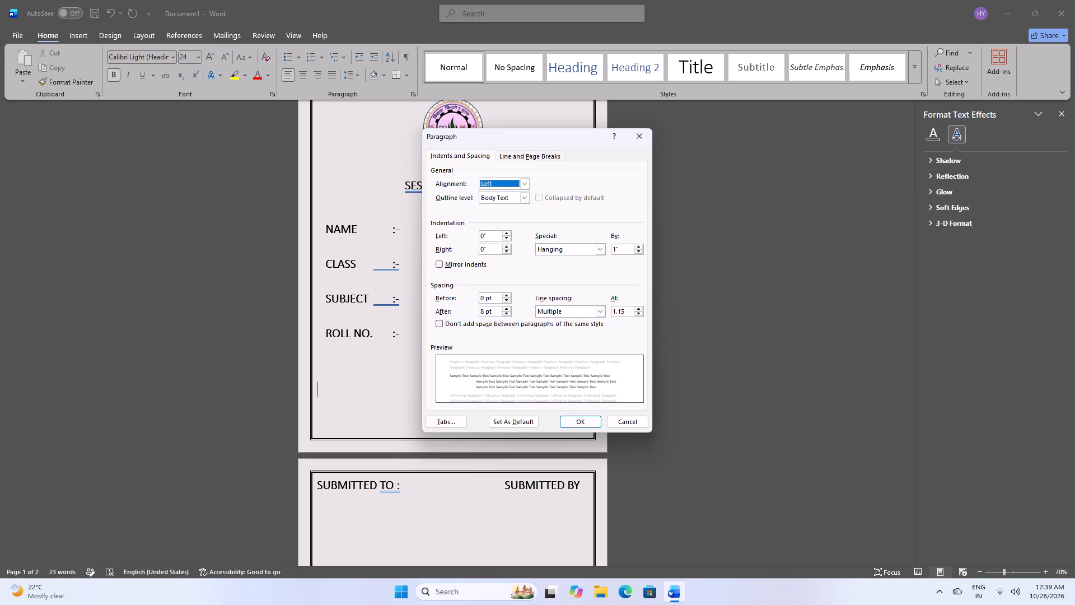
left_click(521, 154)
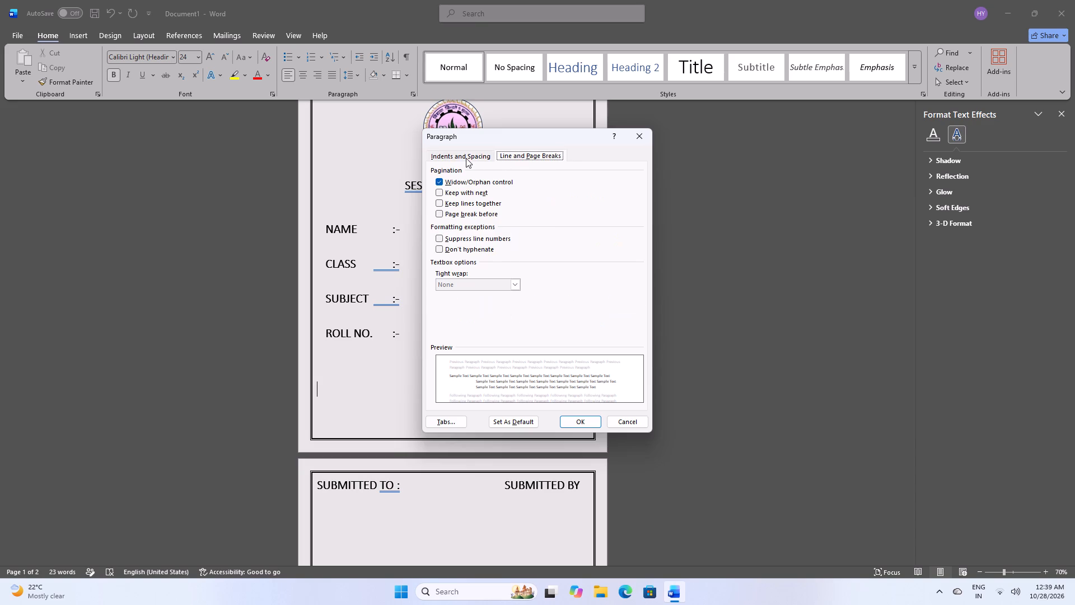
left_click(466, 158)
left_click(485, 310)
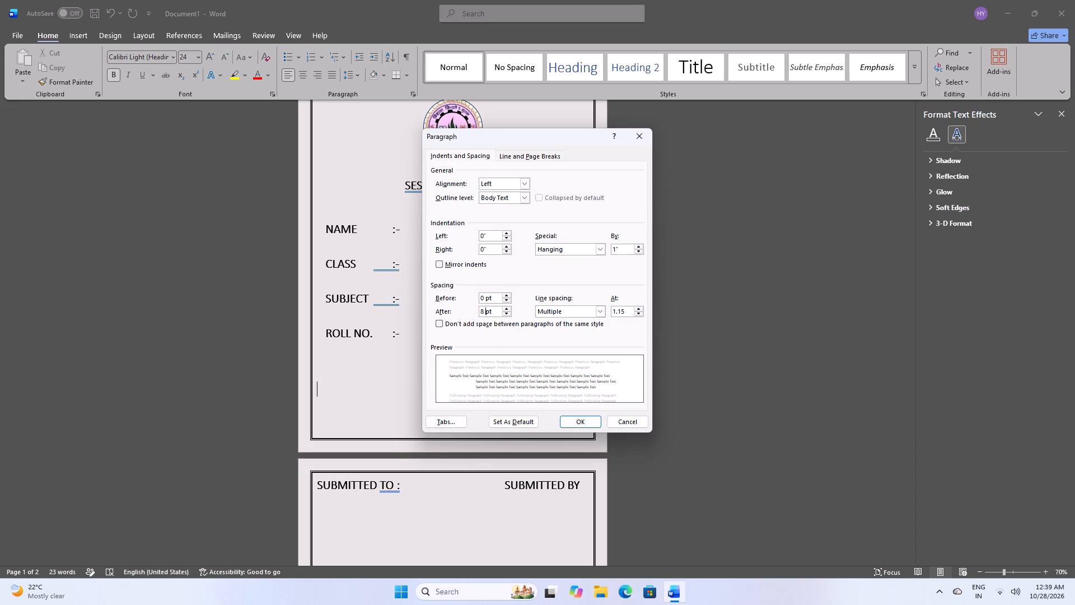
left_click_drag(499, 314, 465, 315)
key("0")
key("Return")
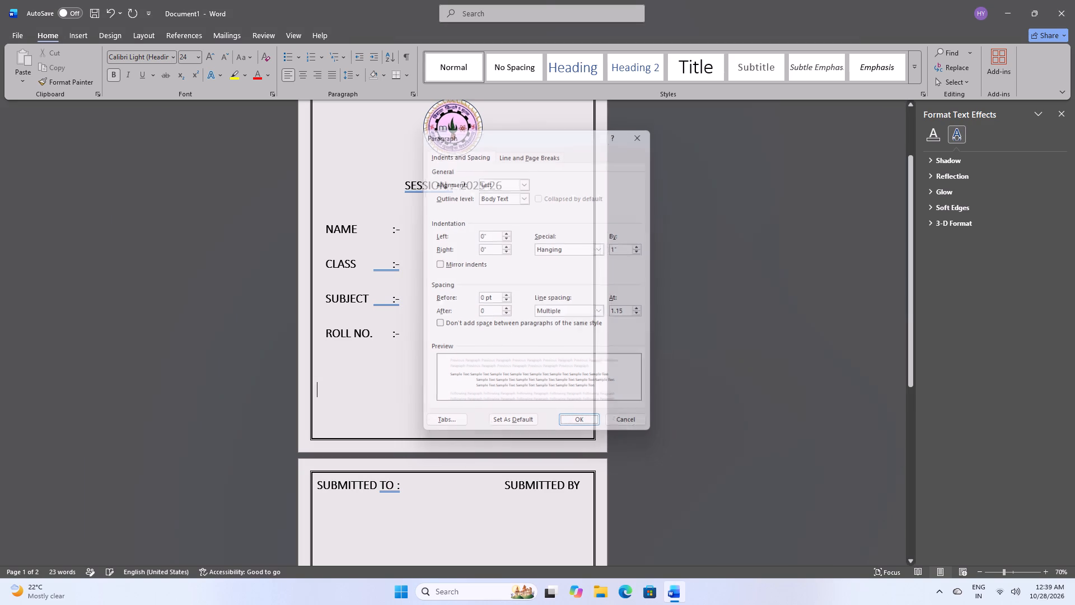
Remove blank space between ROLL NO. and "SUBMITTED TO :" to bring the submission line back onto the first page.
key("BackSpace")
key("BackSpace")
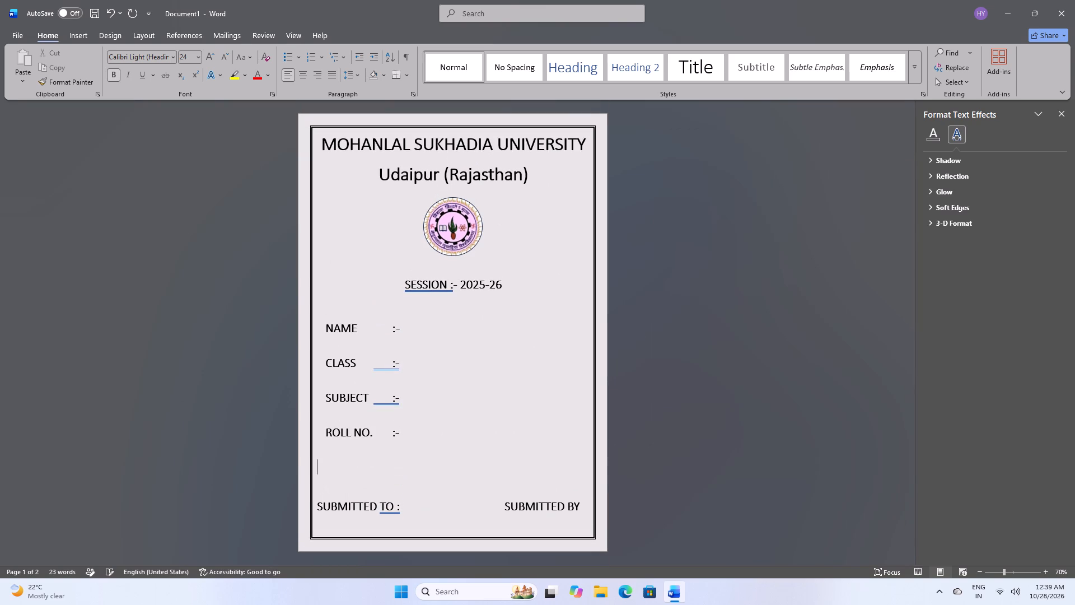
left_click_drag(699, 559, 705, 556)
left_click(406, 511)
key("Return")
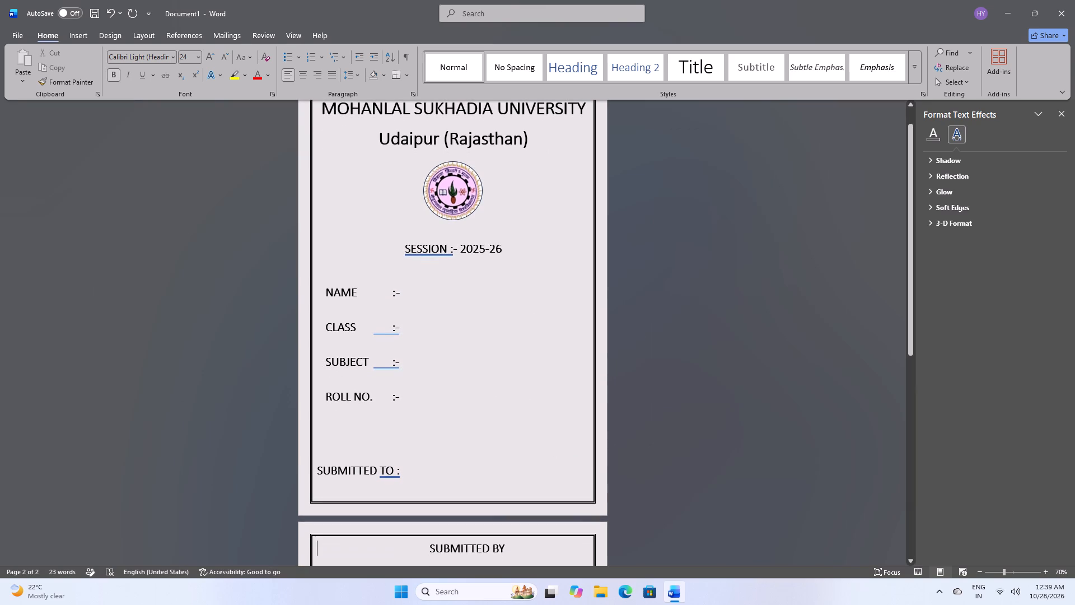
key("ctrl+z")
Remove another blank line above the "SUBMITTED TO :" line.
key("Up")
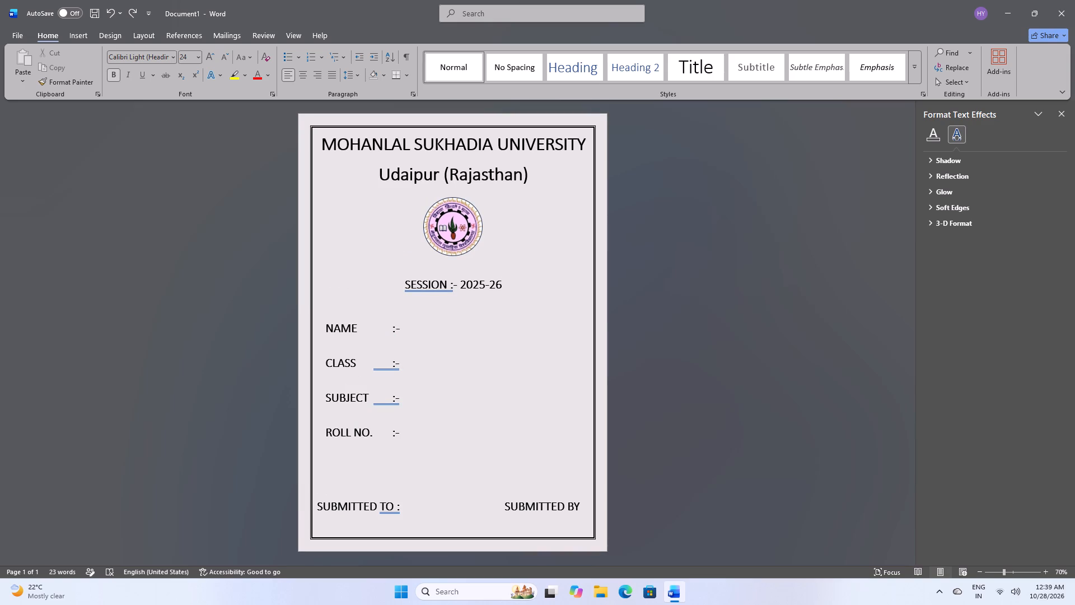
key("BackSpace")
key("BackSpace")
Add a new line below the submission labels and enter the student's name there.
key("Down")
key("Down")
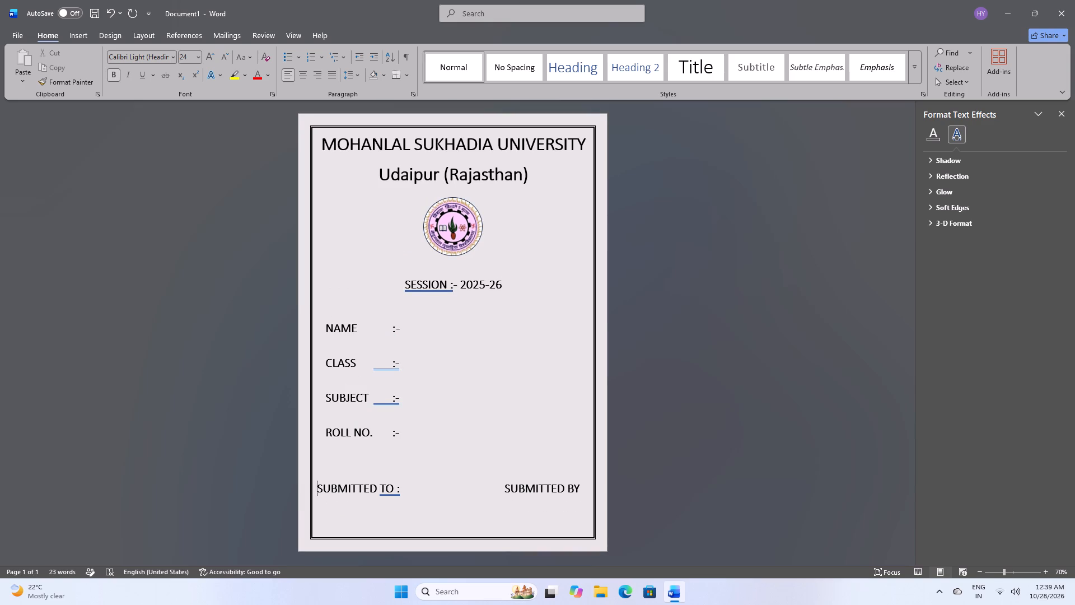
key("Down")
key("End")
key("Return")
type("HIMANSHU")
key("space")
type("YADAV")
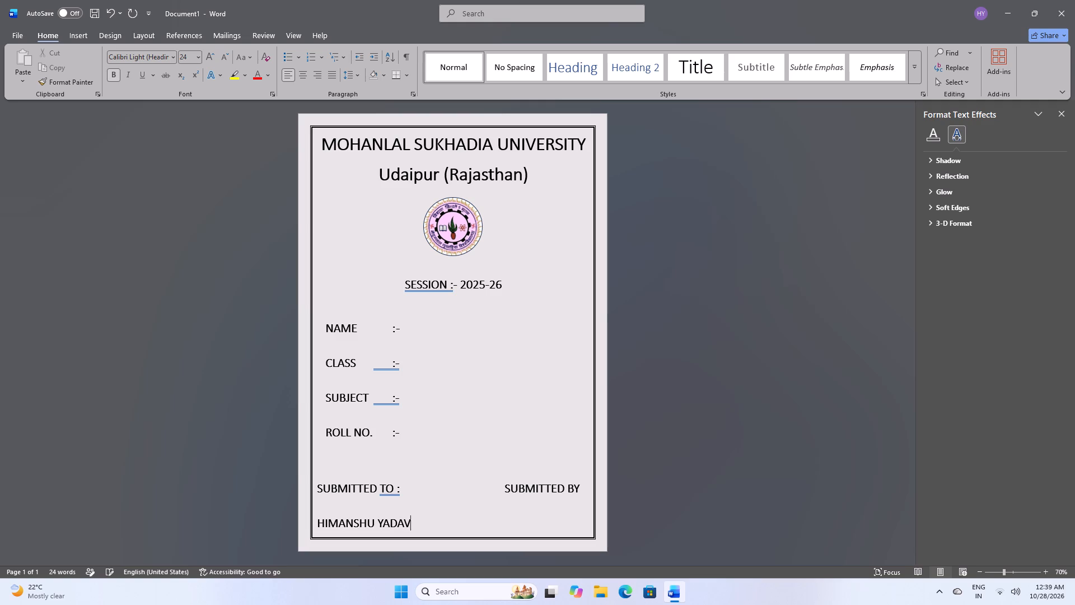
Tab across the same line and enter the teacher's name with the prefix "MRS." after the student's name.
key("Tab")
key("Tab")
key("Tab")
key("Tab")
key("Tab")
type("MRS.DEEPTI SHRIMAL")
Replace the last tab before the teacher's name with two spaces to tighten the gap between the two names.
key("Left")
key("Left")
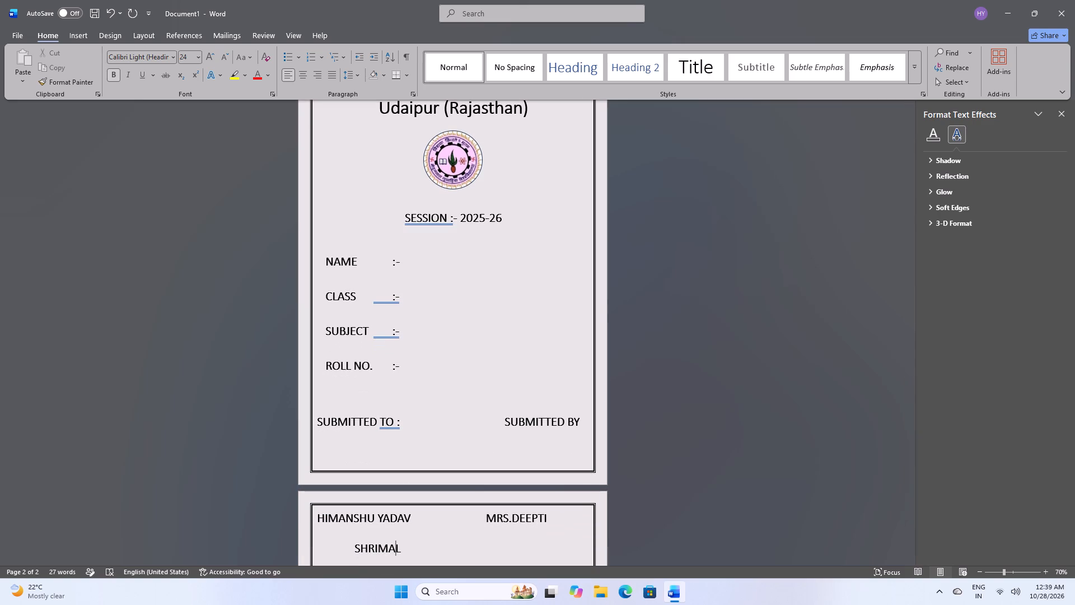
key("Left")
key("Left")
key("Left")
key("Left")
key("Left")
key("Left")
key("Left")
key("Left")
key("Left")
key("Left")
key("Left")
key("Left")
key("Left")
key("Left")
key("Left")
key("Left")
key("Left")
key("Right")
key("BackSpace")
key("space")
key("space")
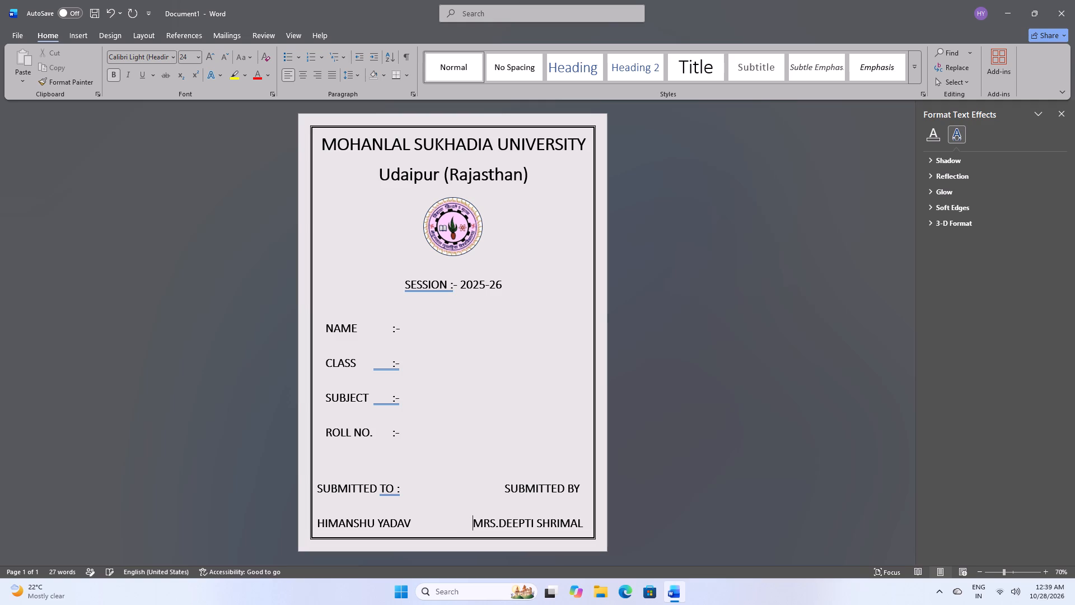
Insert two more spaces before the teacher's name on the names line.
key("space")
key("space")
Move the teacher's name under "SUBMITTED TO :", replacing the student's name, and remove the extra line break after it.
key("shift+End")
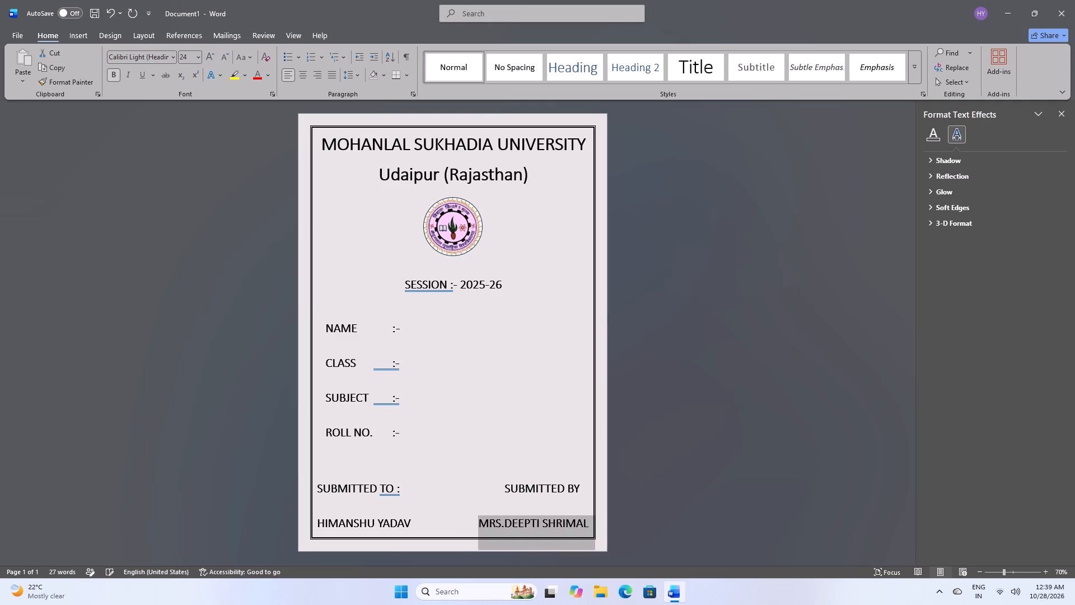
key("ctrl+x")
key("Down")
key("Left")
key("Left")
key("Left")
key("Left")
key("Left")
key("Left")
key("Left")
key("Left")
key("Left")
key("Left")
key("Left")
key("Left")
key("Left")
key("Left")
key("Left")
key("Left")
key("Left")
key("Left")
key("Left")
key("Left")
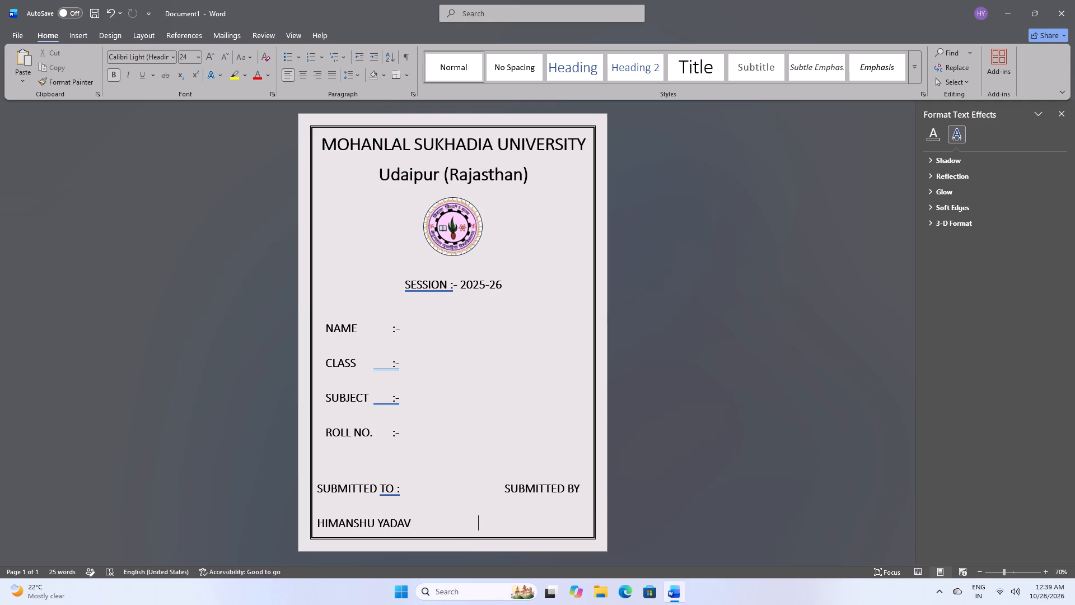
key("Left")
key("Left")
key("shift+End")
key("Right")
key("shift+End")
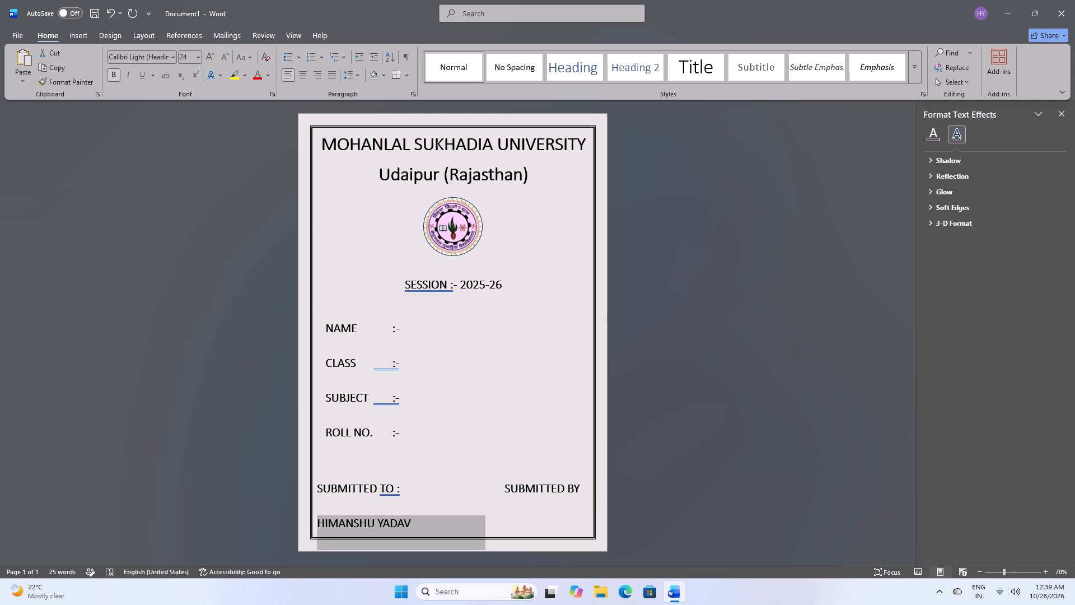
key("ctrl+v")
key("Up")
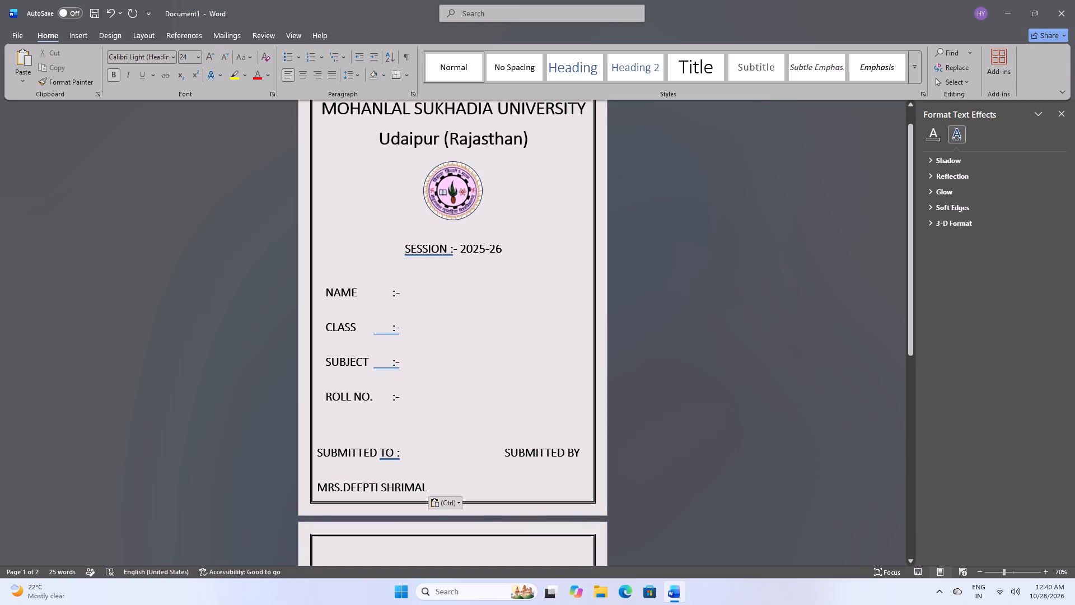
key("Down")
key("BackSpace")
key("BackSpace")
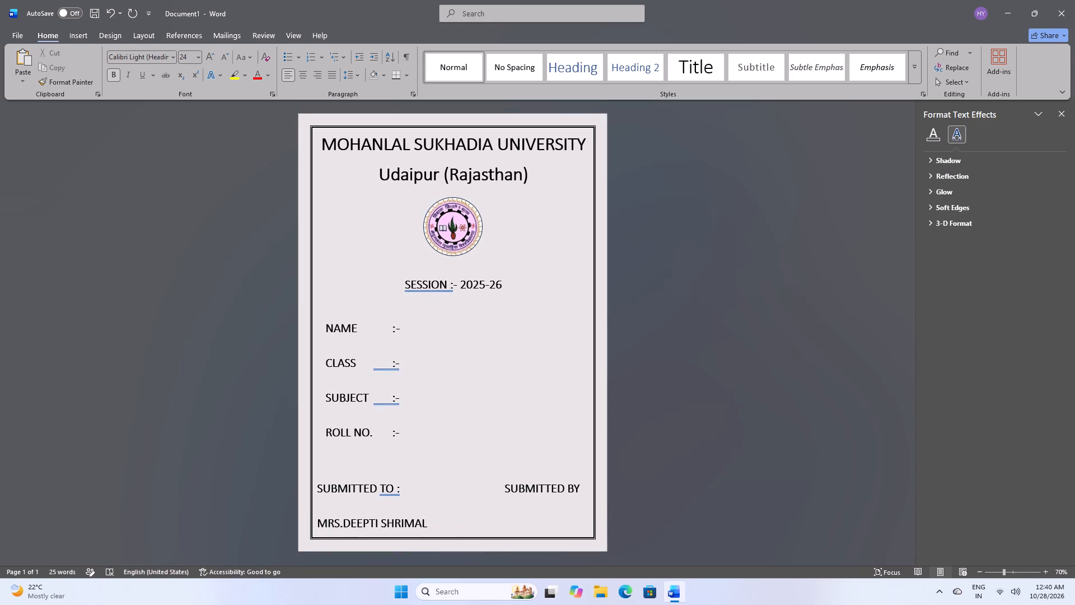
Tab four times after the teacher's name and enter the student's name in capitals on the same line.
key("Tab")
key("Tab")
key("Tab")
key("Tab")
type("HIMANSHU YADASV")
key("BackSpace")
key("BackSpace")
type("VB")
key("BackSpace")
Insert two spaces before the student's name to shift it further under "SUBMITTED BY".
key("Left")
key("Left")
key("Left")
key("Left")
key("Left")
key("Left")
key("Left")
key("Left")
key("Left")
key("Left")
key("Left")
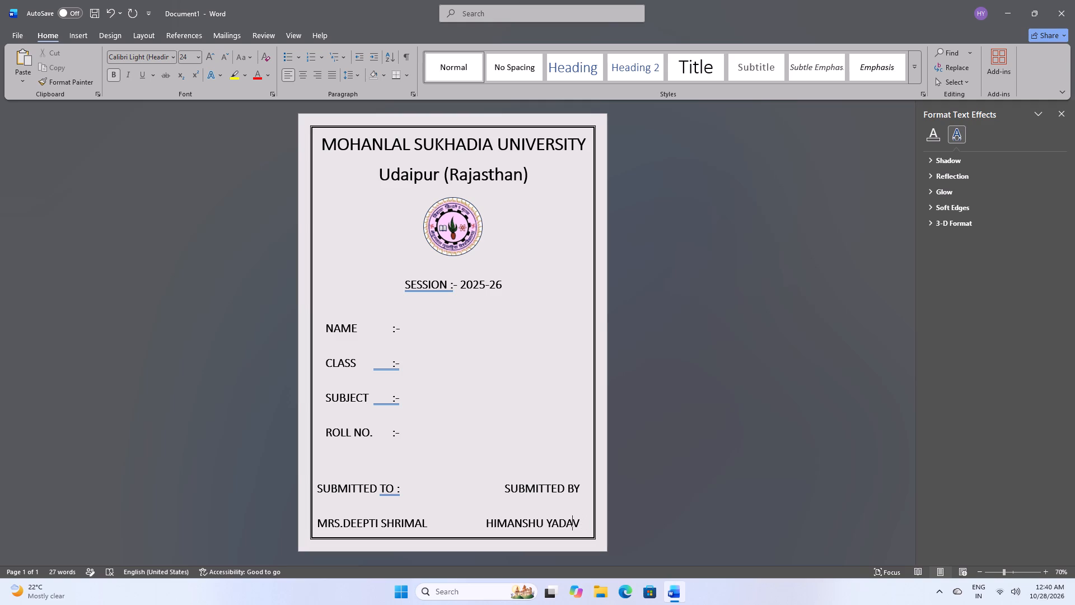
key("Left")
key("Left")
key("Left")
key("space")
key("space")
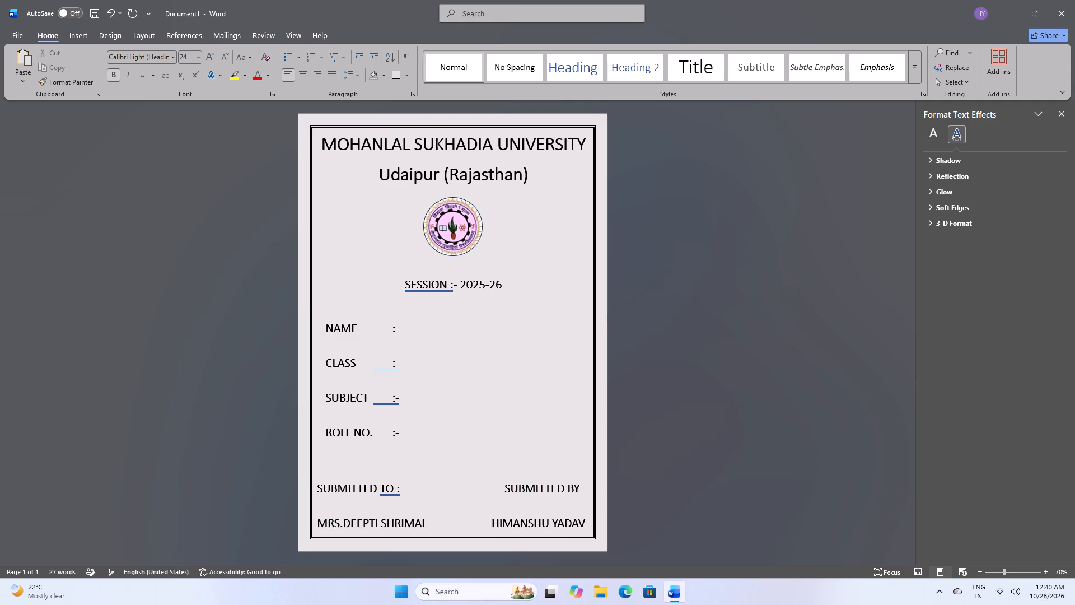
Remove the space after paragraph from the submission labels line and the names line below it.
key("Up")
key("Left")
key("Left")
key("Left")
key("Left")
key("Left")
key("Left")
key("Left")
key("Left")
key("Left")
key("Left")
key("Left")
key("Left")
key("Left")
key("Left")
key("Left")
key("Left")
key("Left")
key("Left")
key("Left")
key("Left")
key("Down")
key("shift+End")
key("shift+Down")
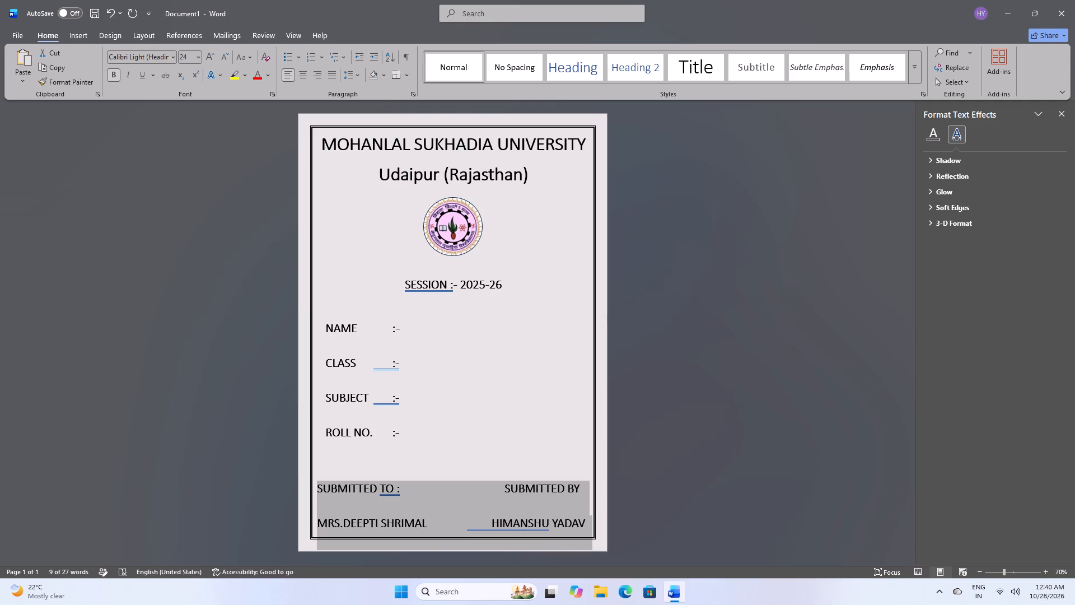
left_click(360, 71)
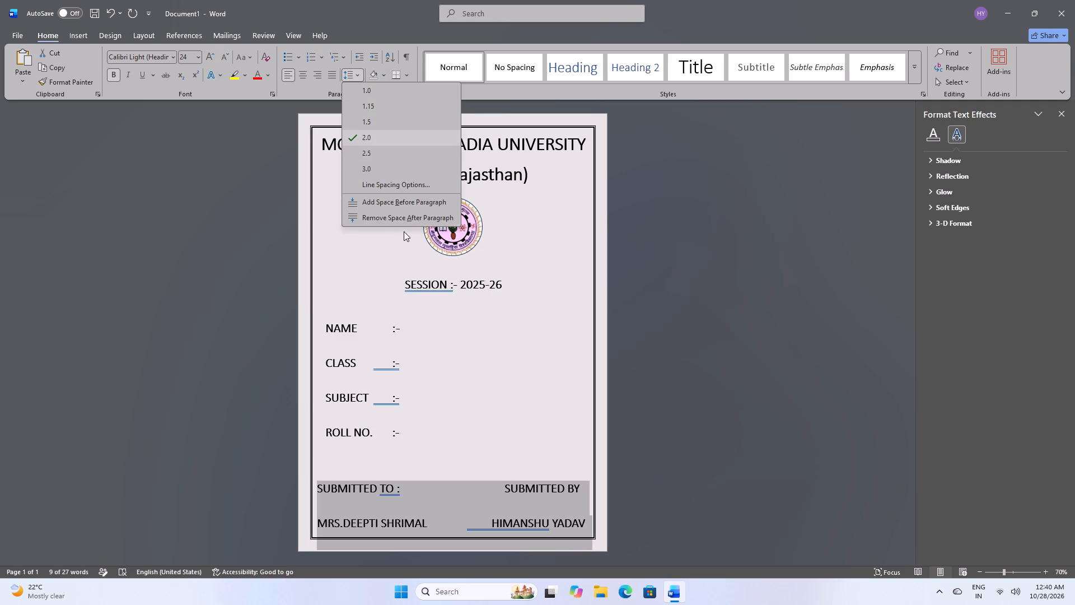
left_click(408, 217)
left_click(685, 367)
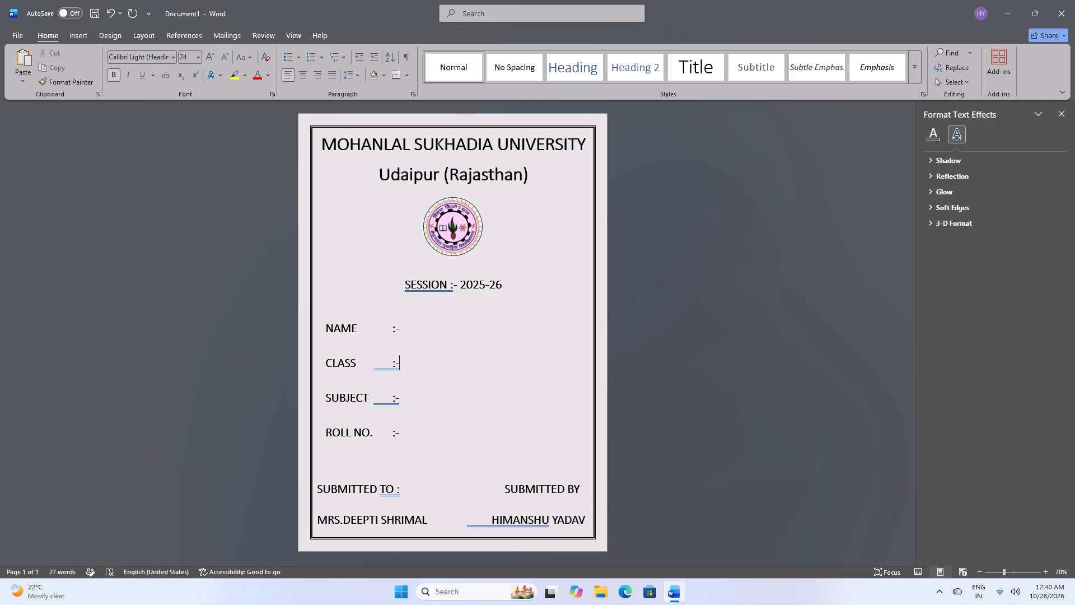
Open the proofing options for the flagged "TO :" in the "SUBMITTED TO :" label.
left_click(320, 507)
left_click(316, 509)
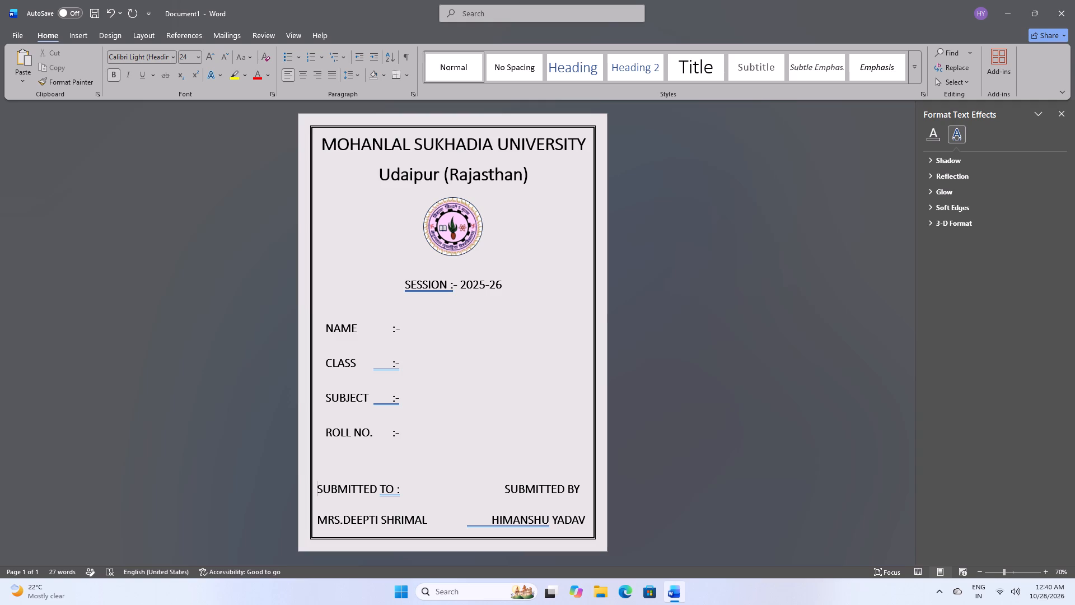
left_click(410, 492)
right_click(401, 492)
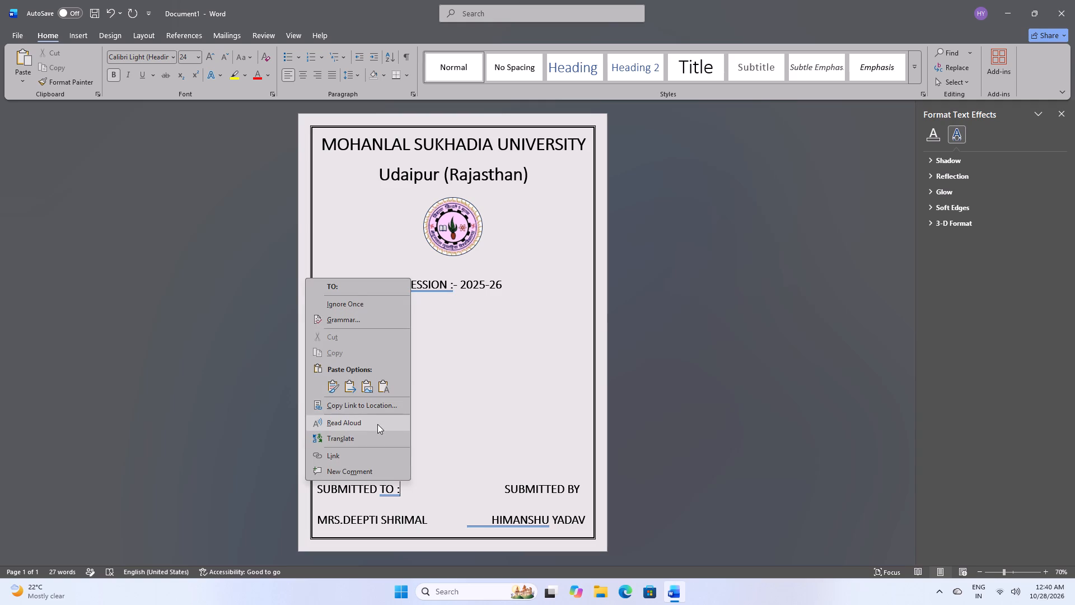
Set the paragraph spacing before the "SUBMITTED TO :" line to 0.5 pt.
left_click(441, 446)
left_click(372, 508)
right_click(372, 505)
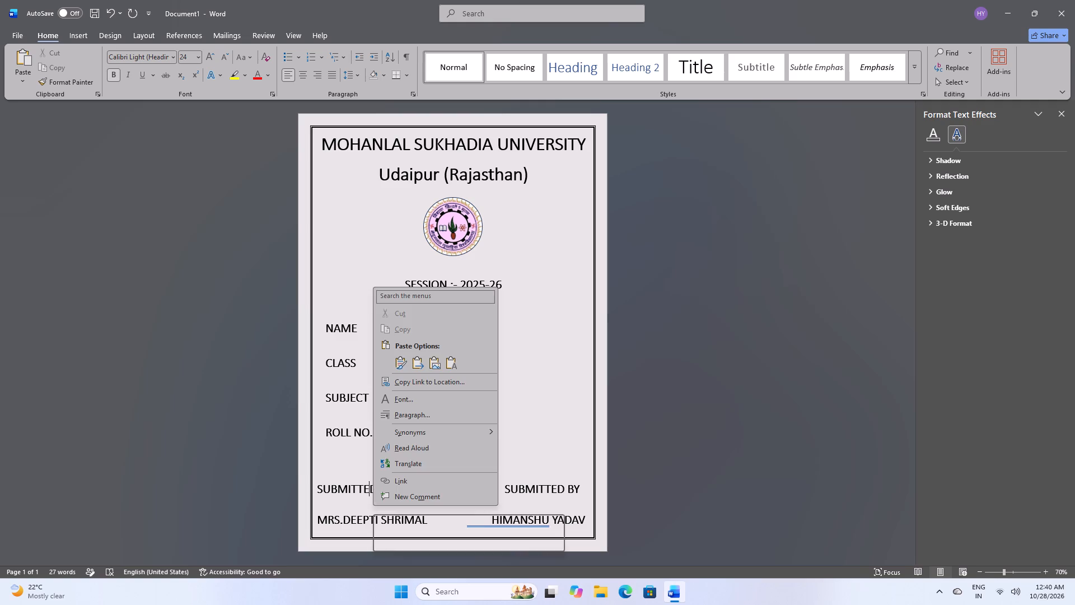
left_click(410, 416)
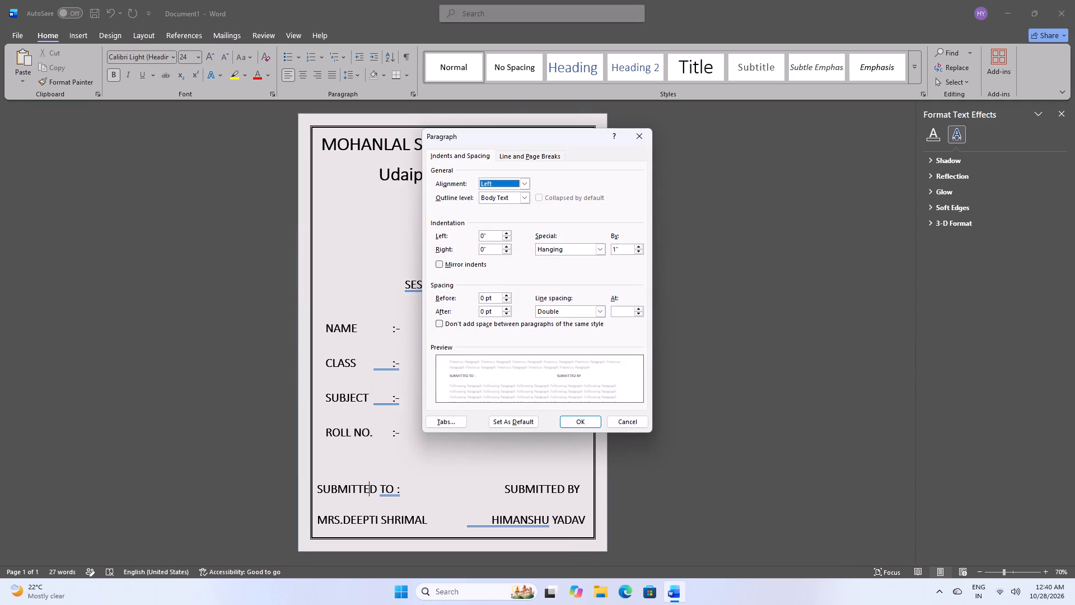
left_click_drag(485, 311, 469, 315)
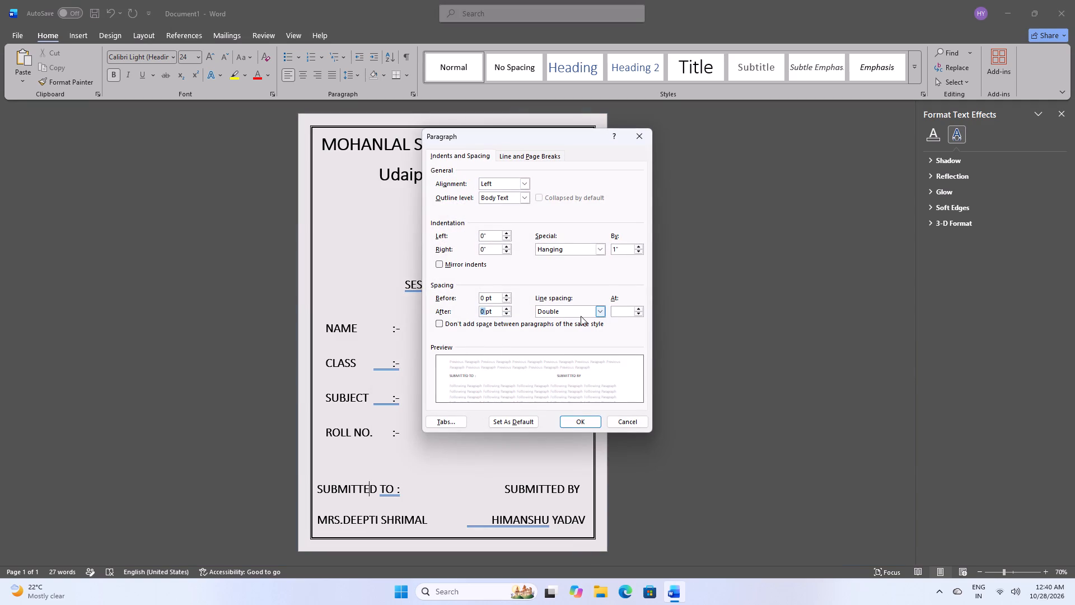
left_click_drag(495, 296, 459, 299)
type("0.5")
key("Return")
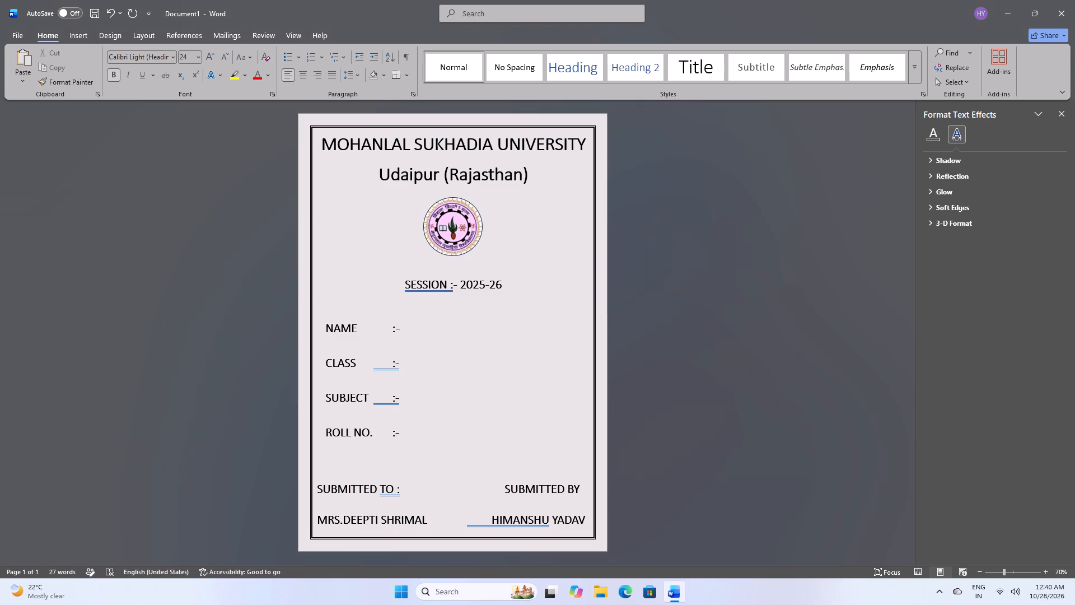
Open the print preview and check the layout of the finished cover page.
left_click(785, 463)
key("ctrl+p")
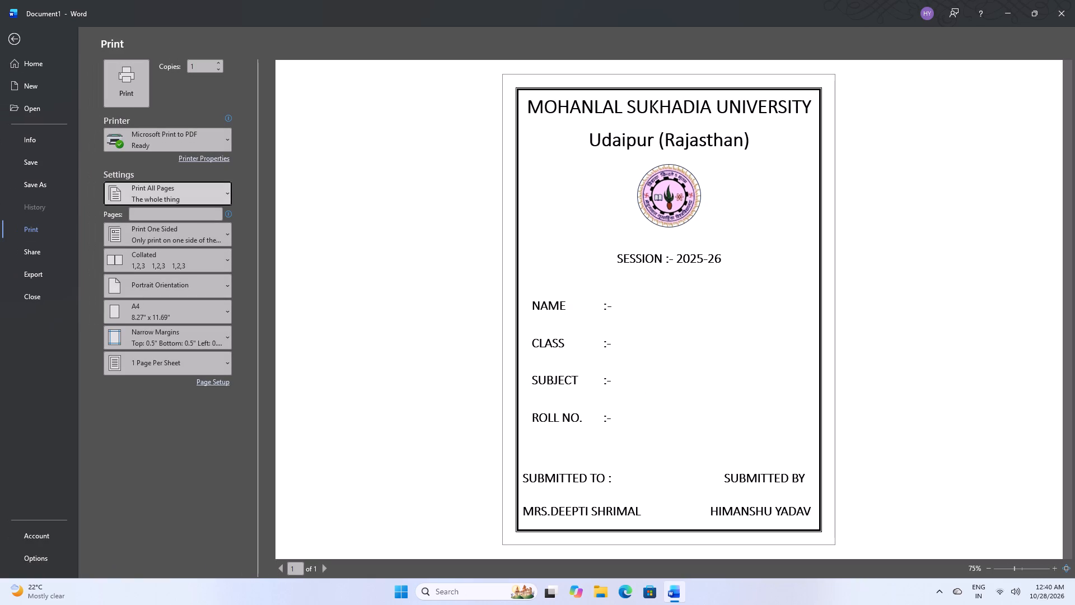
left_click(867, 417)
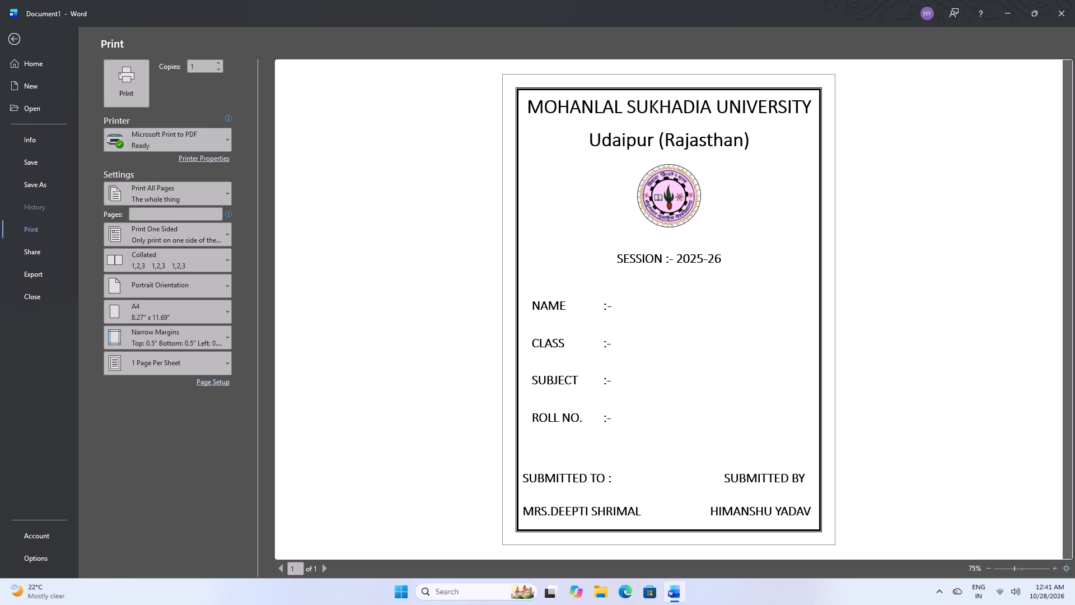
Leave the print preview and add a spaced colon after "SUBMITTED BY".
key("Escape")
left_click(579, 488)
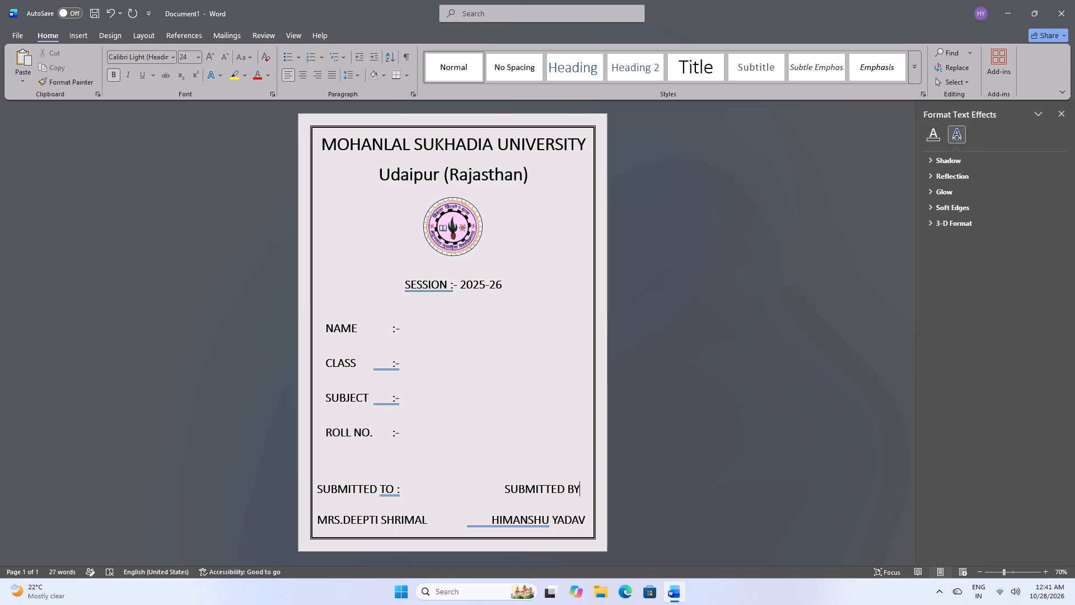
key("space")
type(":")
Save the document to the Desktop folder in OneDrive - Personal, keeping the suggested file name.
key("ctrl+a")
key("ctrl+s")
left_click(531, 316)
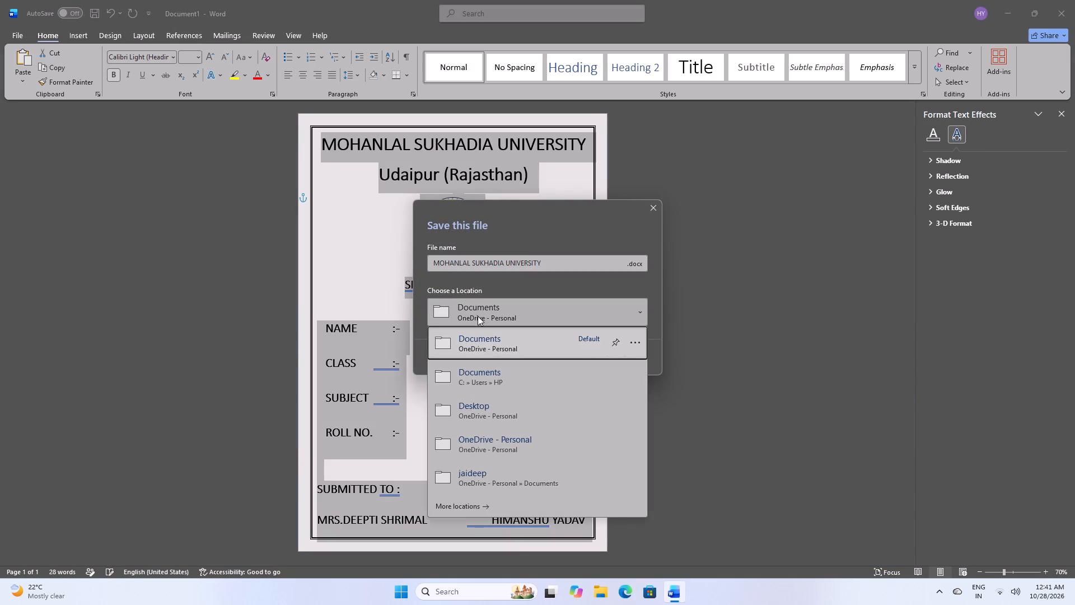
left_click(528, 420)
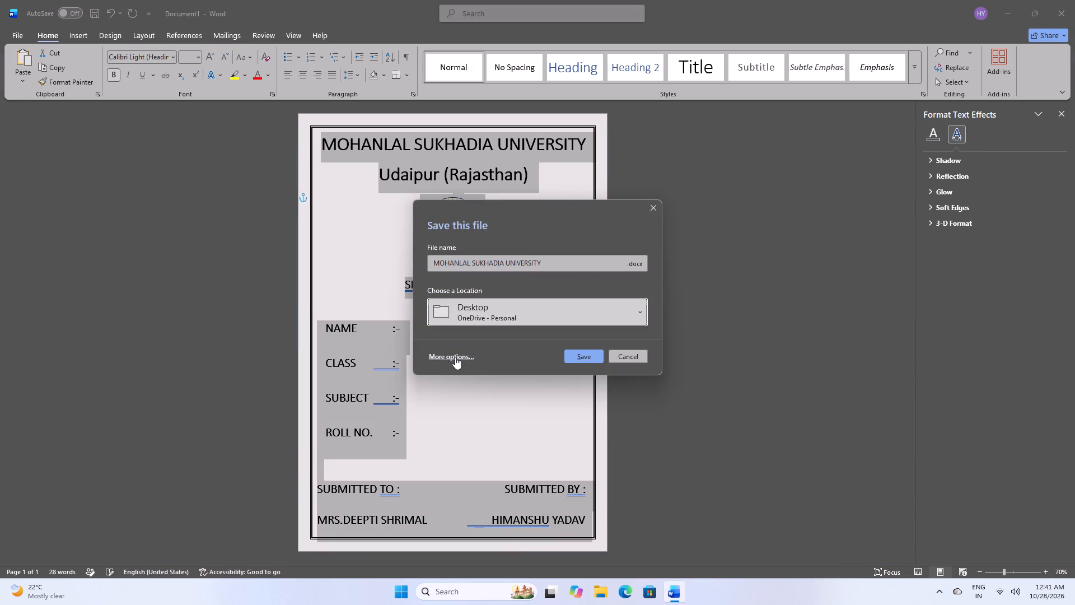
left_click(572, 350)
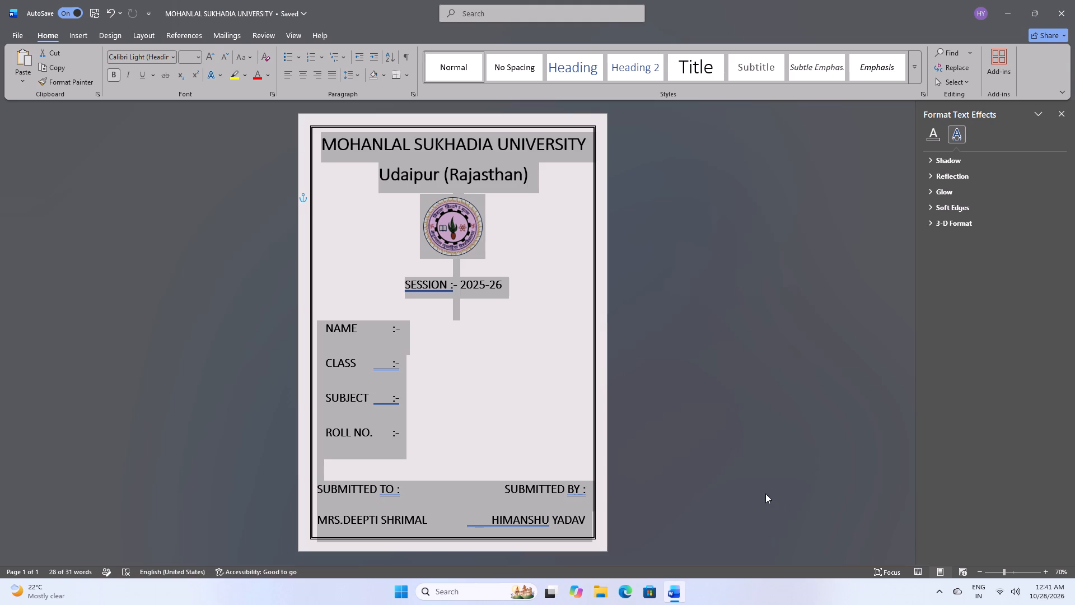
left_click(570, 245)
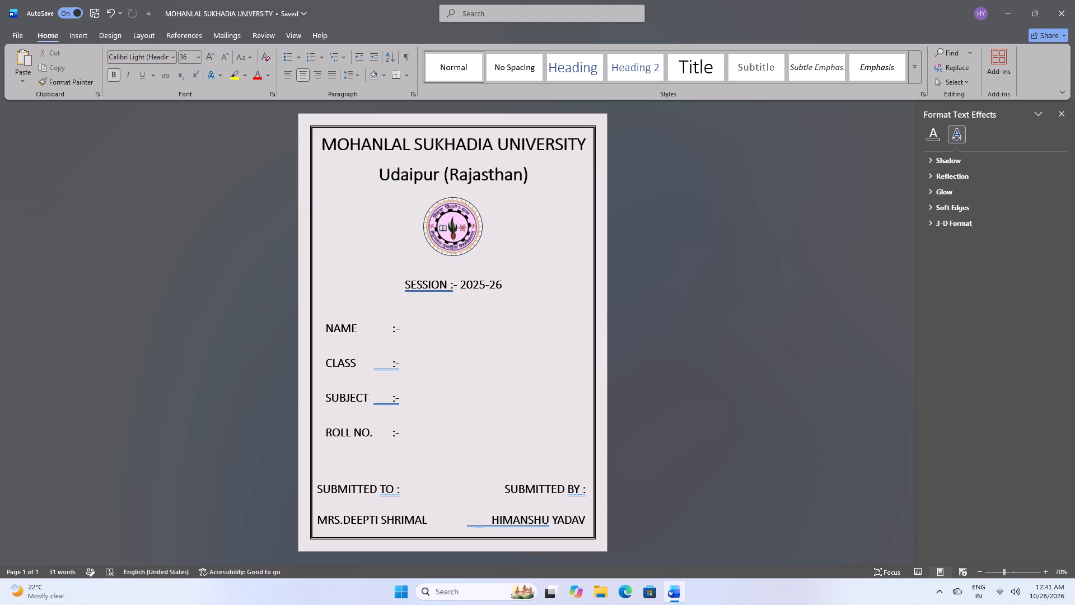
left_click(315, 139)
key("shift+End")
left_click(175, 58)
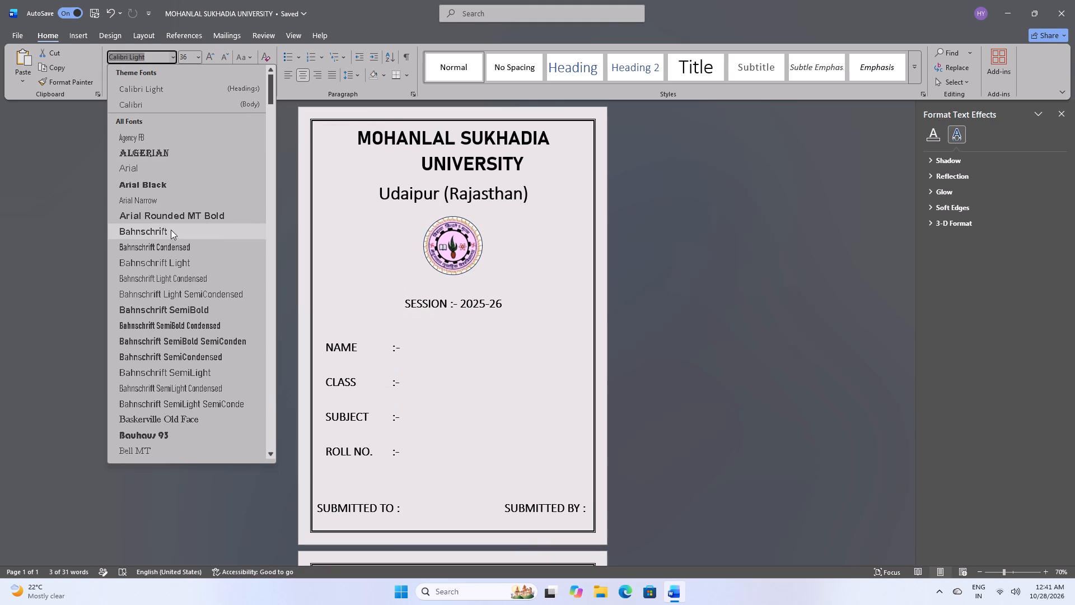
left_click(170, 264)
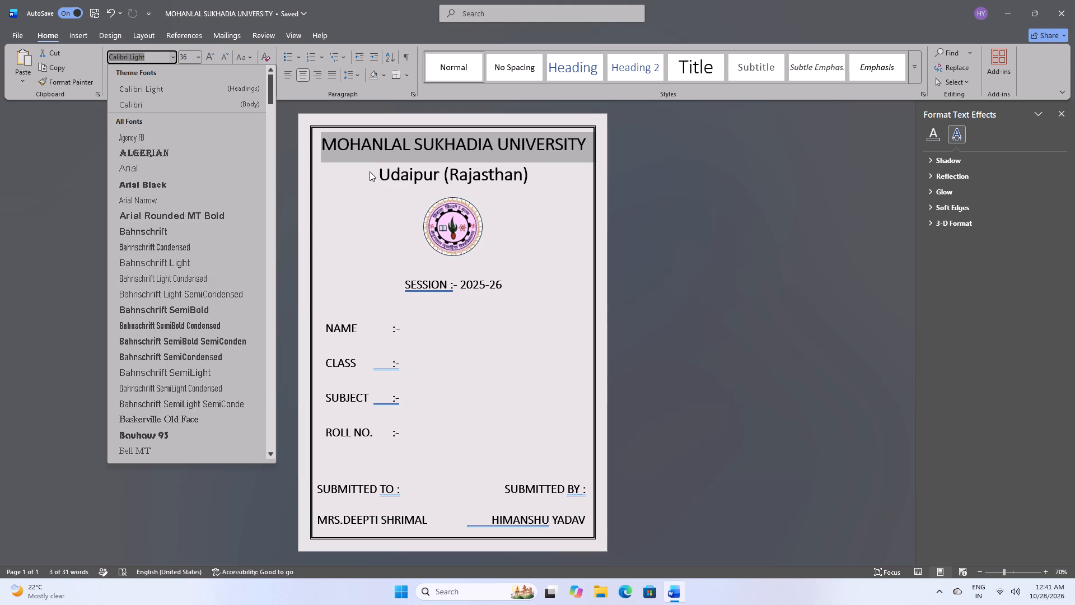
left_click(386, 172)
Move the "Udaipur (Rajasthan)" line from below the university name to between the emblem and the SESSION line, removing the extra blank line below it.
left_click_drag(376, 173, 517, 176)
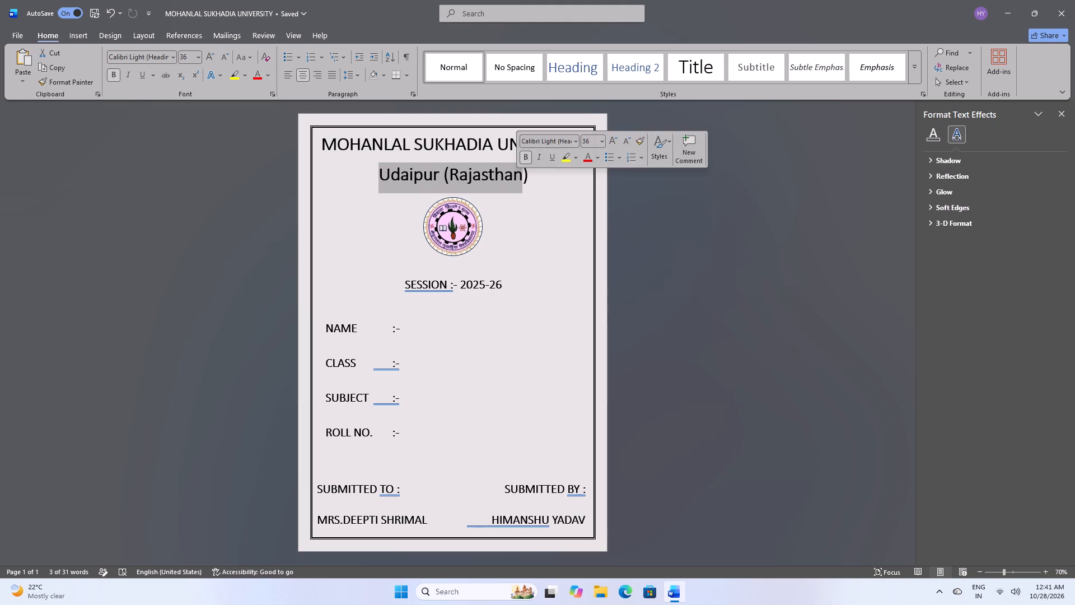
left_click(532, 178)
left_click_drag(376, 171, 513, 178)
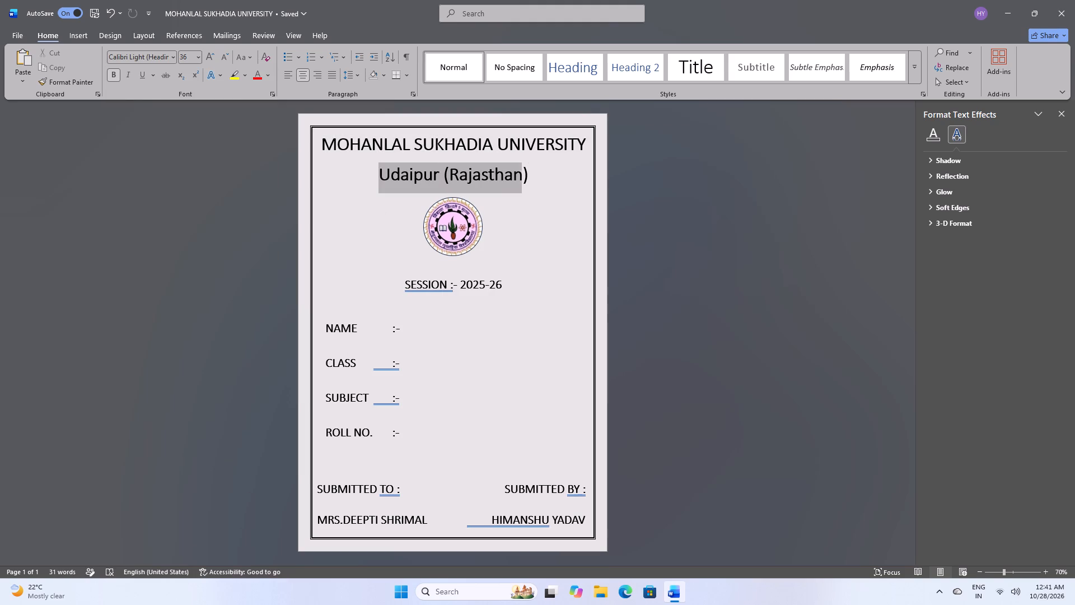
left_click_drag(513, 178, 536, 179)
key("ctrl+x")
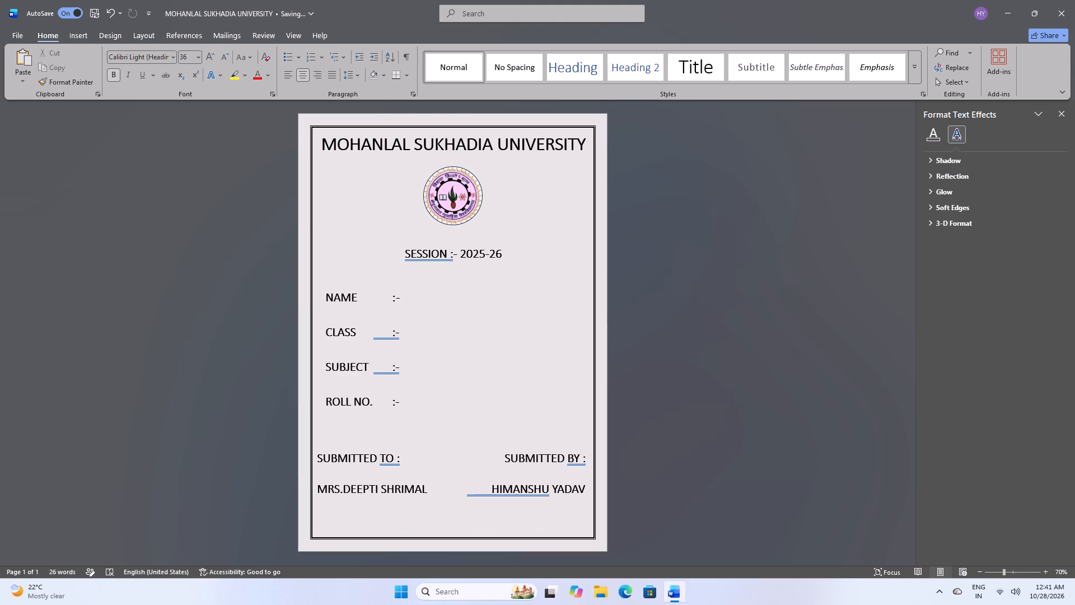
left_click(484, 225)
key("Return")
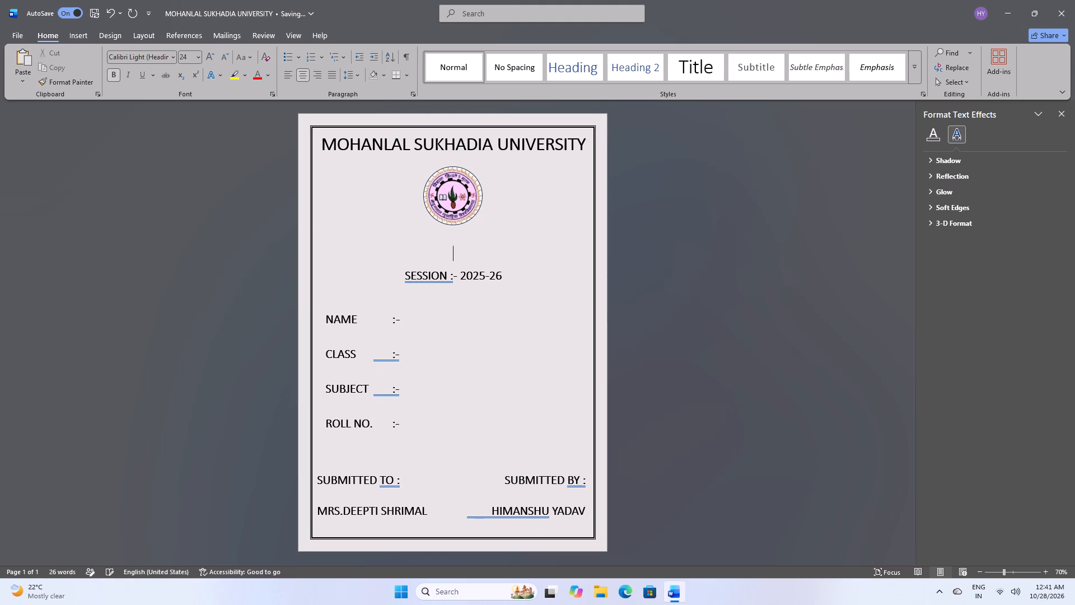
key("ctrl+v")
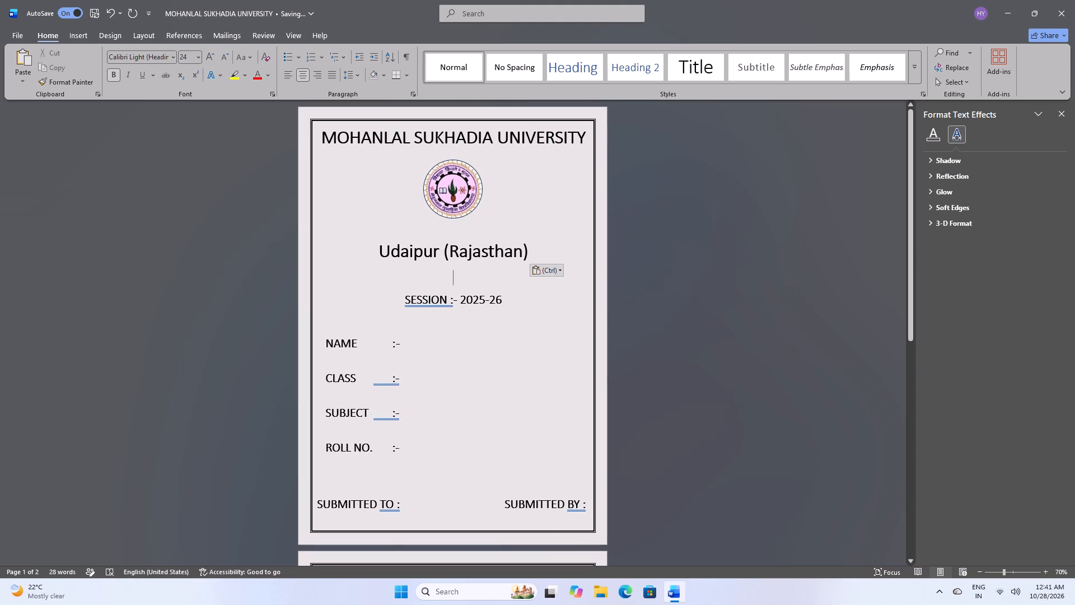
key("BackSpace")
key("BackSpace")
key("BackSpace")
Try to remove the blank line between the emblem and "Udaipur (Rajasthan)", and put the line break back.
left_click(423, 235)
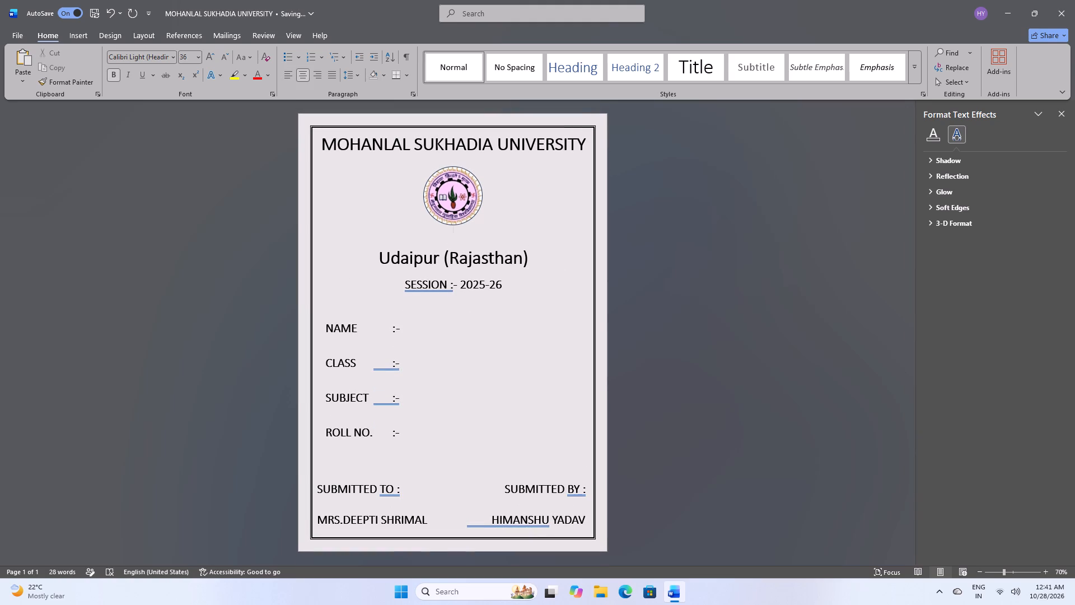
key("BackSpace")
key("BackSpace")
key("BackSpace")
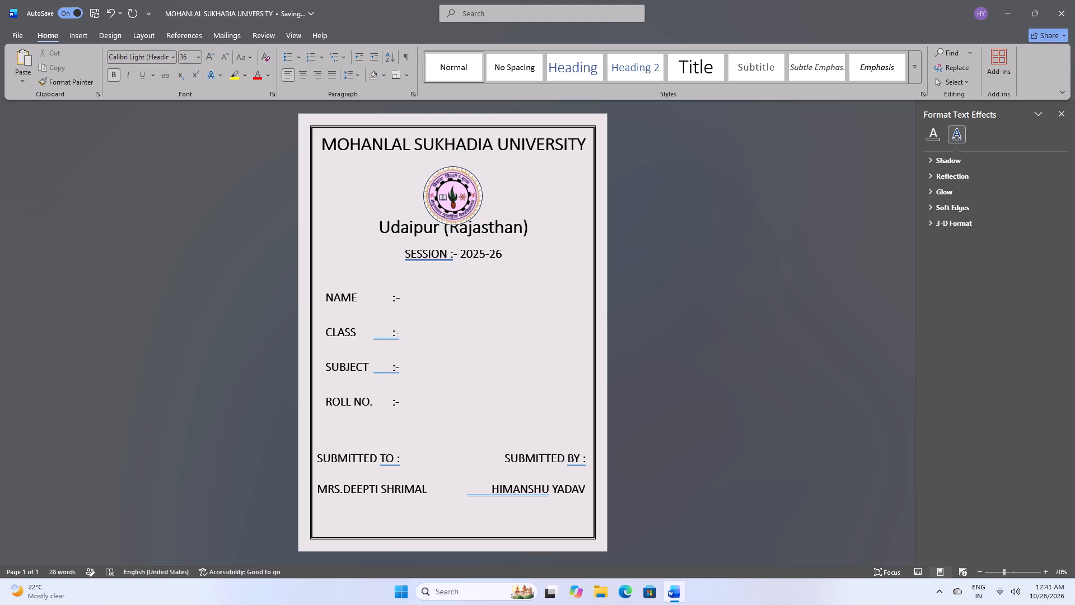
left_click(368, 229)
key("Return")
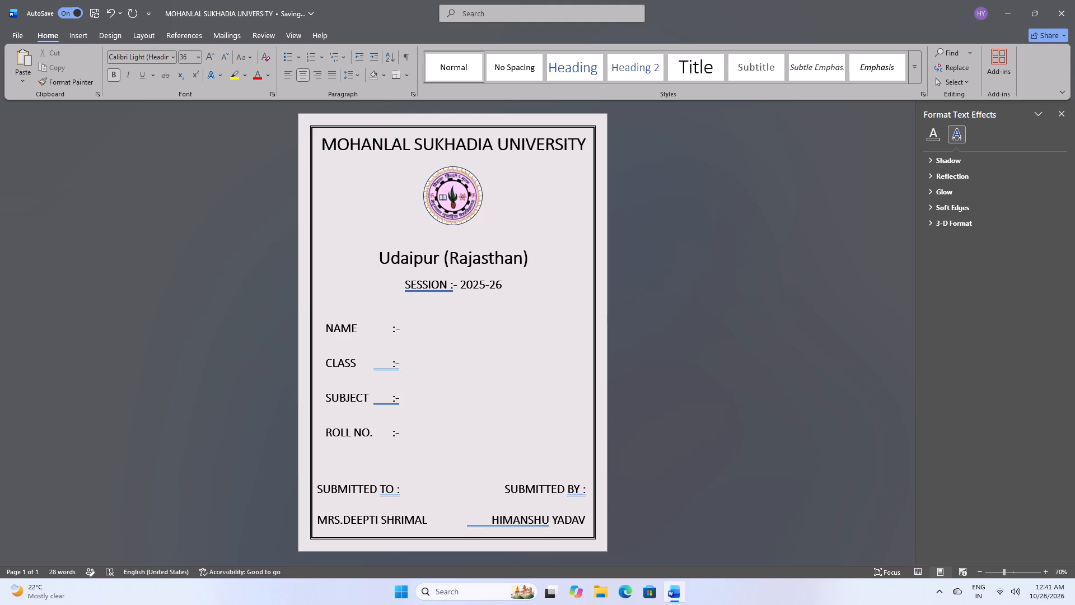
Save the rearranged cover page.
left_click(683, 285)
key("ctrl+a")
key("ctrl+s")
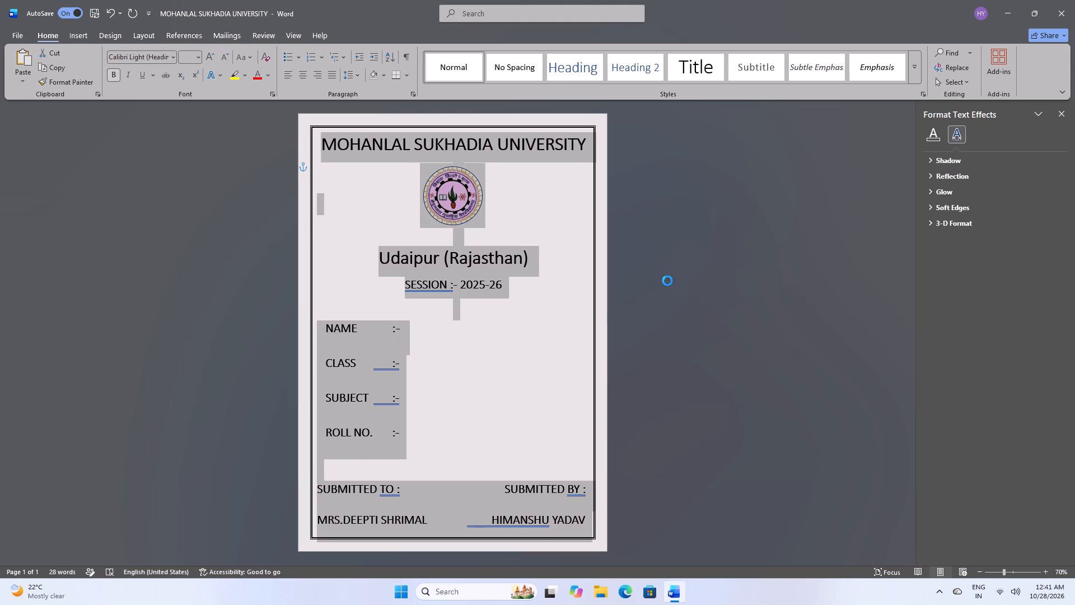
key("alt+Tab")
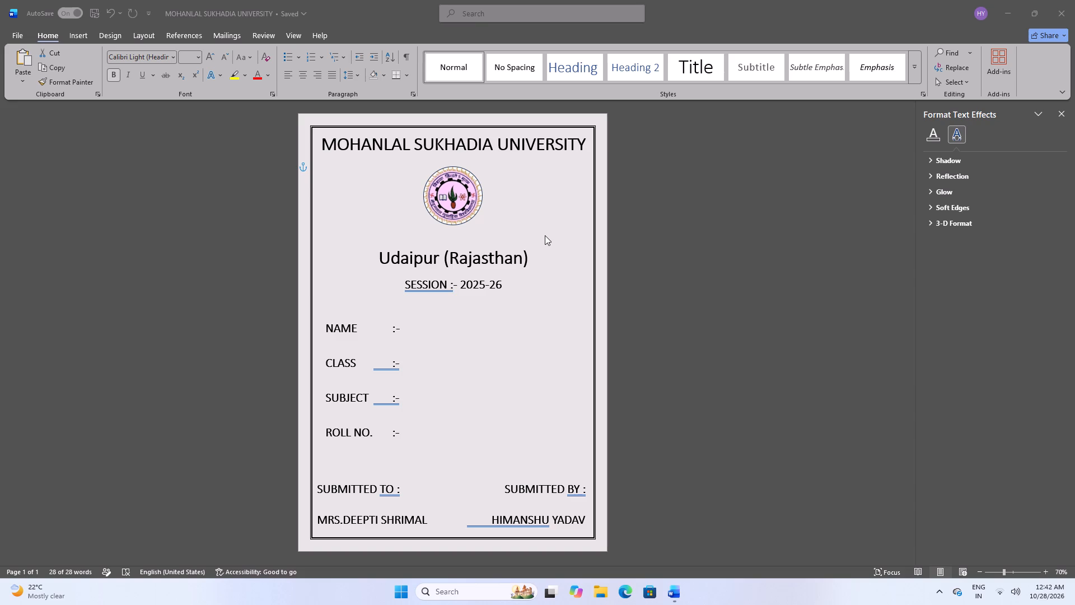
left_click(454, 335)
Enter the student's name after the colon and dash on the NAME line.
left_click(440, 327)
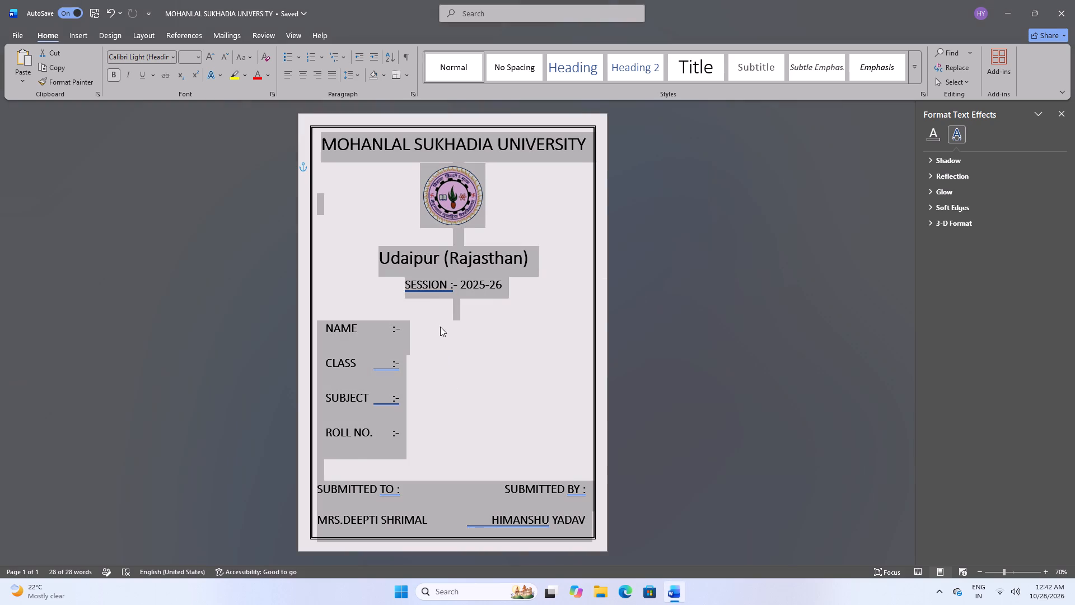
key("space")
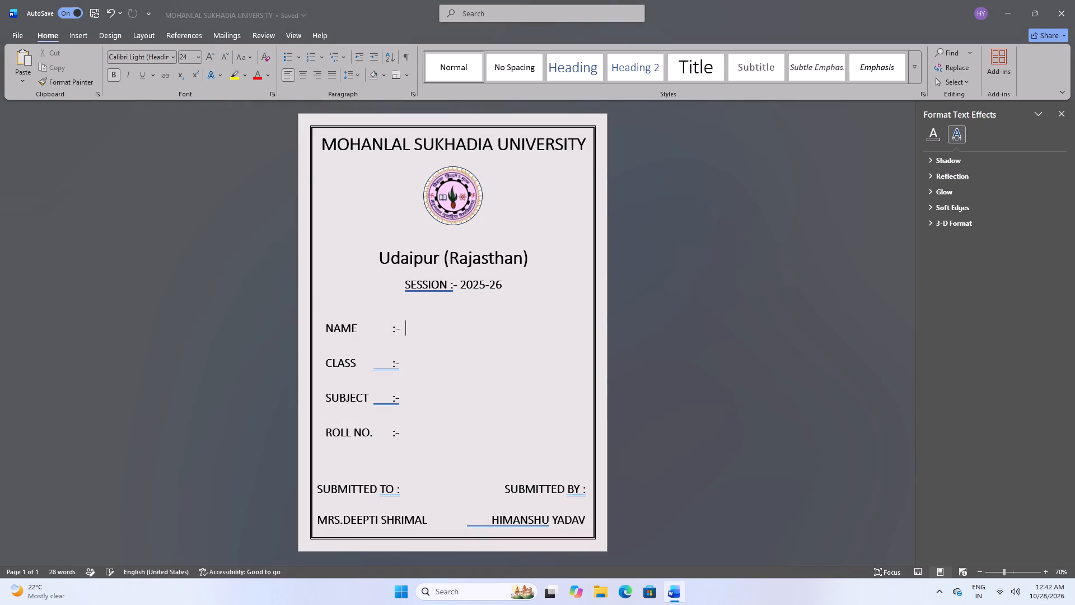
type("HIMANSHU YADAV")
Enter "MCA IIND SEM" on the CLASS line.
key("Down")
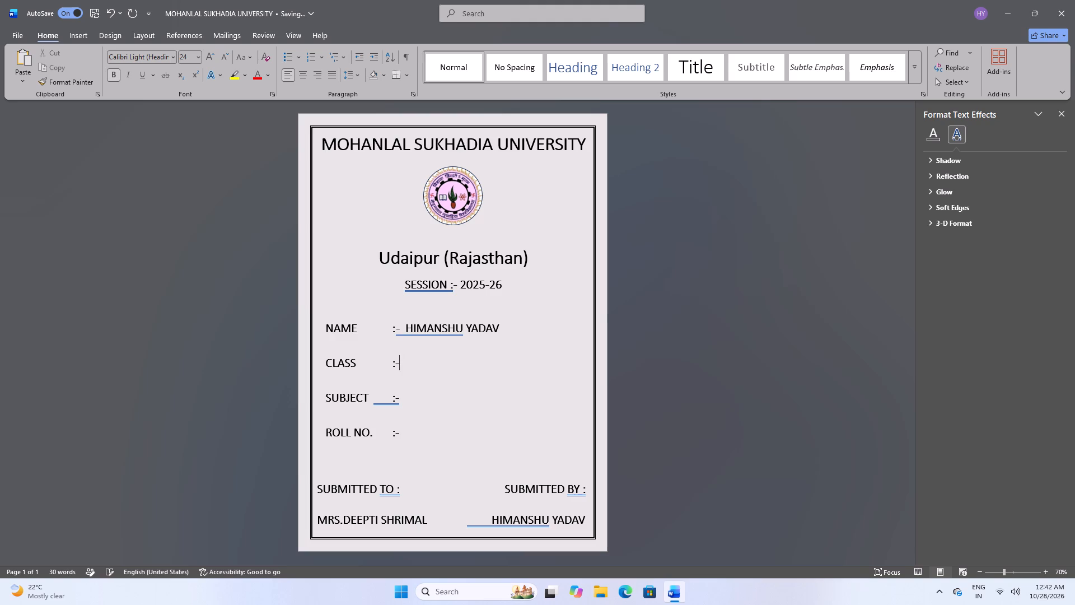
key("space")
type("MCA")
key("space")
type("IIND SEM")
Go back to the "ND" suffix of "IIND" on the CLASS line and start selecting it.
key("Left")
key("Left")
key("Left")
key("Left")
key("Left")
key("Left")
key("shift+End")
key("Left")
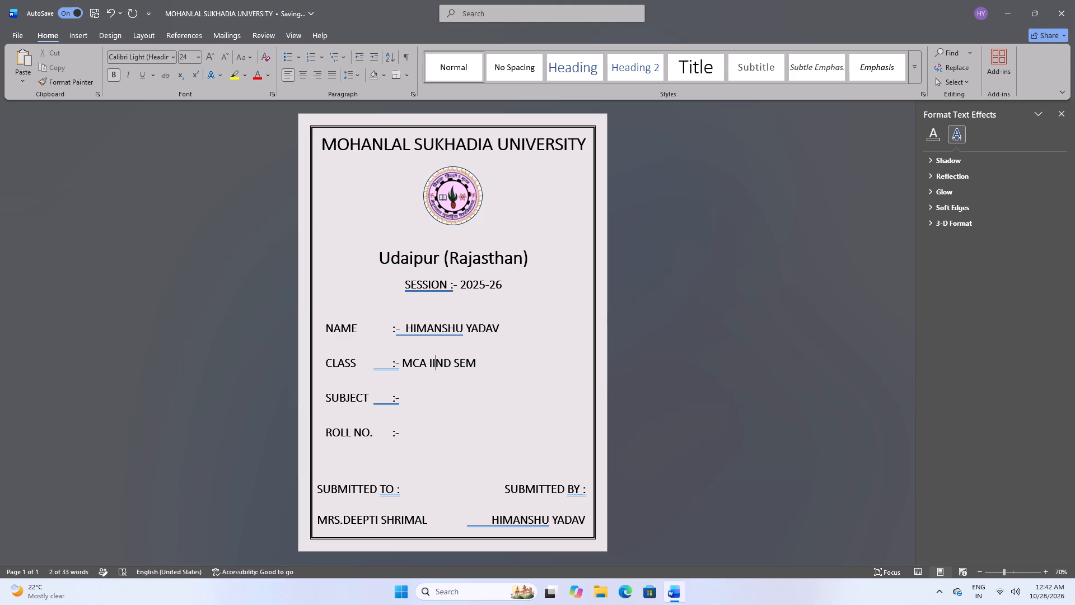
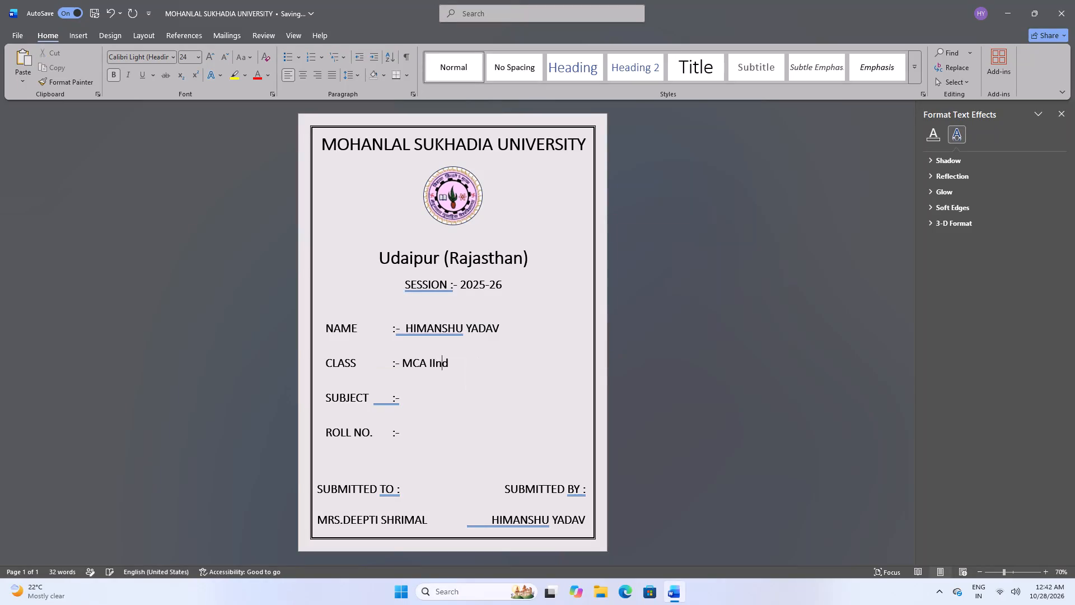
Finish the CLASS line by adding "SEM" so the entry reads "MCA IInd SEM".
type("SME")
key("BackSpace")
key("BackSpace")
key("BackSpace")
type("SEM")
Enter "AI&ML" after the colon and dash on the SUBJECT line.
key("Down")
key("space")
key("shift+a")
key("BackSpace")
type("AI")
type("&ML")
Enter the student's roll number after the colon and dash on the ROLL NO. line.
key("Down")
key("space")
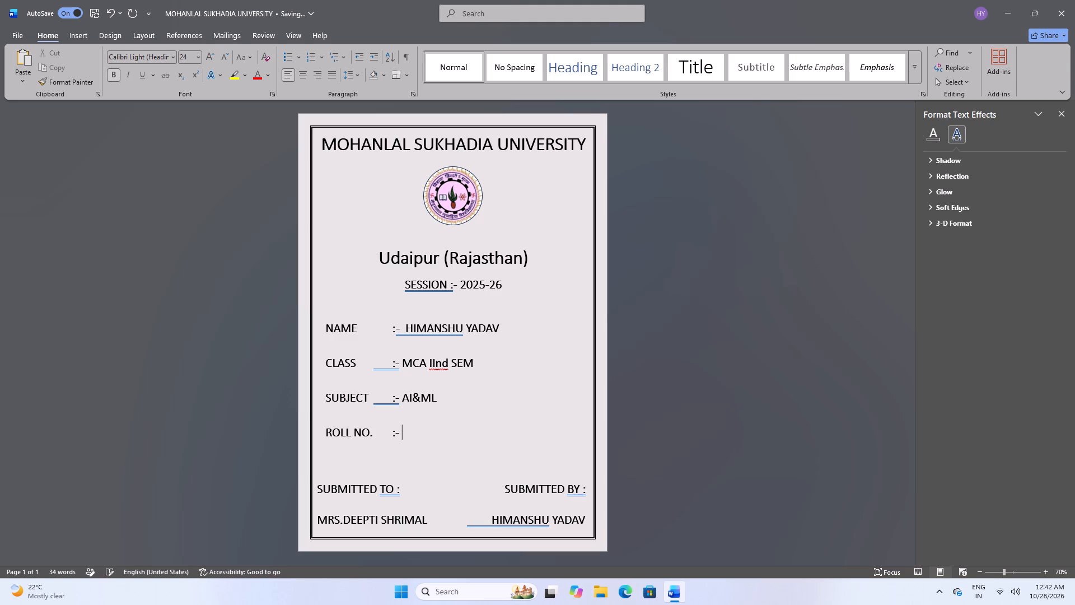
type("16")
Save the cover page with the student details filled in.
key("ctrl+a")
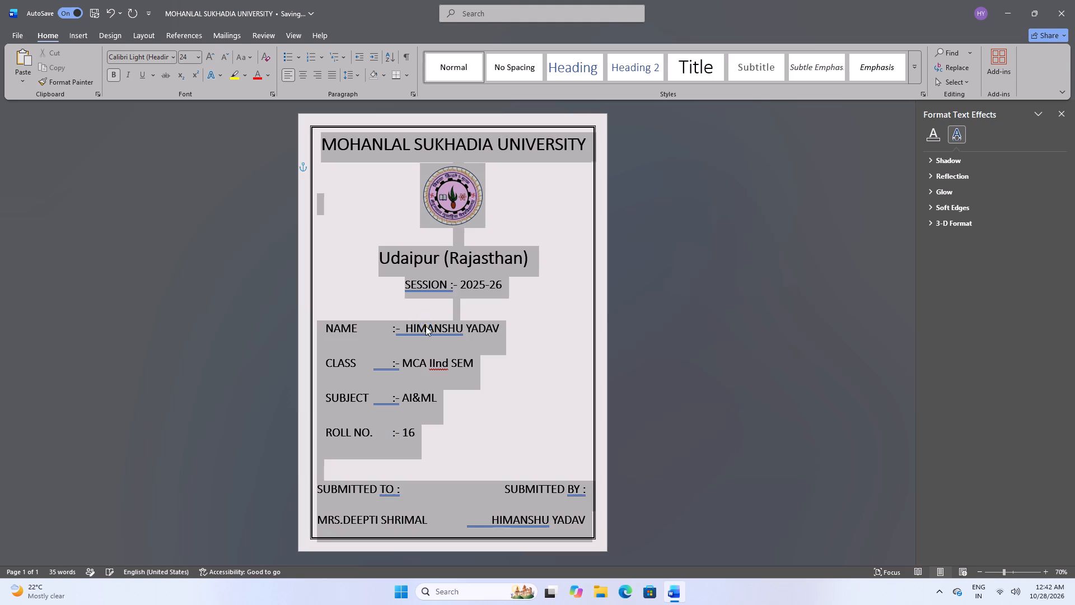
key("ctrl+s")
Check the cover page in the print preview and return to editing.
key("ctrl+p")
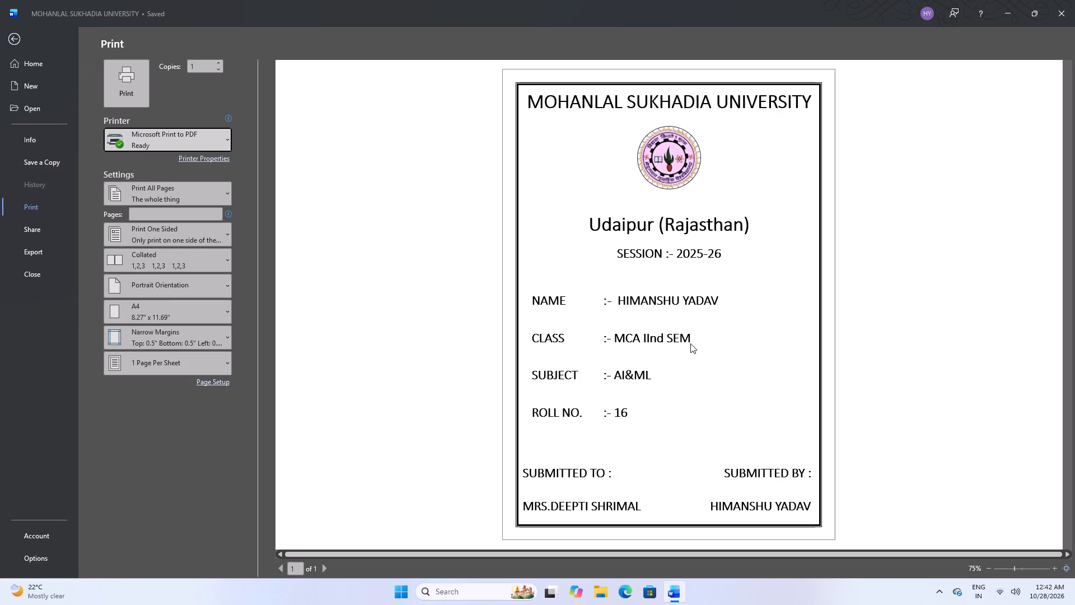
scroll(690, 343, "down", 1)
key("Escape")
left_click(698, 274)
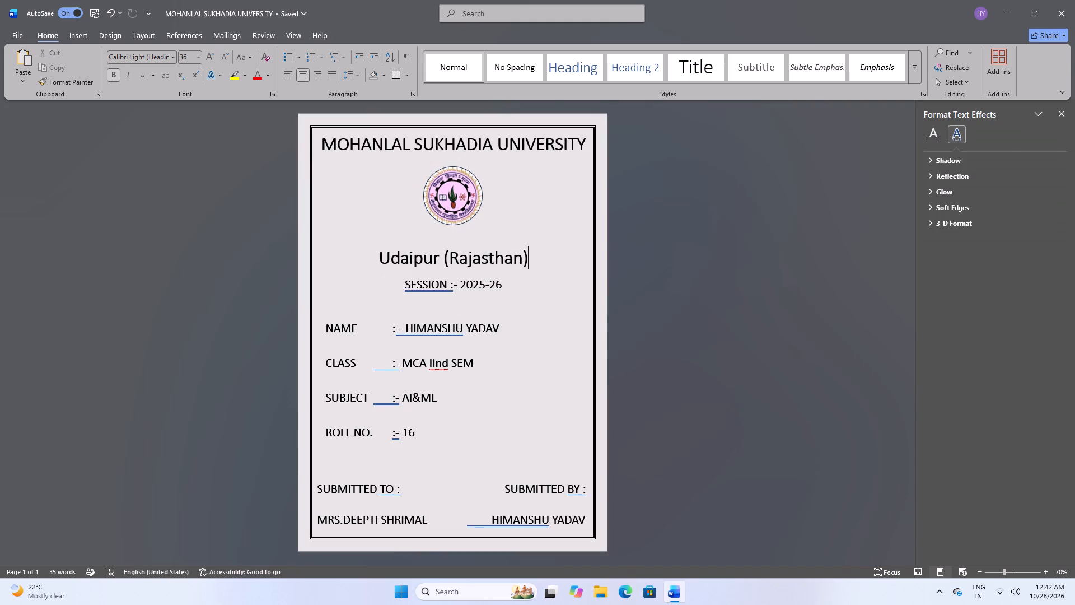
Close the Format Text Effects pane.
left_click(1064, 113)
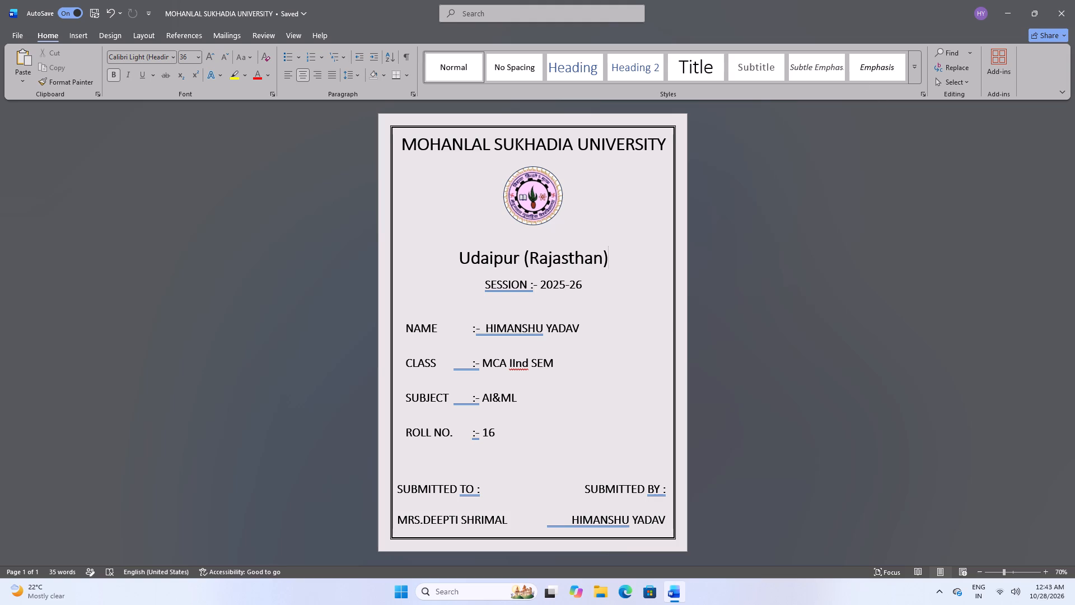
left_click(812, 333)
Align the NAME, CLASS, SUBJECT and ROLL NO. values by inserting a tab before each, replacing the extra space before the name.
left_click(482, 364)
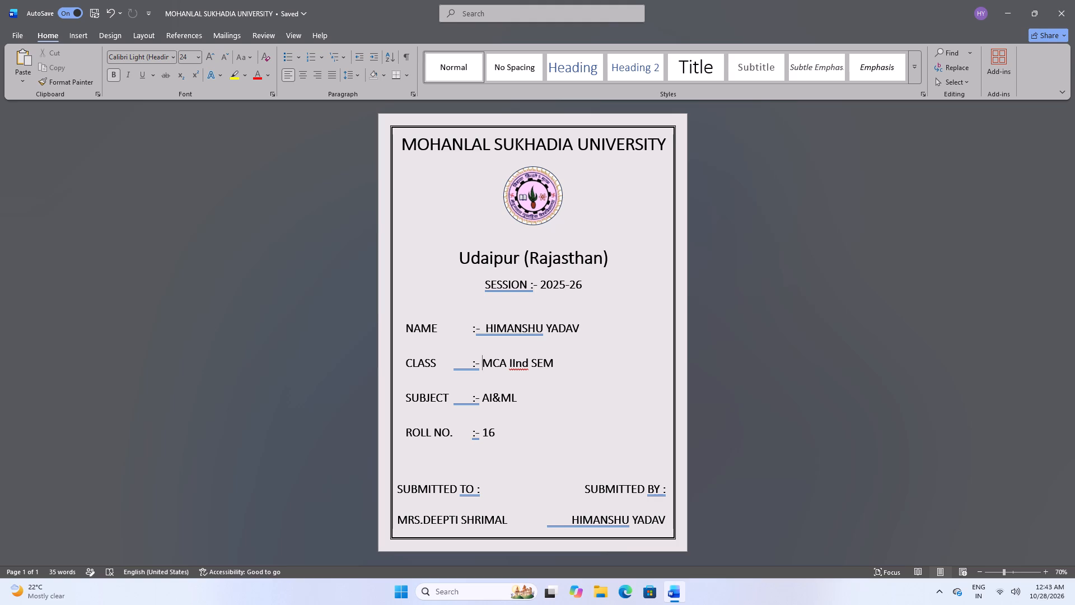
left_click(486, 327)
key("BackSpace")
key("Tab")
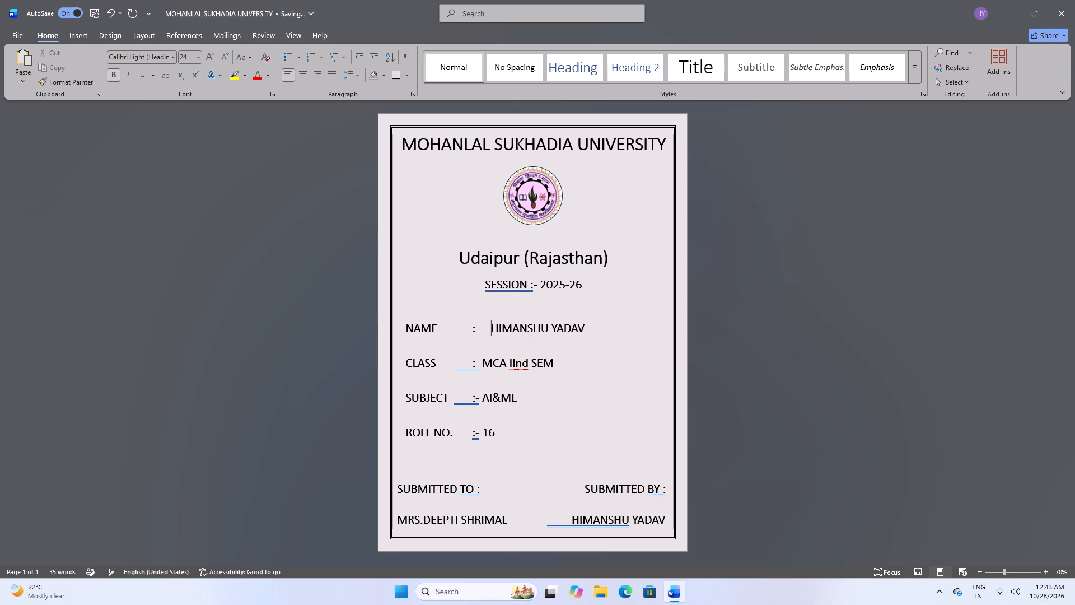
left_click(484, 365)
key("Tab")
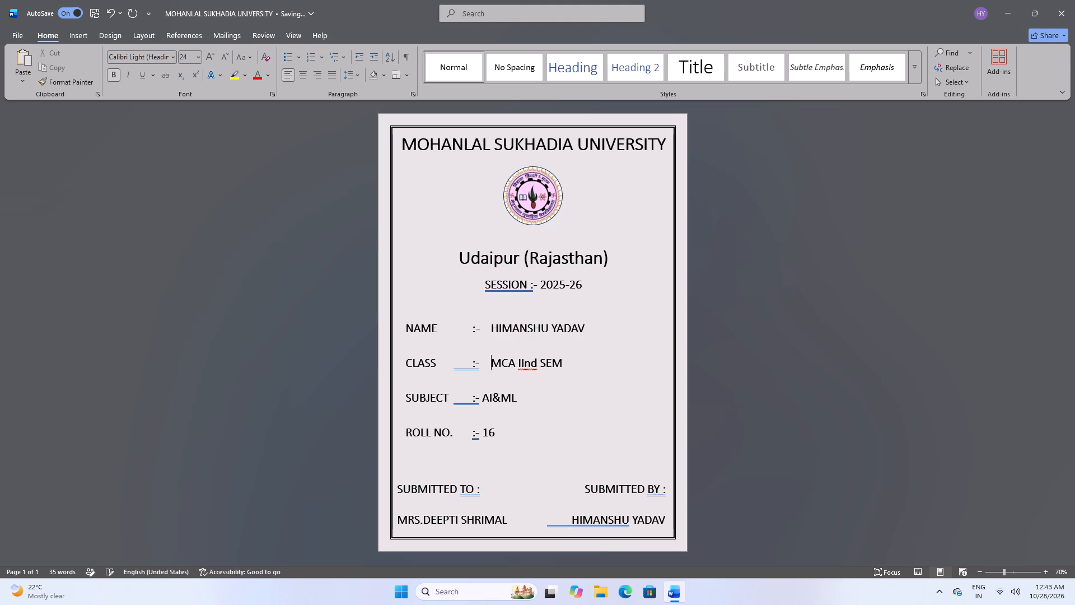
left_click(482, 399)
key("Tab")
left_click(482, 432)
key("Tab")
Remove one tab before the colon on the NAME, CLASS, SUBJECT and ROLL NO. lines to bring the colons closer to the labels.
left_click(473, 329)
key("BackSpace")
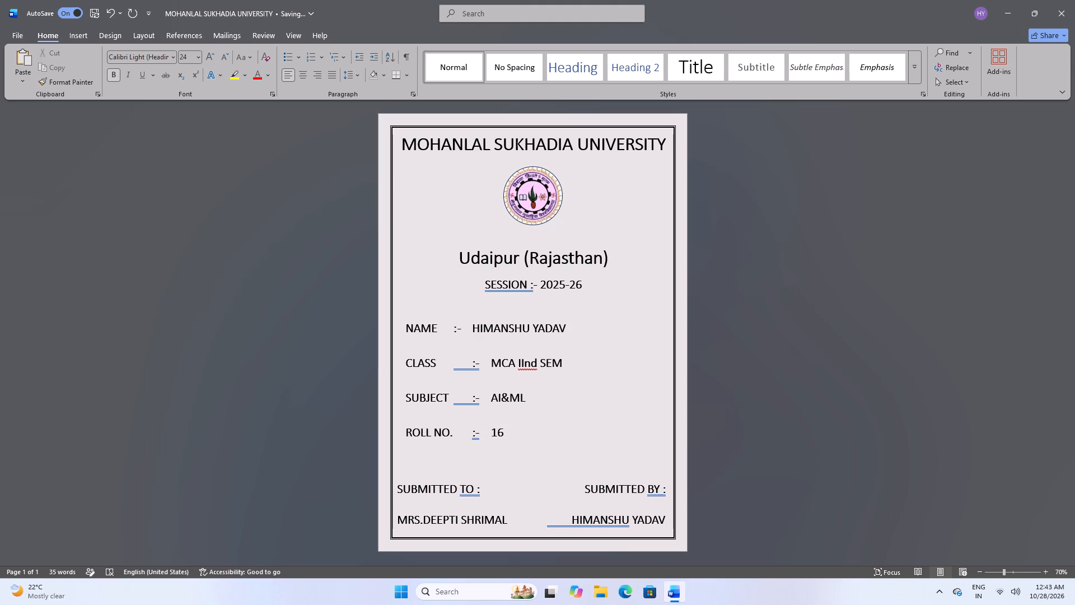
left_click(470, 367)
key("BackSpace")
left_click(471, 397)
key("BackSpace")
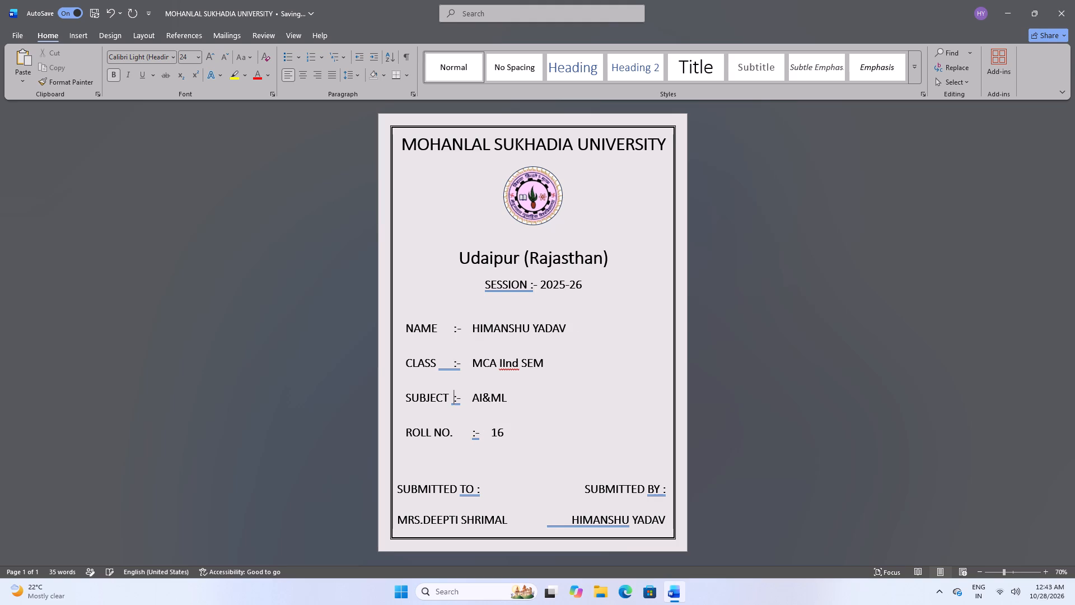
left_click(473, 434)
key("BackSpace")
key("ctrl+z")
left_click(470, 432)
key("BackSpace")
left_click(752, 413)
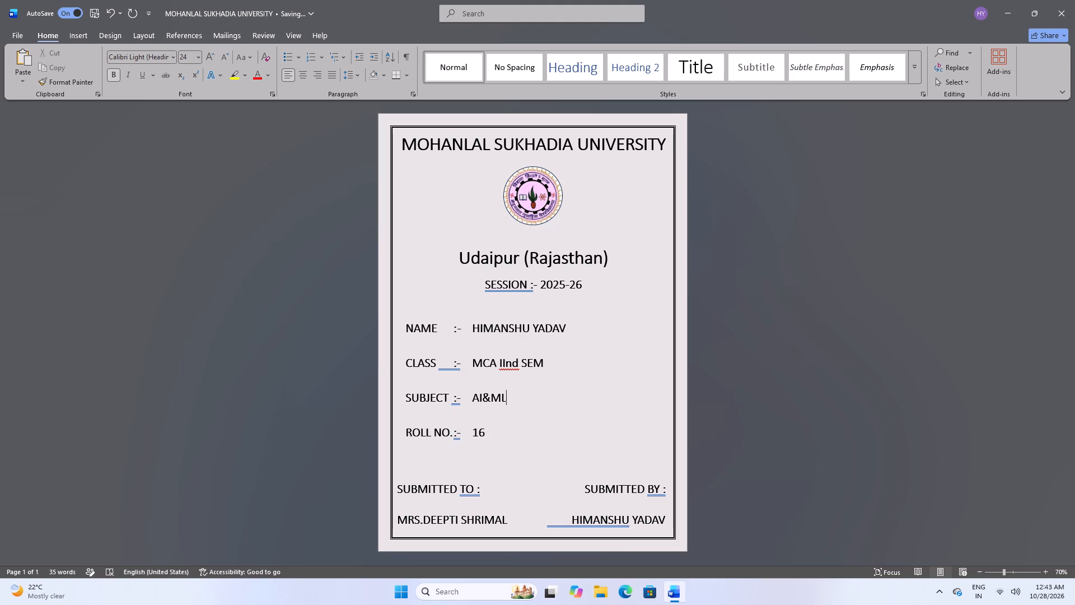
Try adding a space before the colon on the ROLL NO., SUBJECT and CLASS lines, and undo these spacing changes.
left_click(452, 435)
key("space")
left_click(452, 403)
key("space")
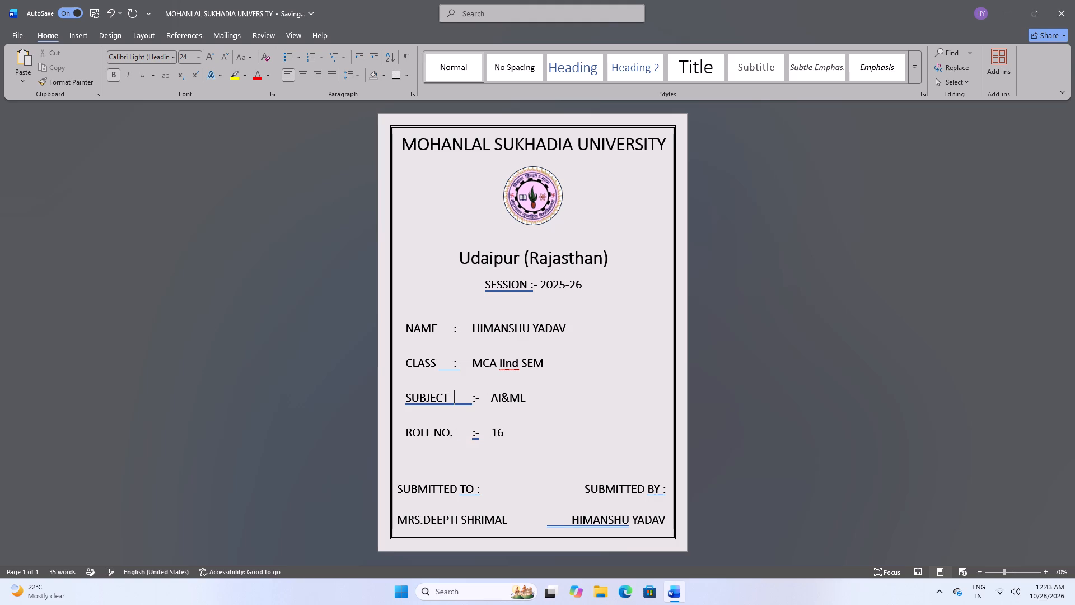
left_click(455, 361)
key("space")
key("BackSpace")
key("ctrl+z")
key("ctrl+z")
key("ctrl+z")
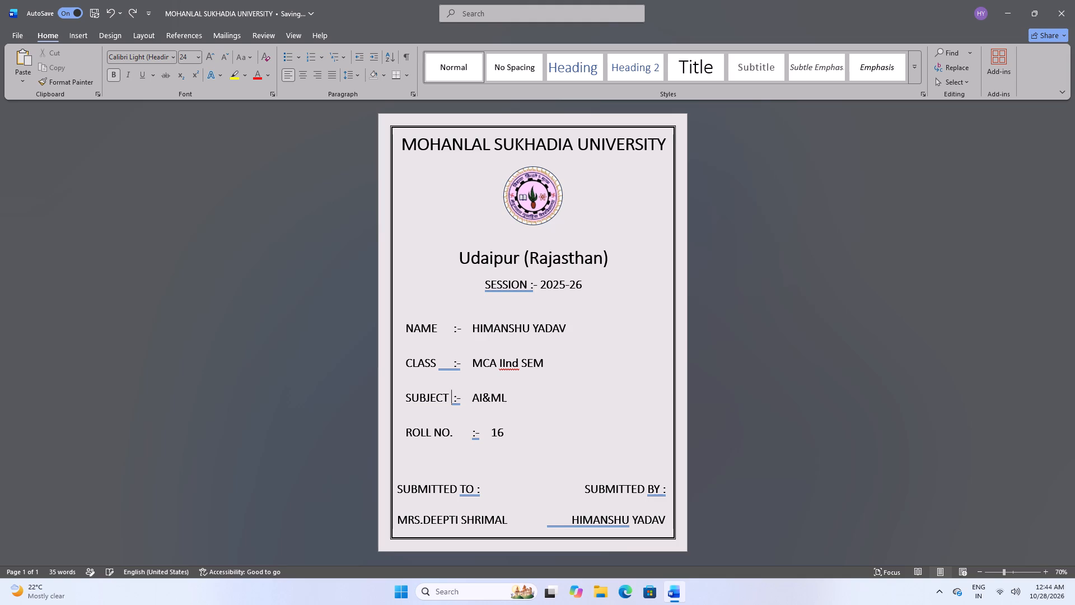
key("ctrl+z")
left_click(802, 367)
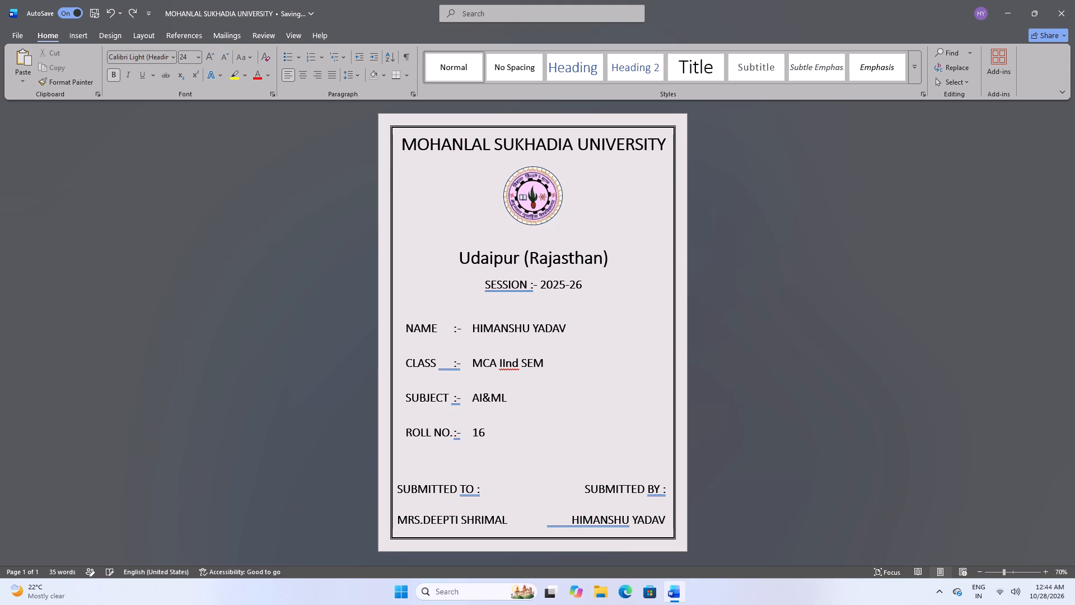
Save the cover page with the realigned detail lines.
key("ctrl+a")
key("ctrl+s")
left_click(796, 370)
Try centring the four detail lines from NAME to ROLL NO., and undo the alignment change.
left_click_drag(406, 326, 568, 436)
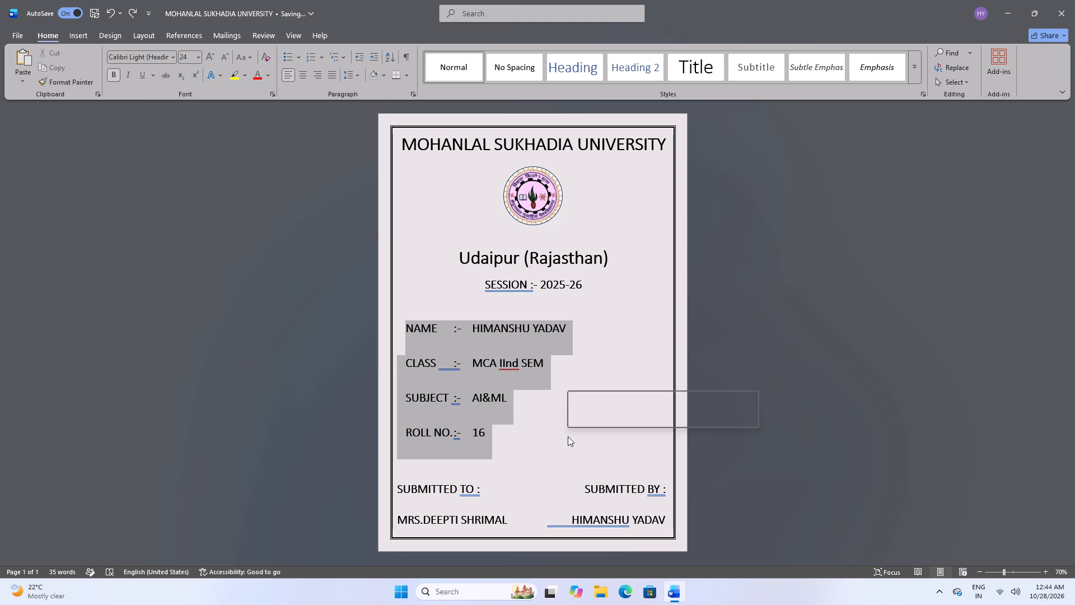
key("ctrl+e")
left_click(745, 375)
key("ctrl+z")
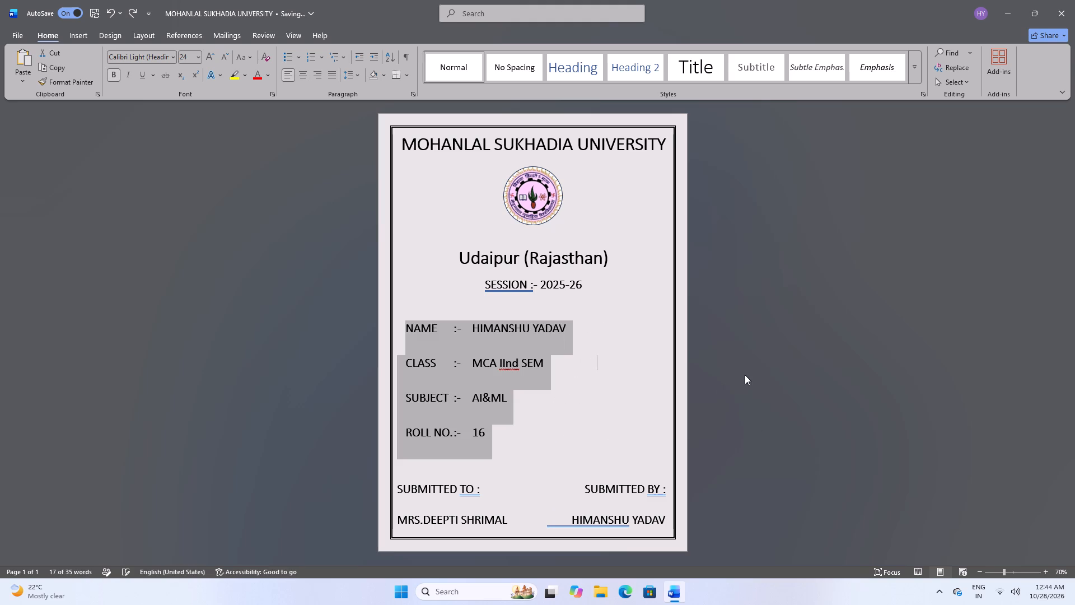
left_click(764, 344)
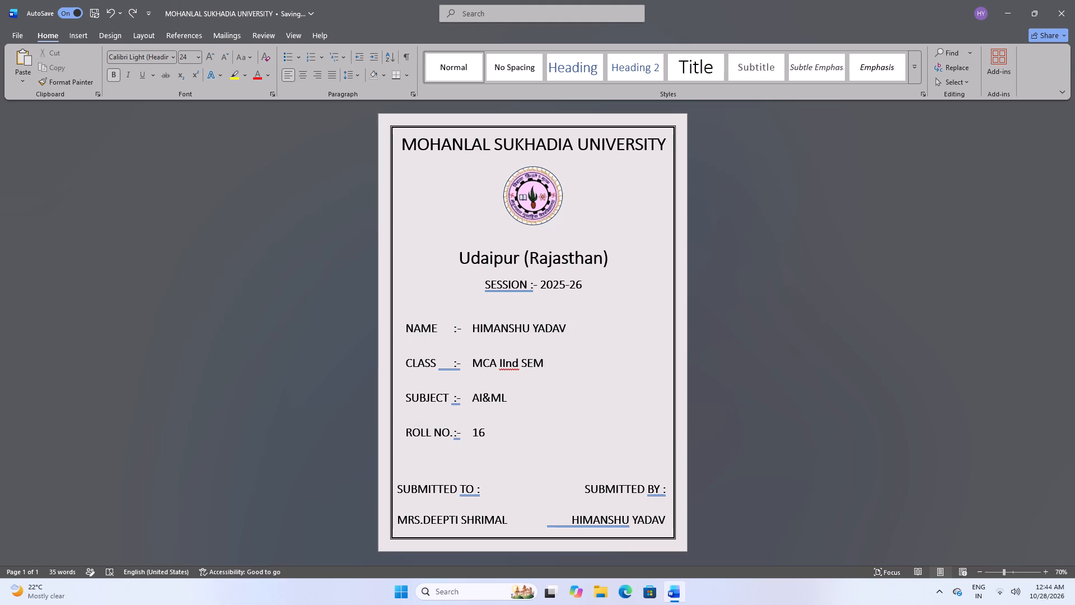
Set the four detail lines from NAME to ROLL NO. in Baskerville Old Face and remove their bold formatting.
left_click_drag(405, 328, 606, 435)
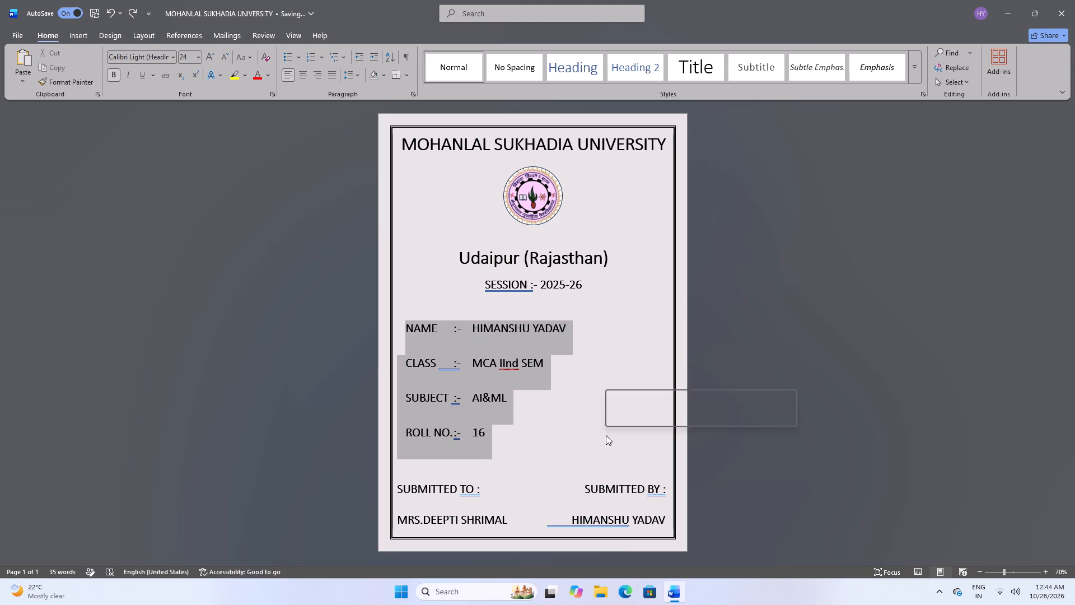
left_click(174, 54)
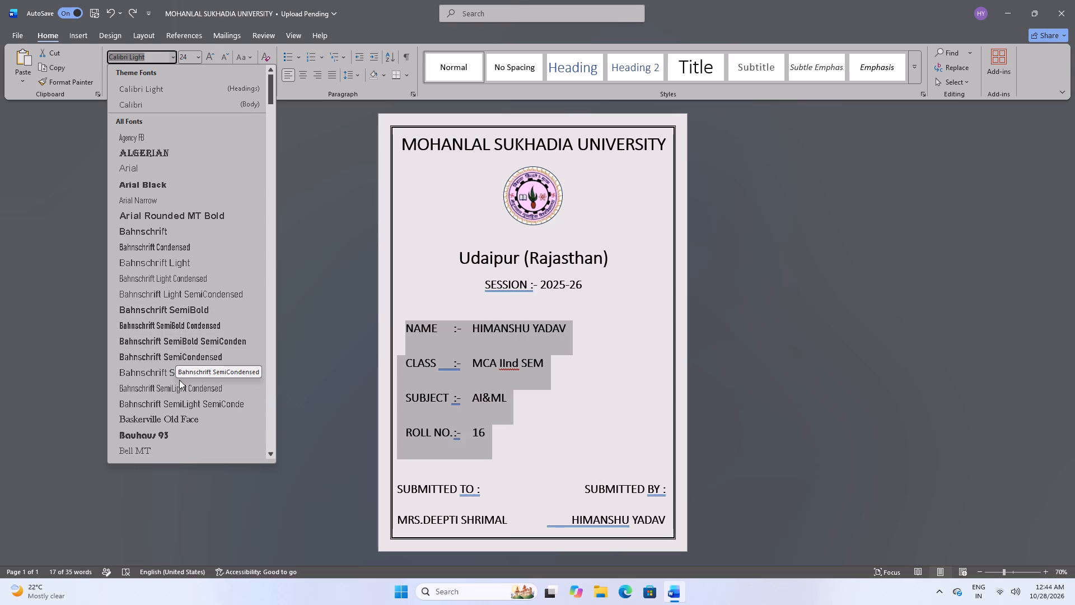
left_click(175, 413)
key("ctrl+b")
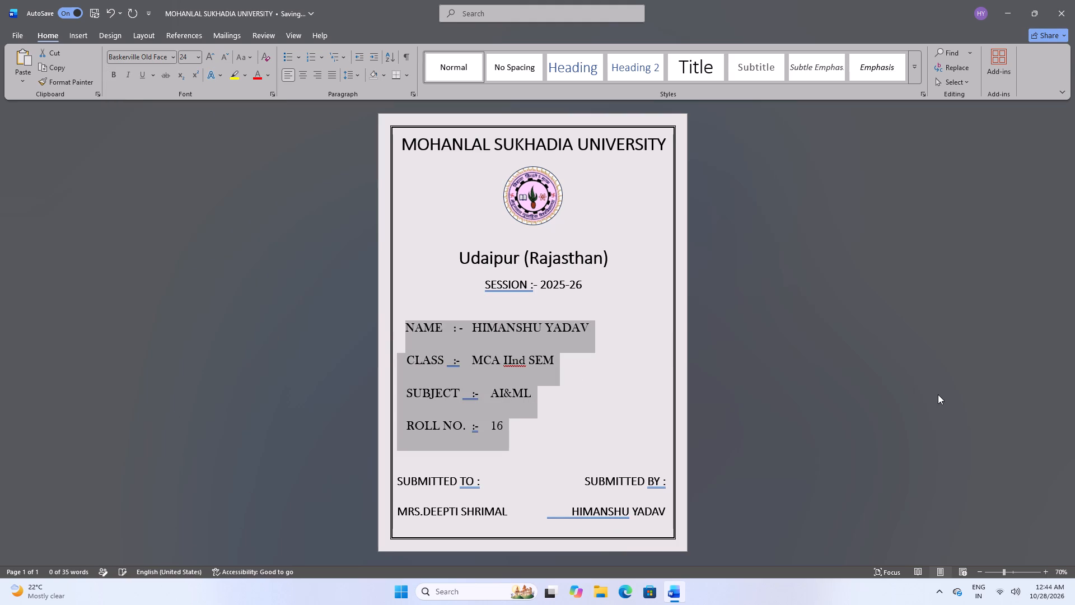
left_click(938, 394)
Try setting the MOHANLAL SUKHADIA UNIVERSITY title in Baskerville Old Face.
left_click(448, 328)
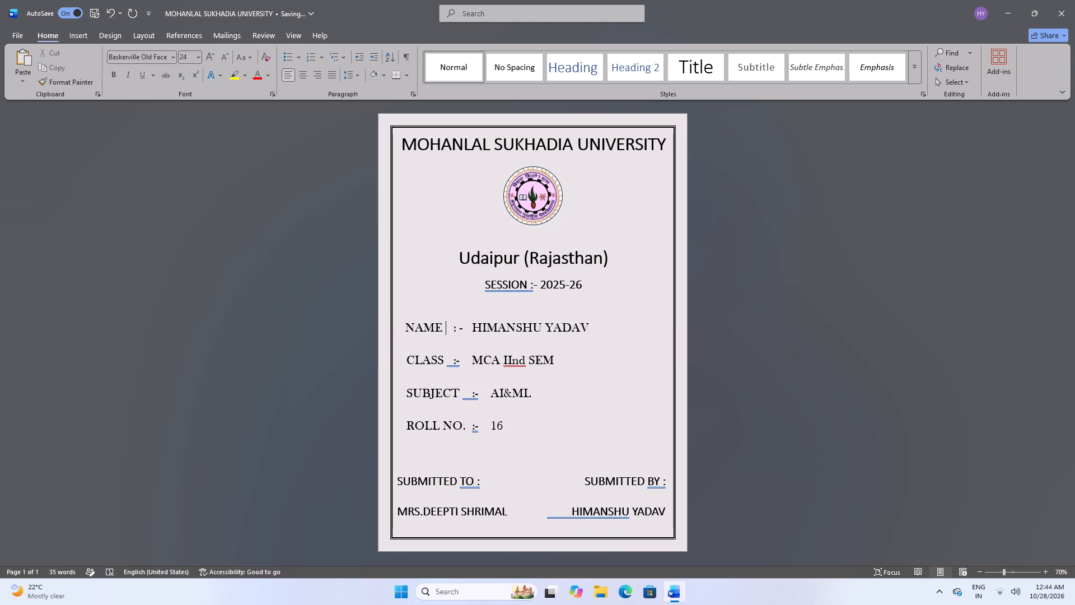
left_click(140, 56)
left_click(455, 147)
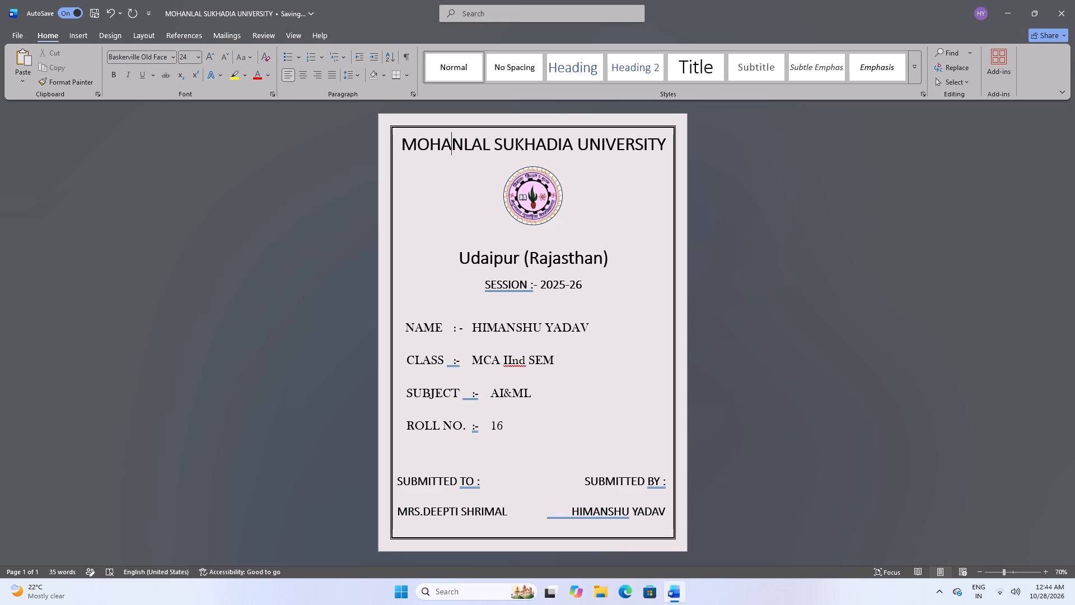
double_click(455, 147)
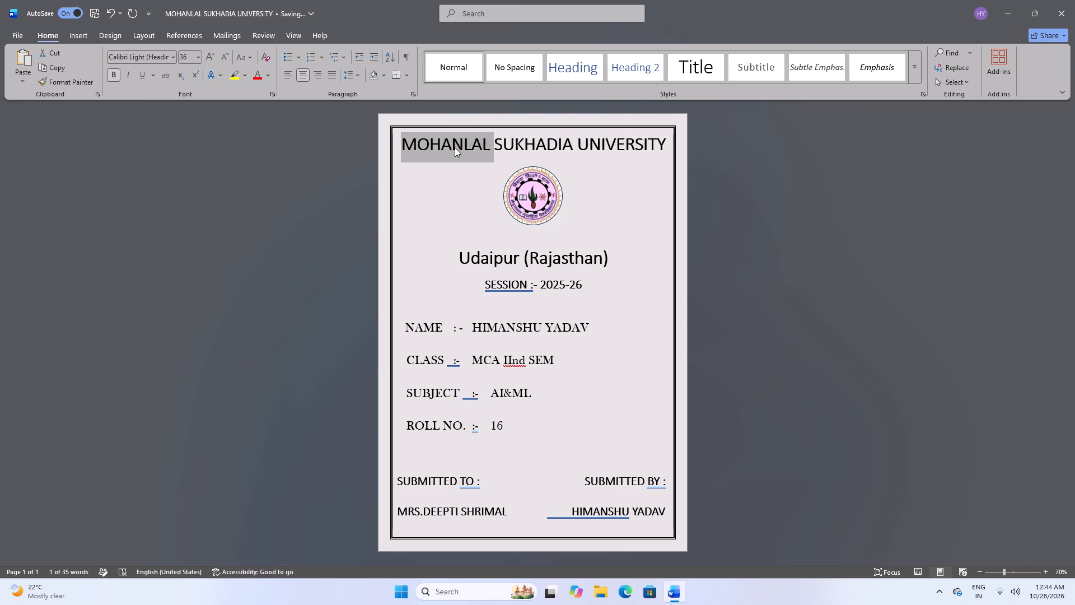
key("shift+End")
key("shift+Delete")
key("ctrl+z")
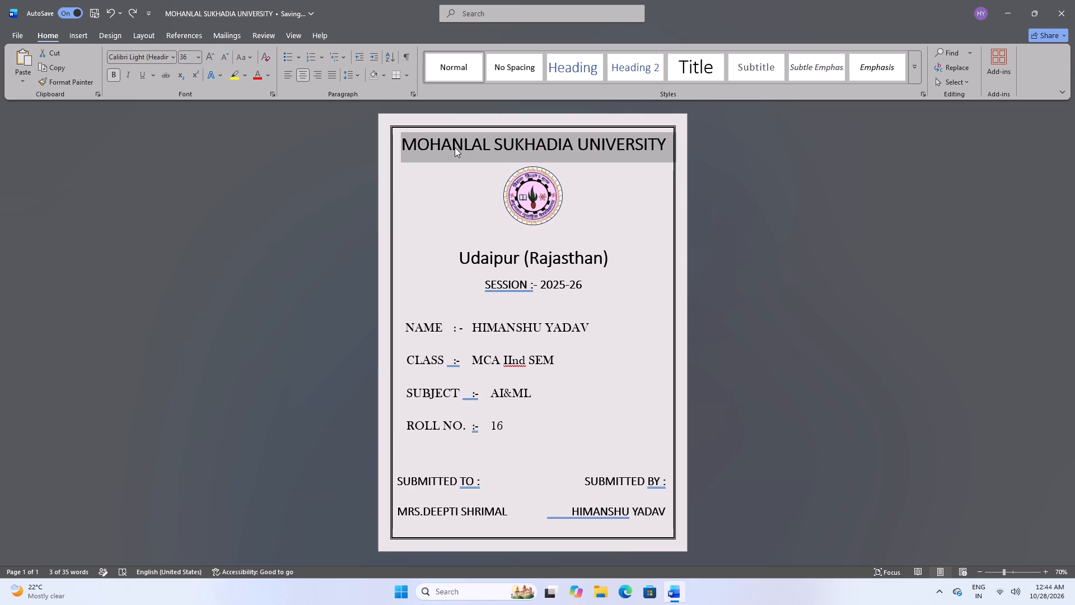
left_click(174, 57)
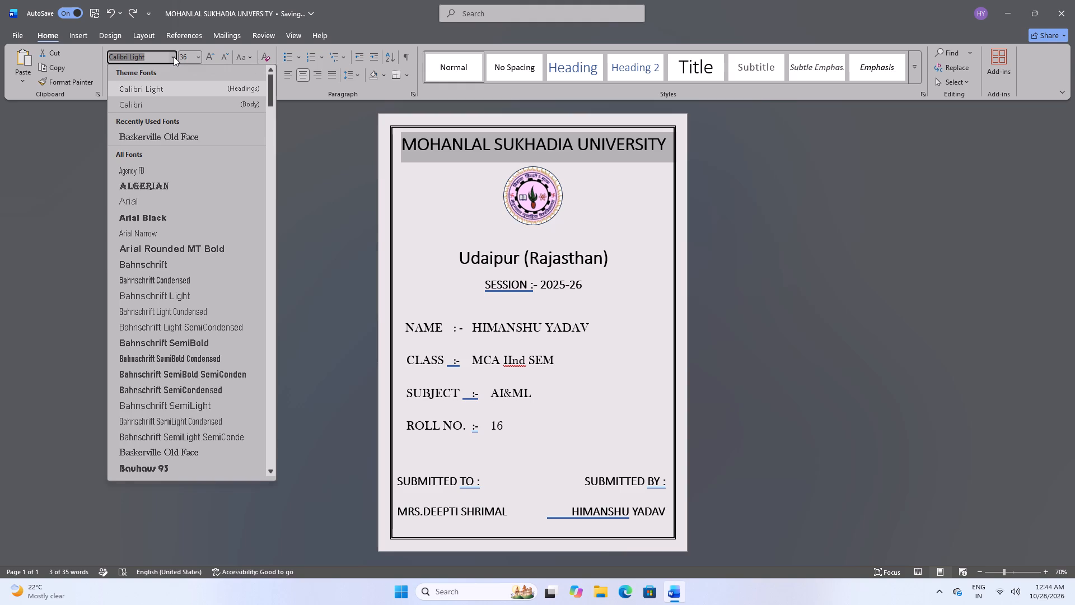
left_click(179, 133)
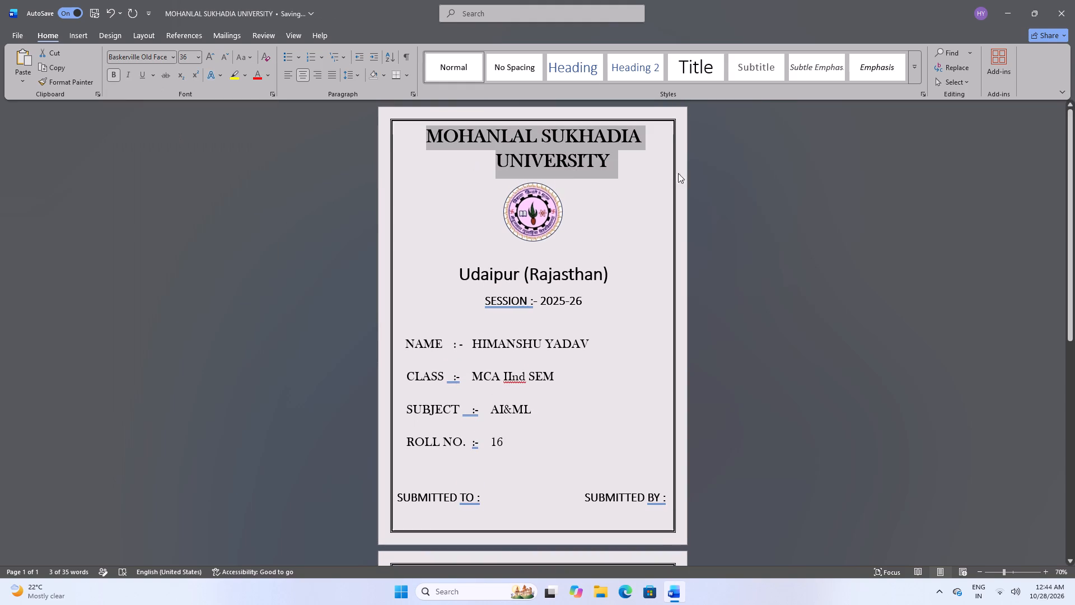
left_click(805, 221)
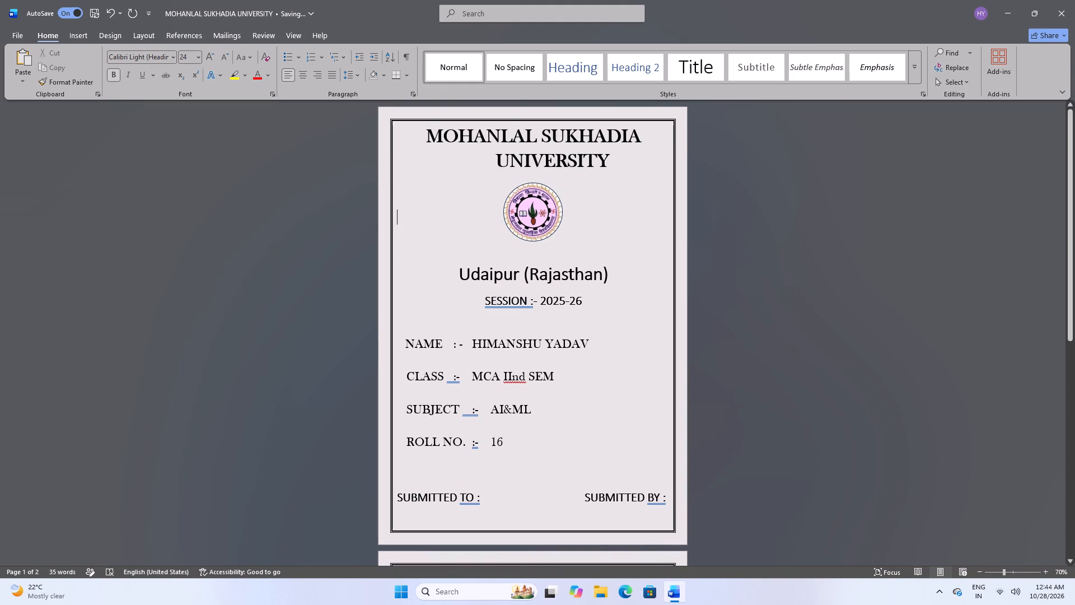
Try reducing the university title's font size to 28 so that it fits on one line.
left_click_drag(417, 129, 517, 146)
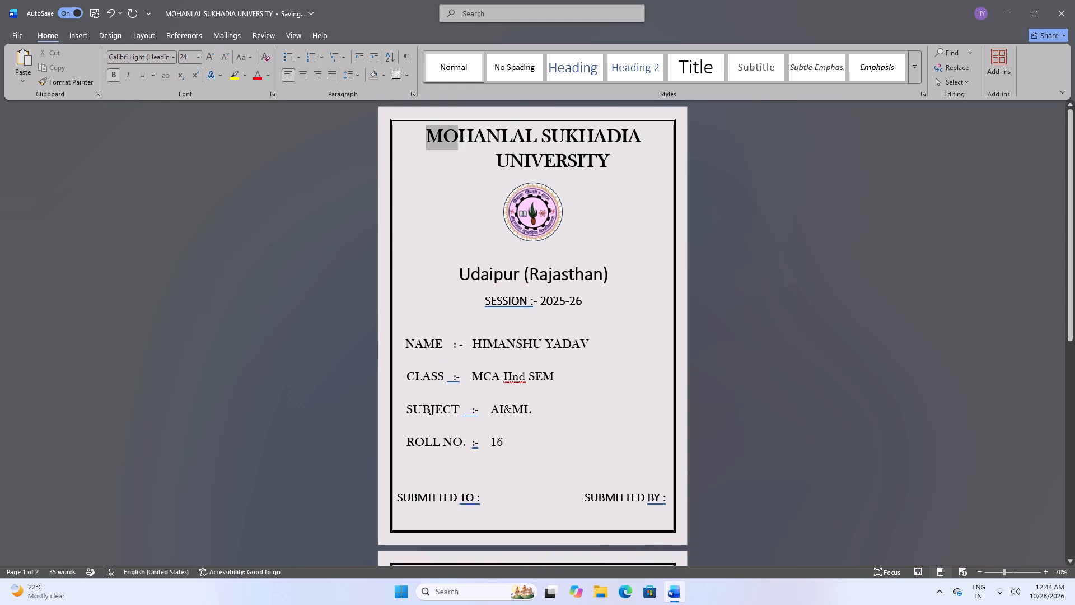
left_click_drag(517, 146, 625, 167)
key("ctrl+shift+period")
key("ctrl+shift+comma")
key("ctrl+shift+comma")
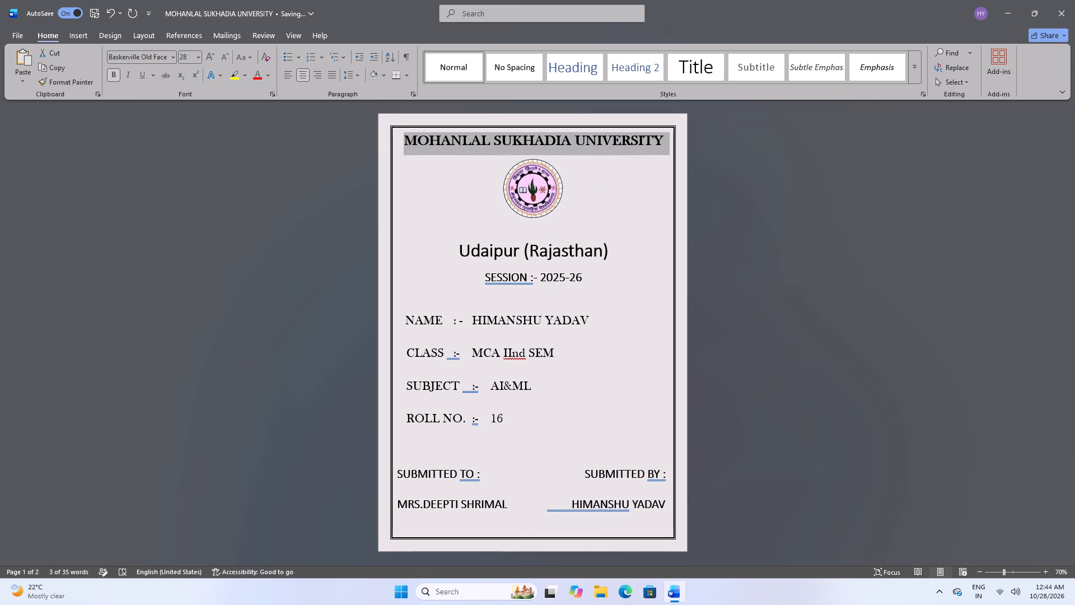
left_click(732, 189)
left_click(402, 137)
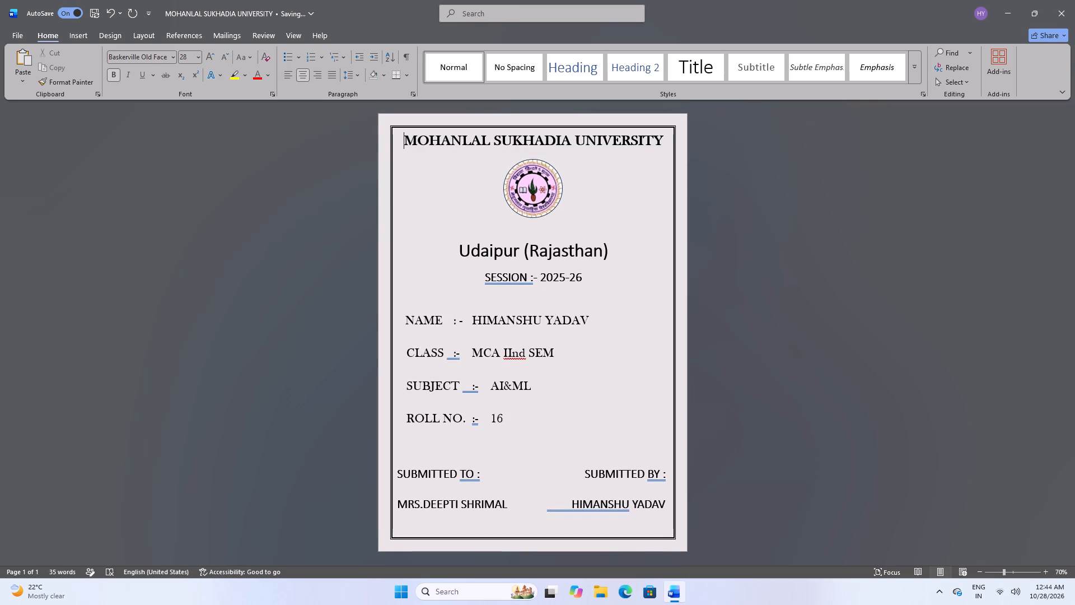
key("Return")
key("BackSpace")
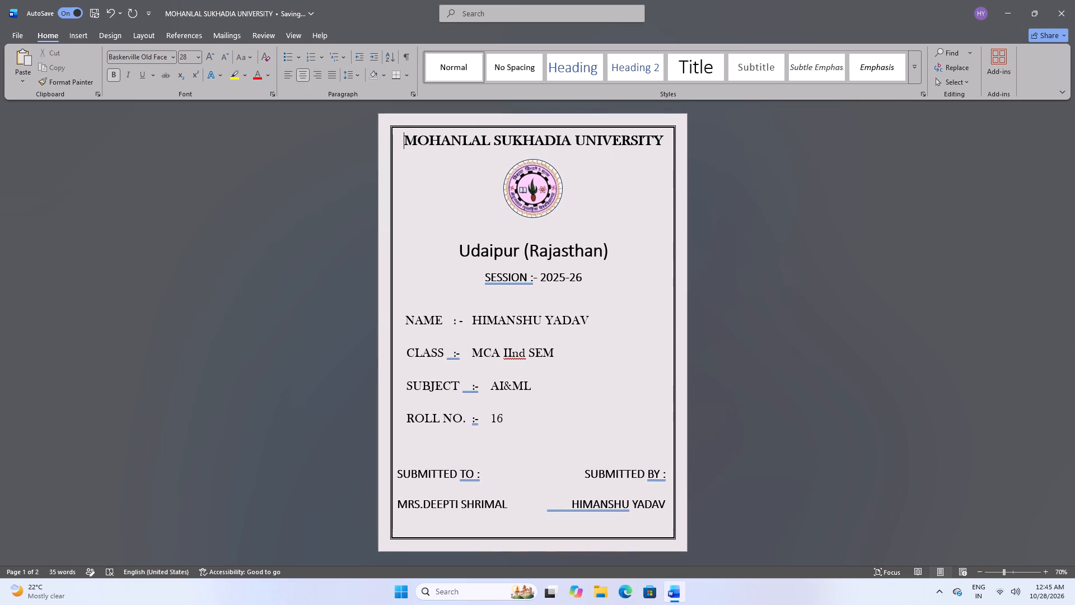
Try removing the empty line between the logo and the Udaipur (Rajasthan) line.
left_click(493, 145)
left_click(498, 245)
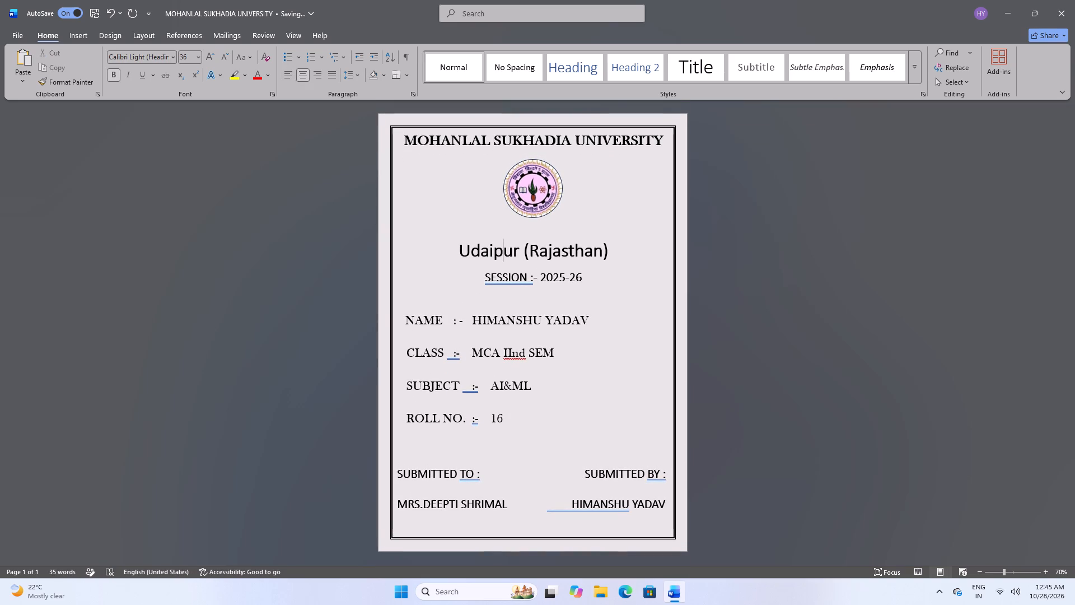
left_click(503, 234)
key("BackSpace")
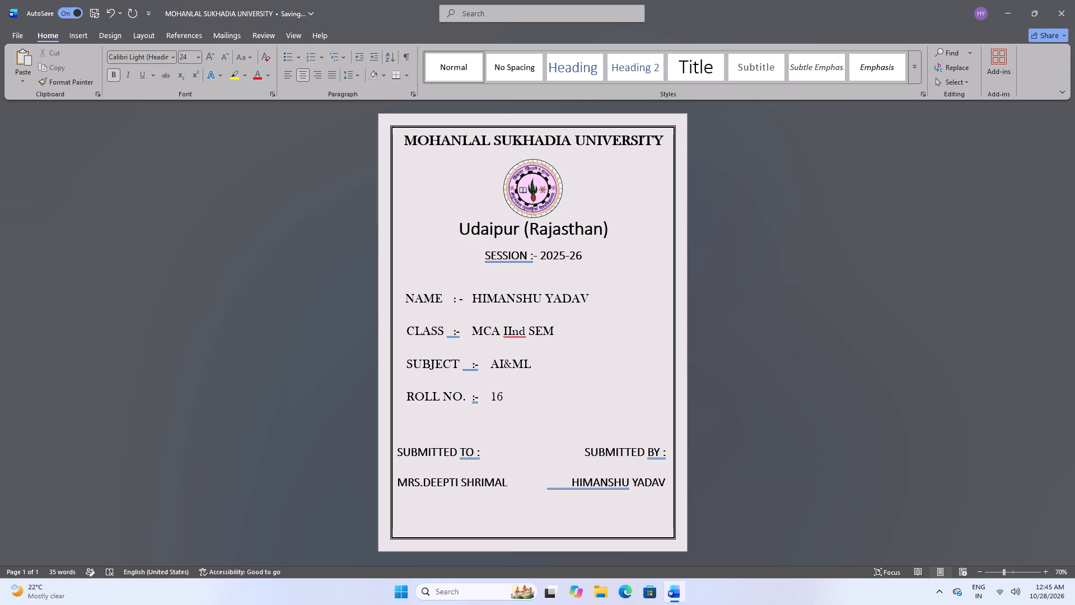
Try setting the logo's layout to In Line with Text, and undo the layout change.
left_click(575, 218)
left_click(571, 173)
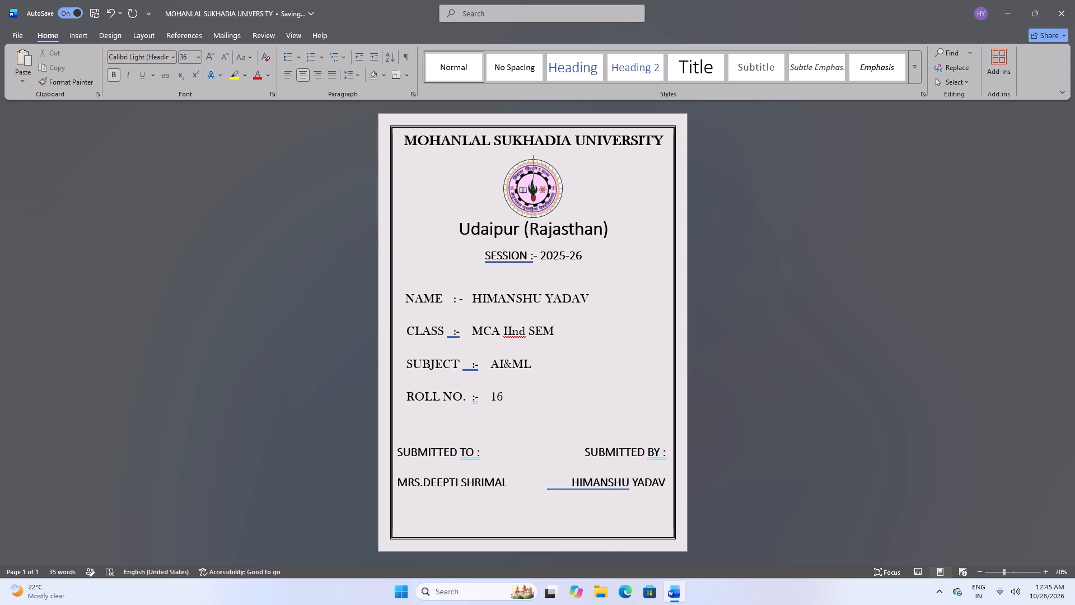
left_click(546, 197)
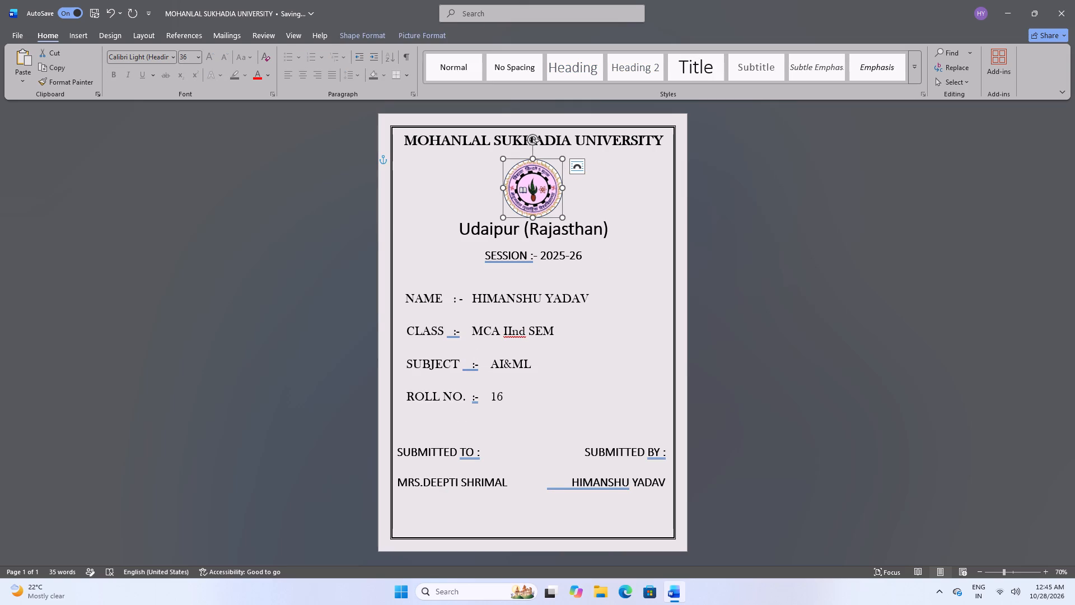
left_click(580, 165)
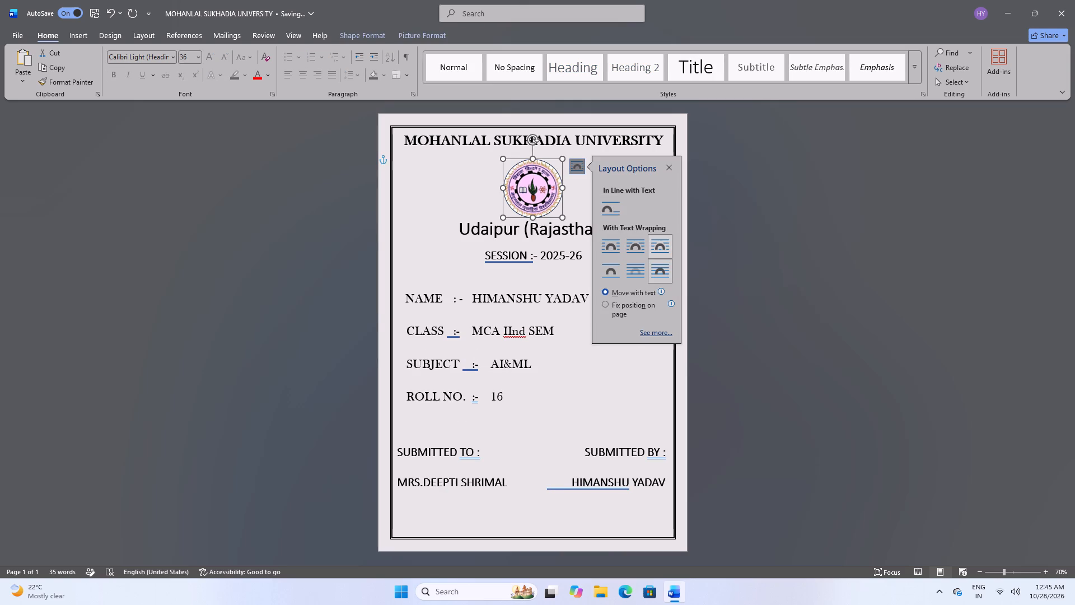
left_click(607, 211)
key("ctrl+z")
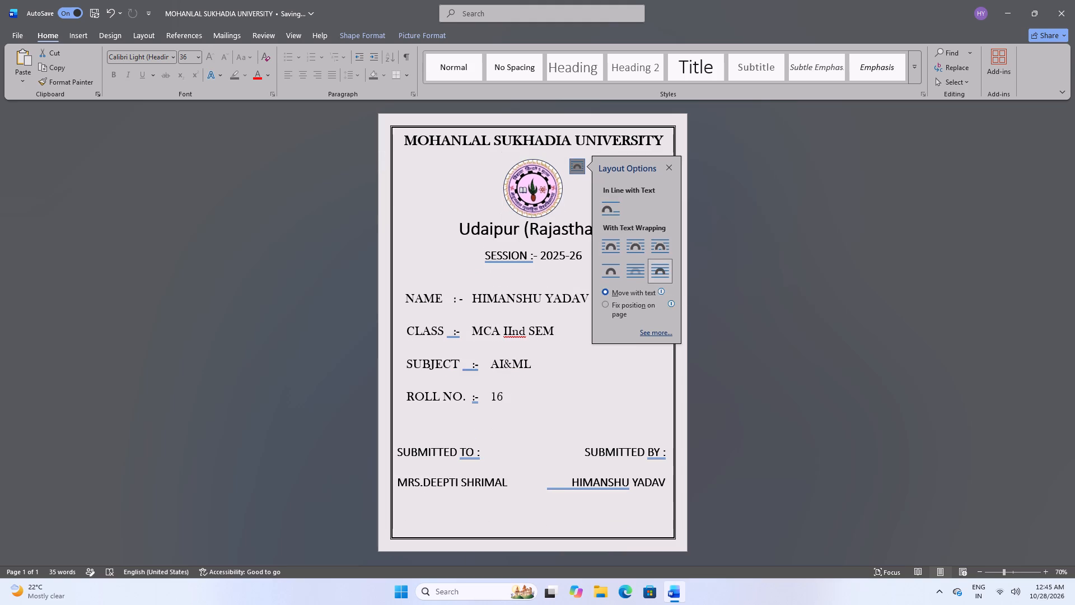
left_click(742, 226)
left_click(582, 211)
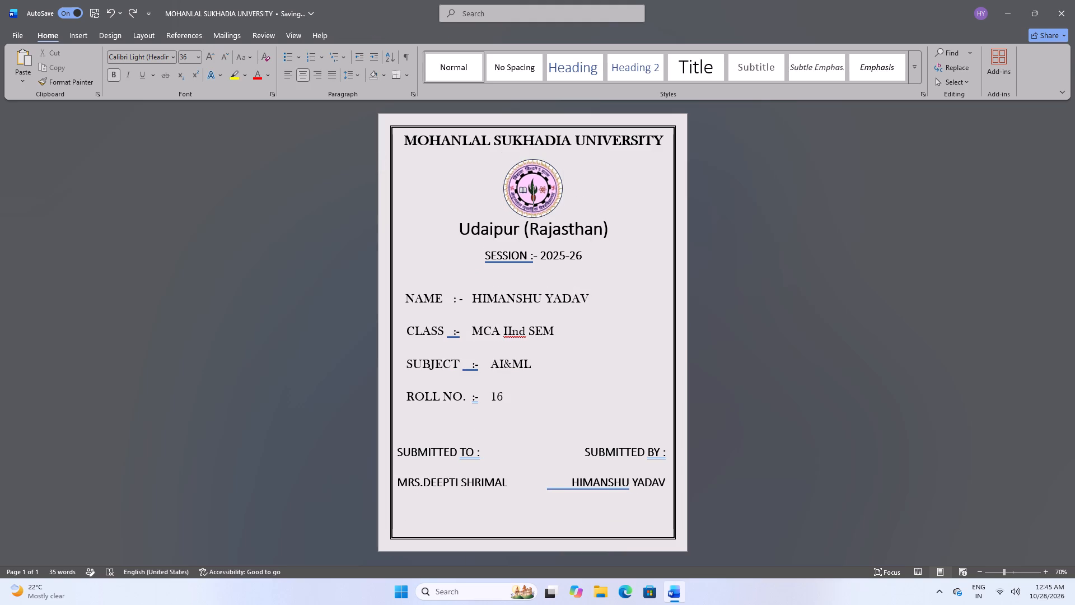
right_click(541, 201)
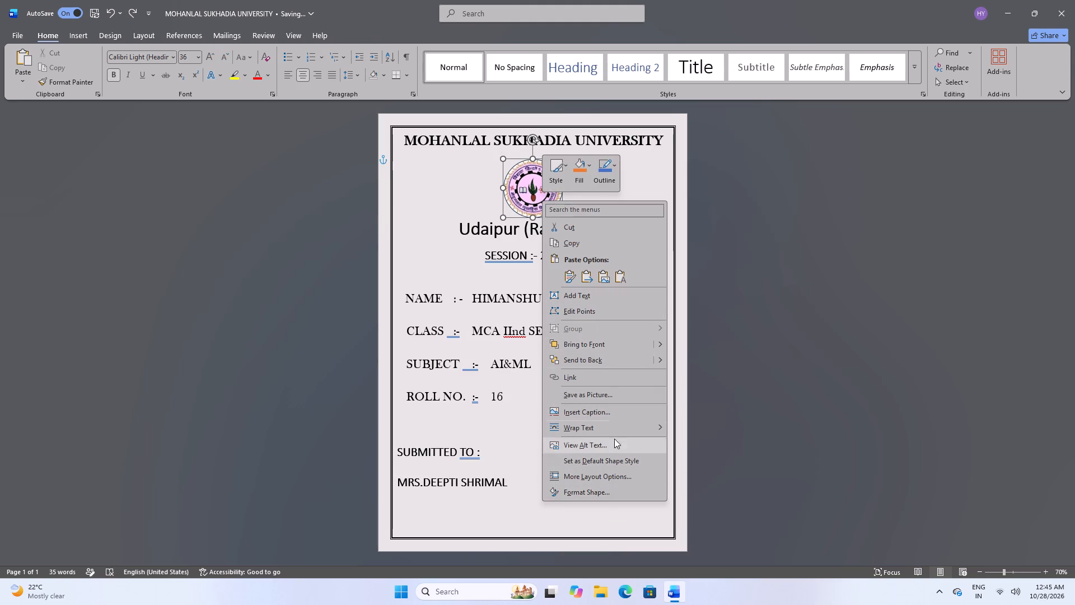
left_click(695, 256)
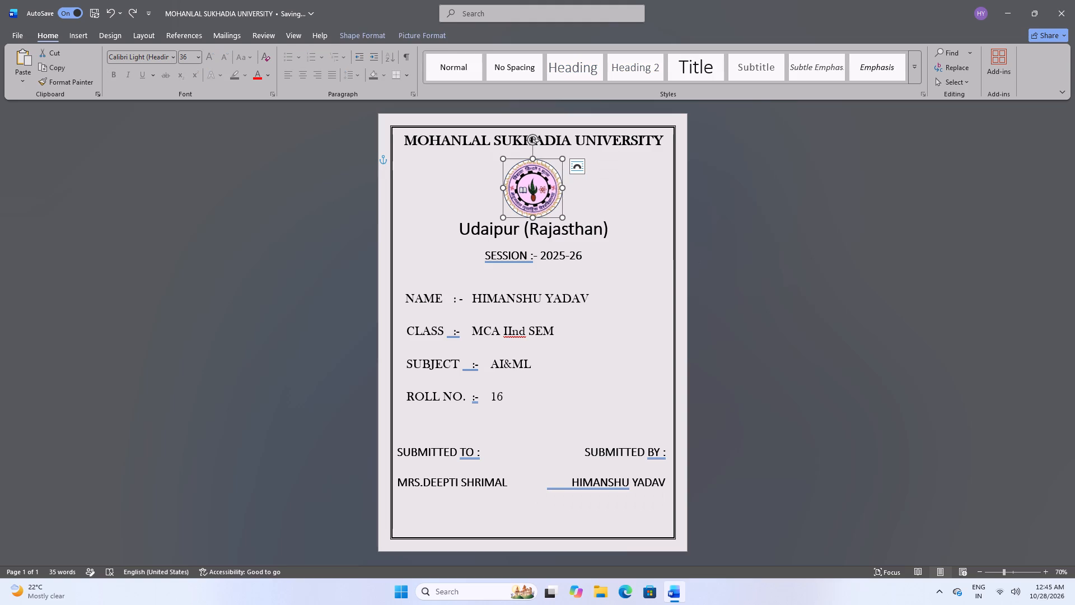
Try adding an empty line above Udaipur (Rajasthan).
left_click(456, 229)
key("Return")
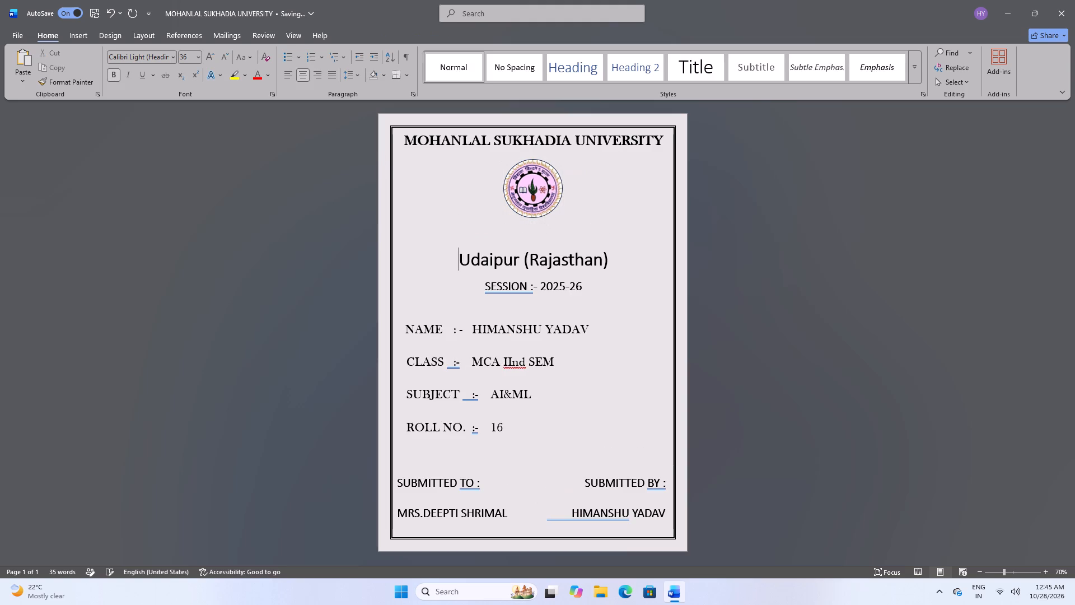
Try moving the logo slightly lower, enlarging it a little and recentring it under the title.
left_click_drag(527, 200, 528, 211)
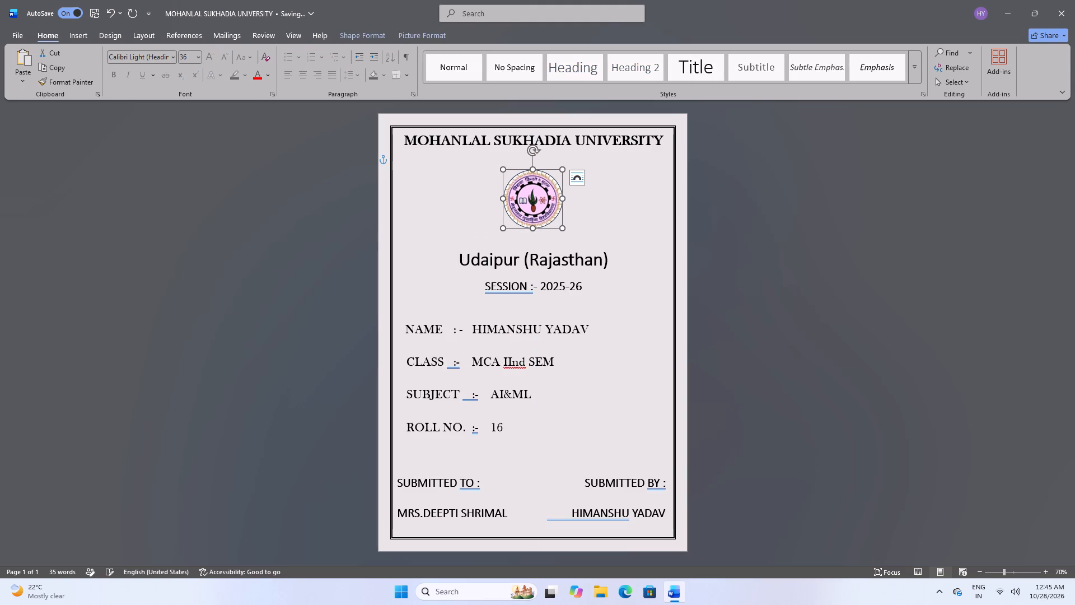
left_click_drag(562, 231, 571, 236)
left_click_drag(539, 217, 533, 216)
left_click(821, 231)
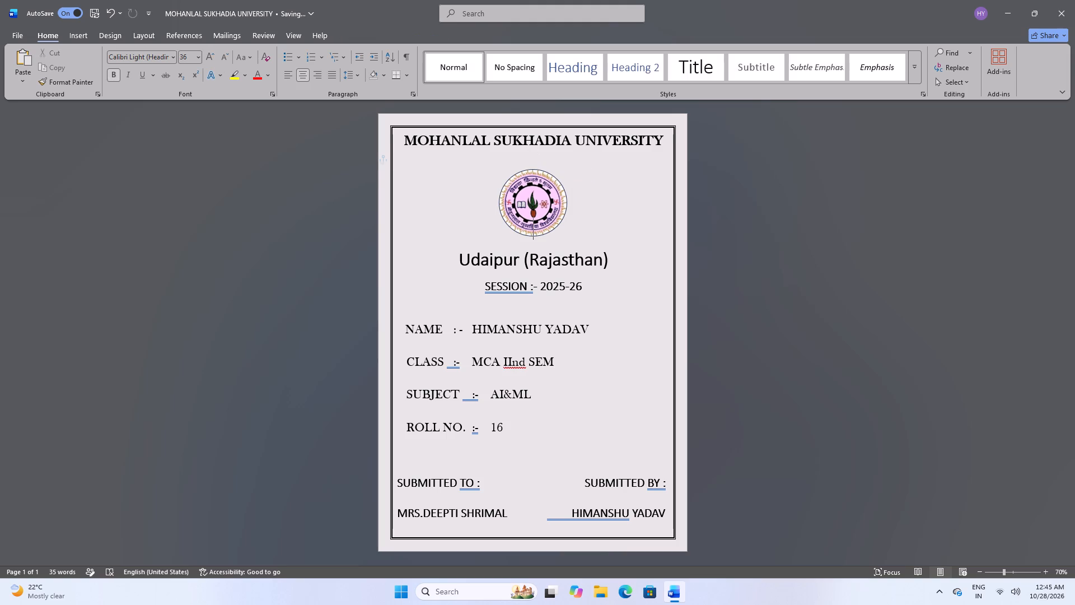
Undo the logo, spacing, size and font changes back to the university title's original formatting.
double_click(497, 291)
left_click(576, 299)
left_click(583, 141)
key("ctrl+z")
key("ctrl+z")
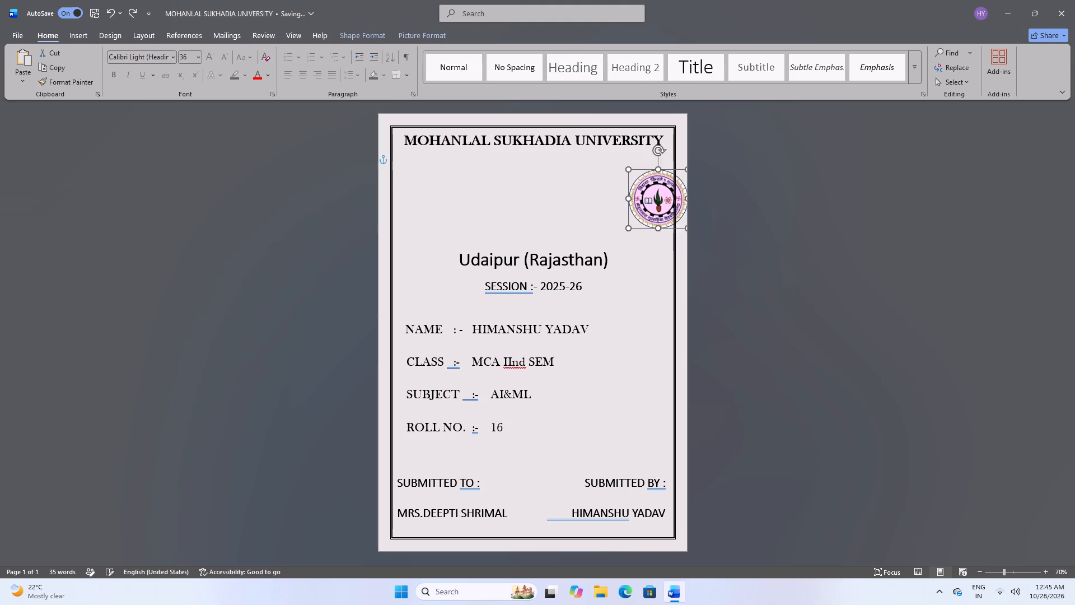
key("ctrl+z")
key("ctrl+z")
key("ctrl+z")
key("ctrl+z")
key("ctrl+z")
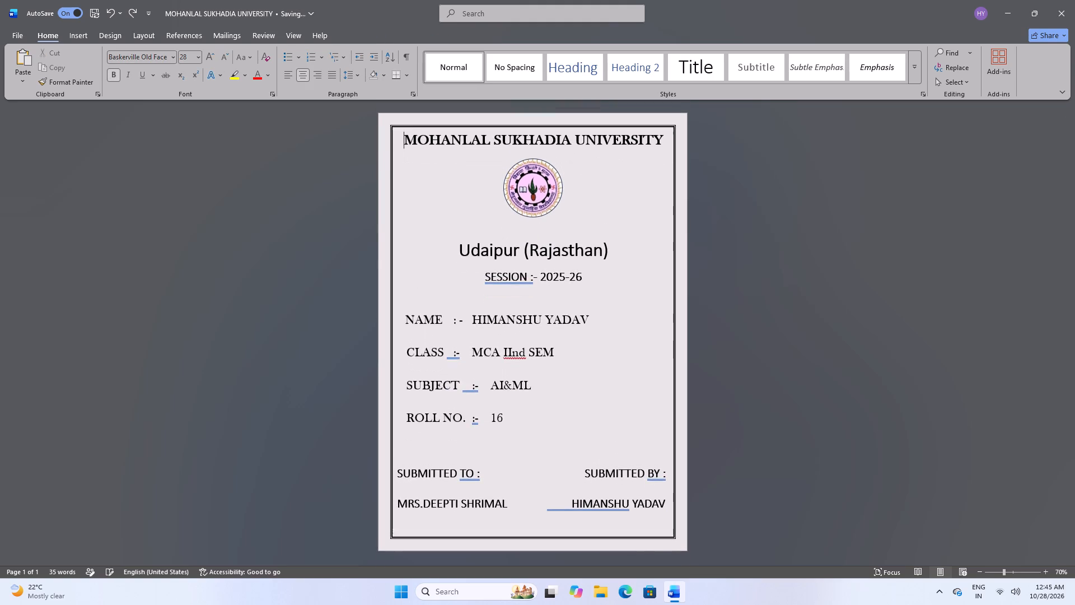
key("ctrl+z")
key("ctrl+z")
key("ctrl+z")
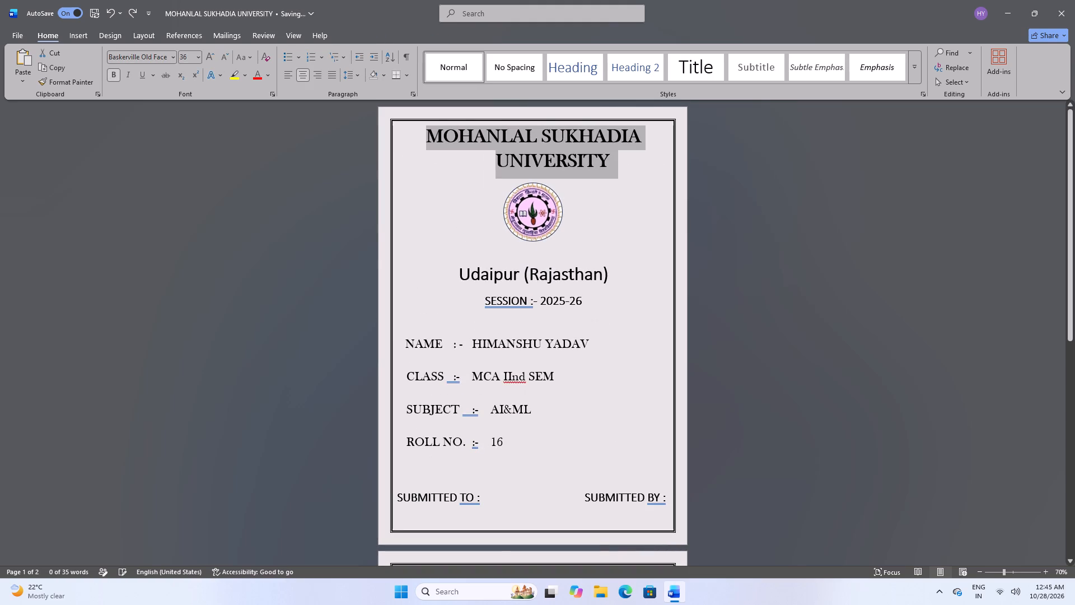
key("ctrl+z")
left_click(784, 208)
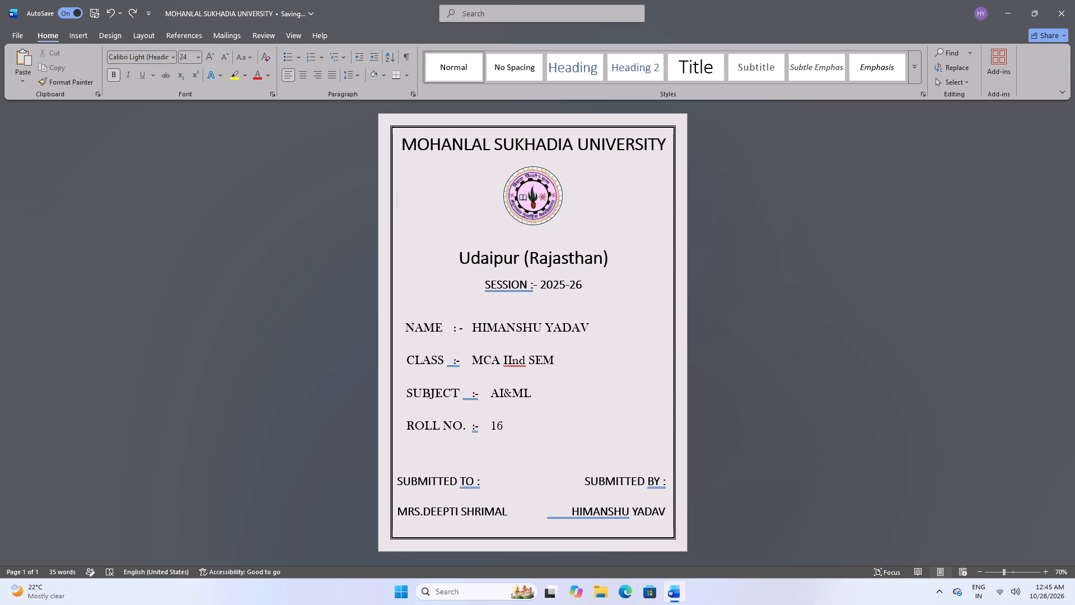
Insert a tab before the colon on the NAME and CLASS lines to align them with the SUBJECT and ROLL NO. lines.
left_click(452, 331)
key("Tab")
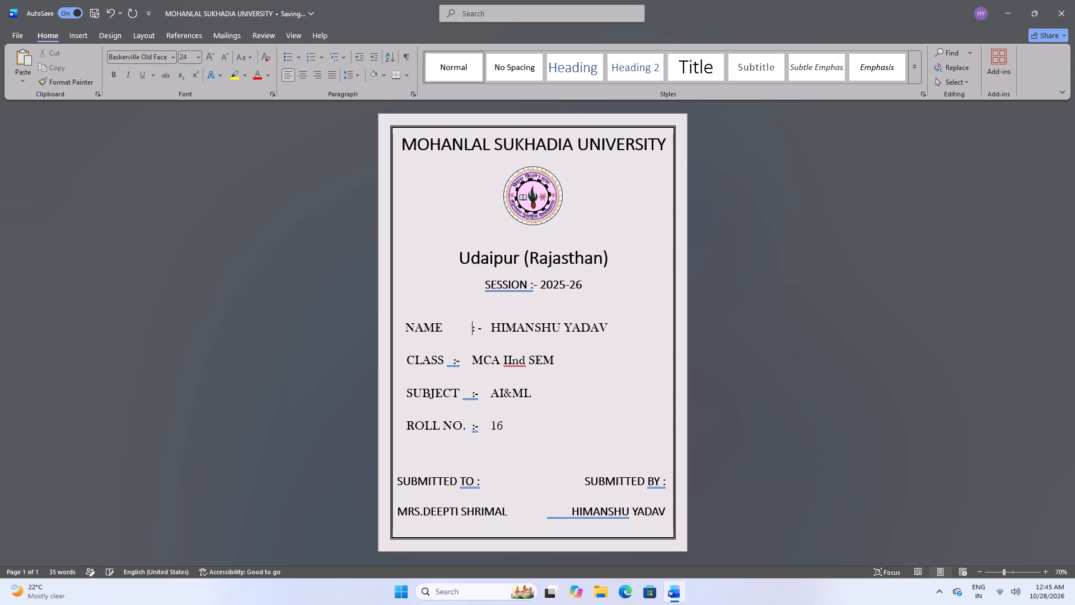
left_click(451, 364)
key("Tab")
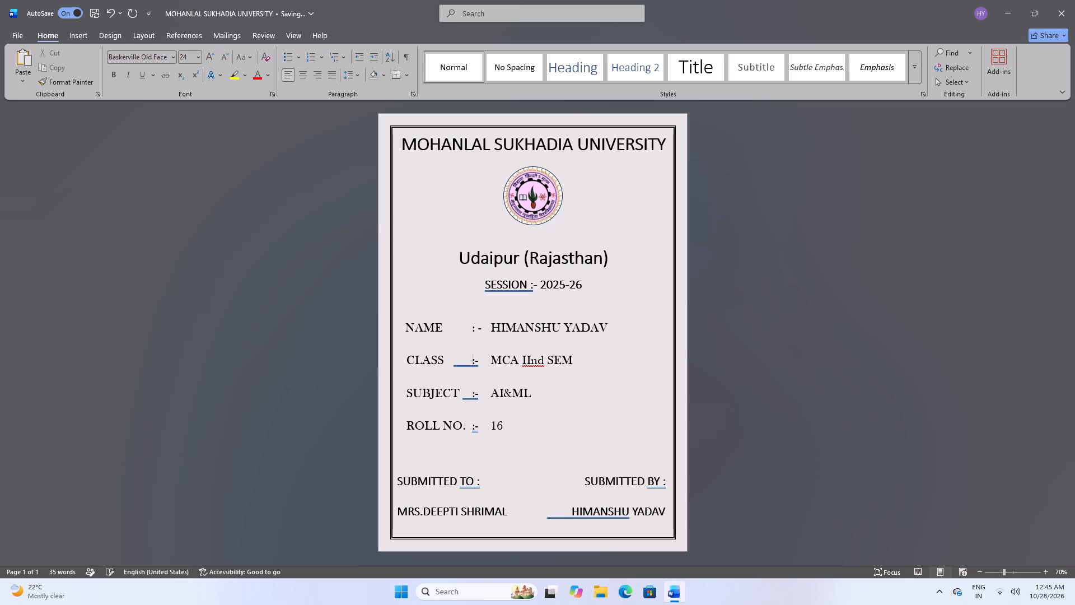
left_click(762, 362)
Save the cover page with the realigned NAME and CLASS lines.
key("ctrl+a")
key("ctrl+s")
left_click(745, 384)
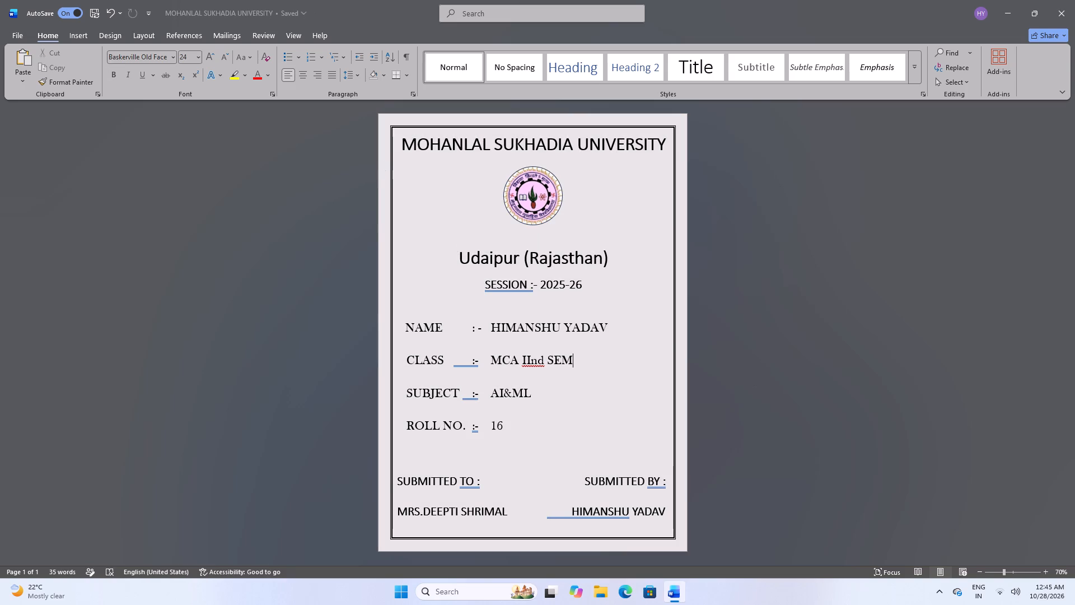
Change the font of the submission block, both the SUBMITTED TO / SUBMITTED BY line and the names line, to Baskerville Old Face.
left_click_drag(396, 480, 665, 541)
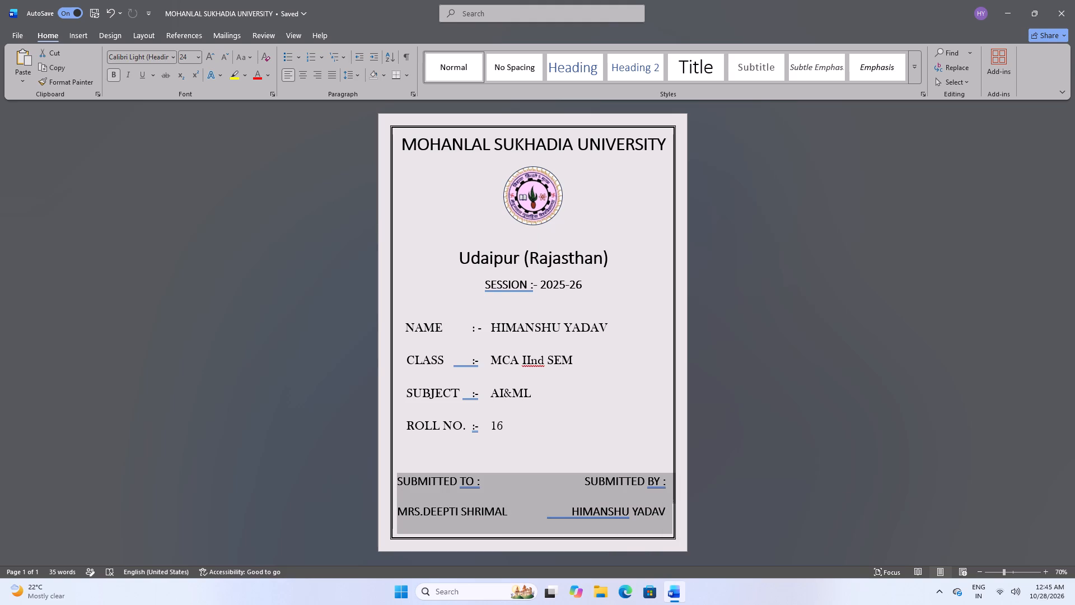
key("ctrl+d")
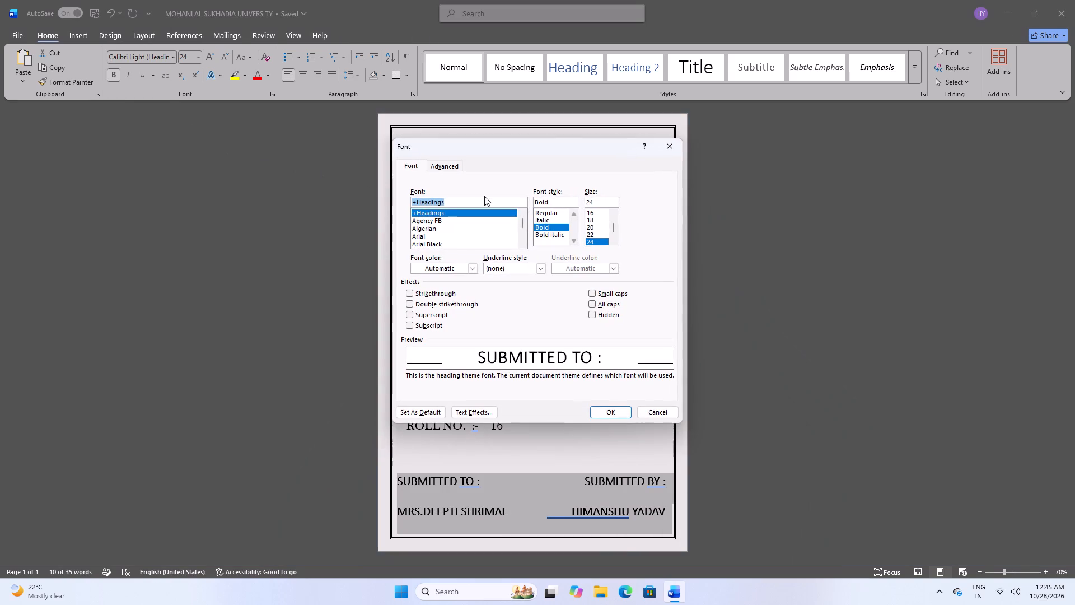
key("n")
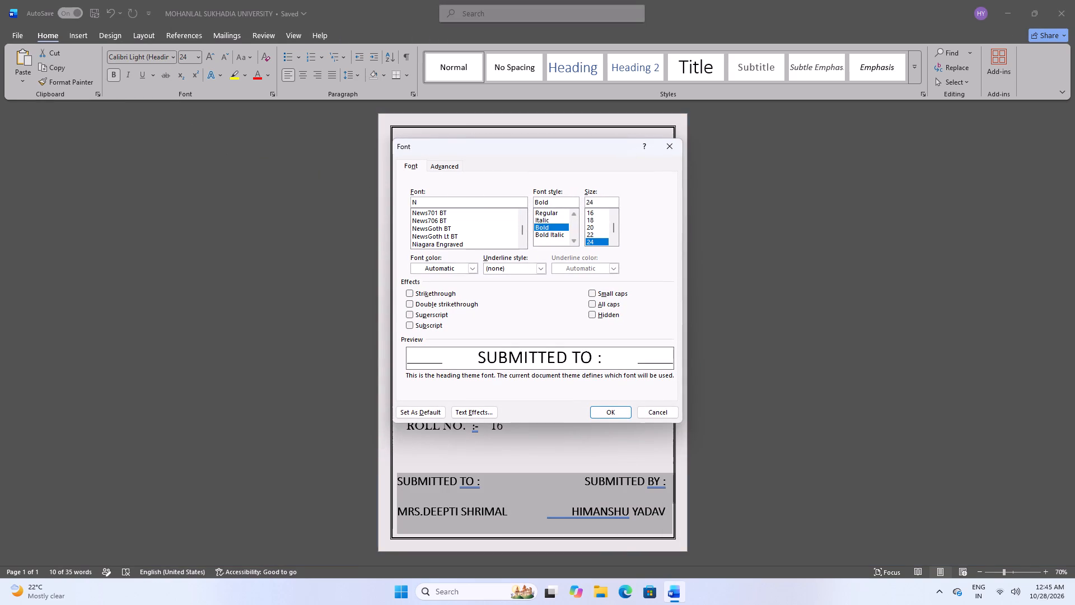
key("Escape")
key("ctrl+d")
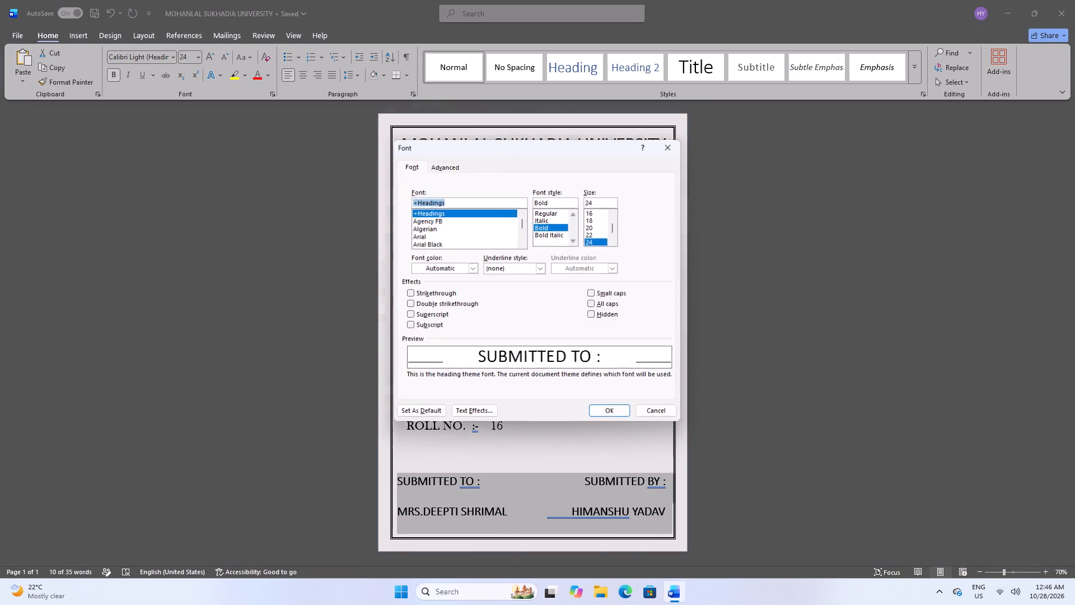
key("Escape")
key("ctrl+d")
key("Escape")
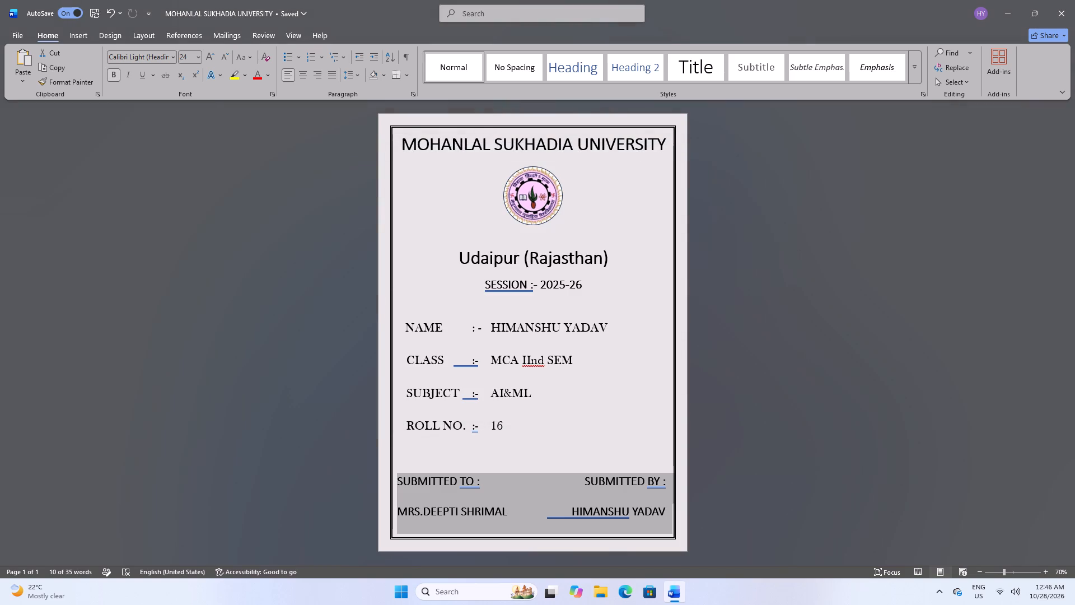
key("ctrl+d")
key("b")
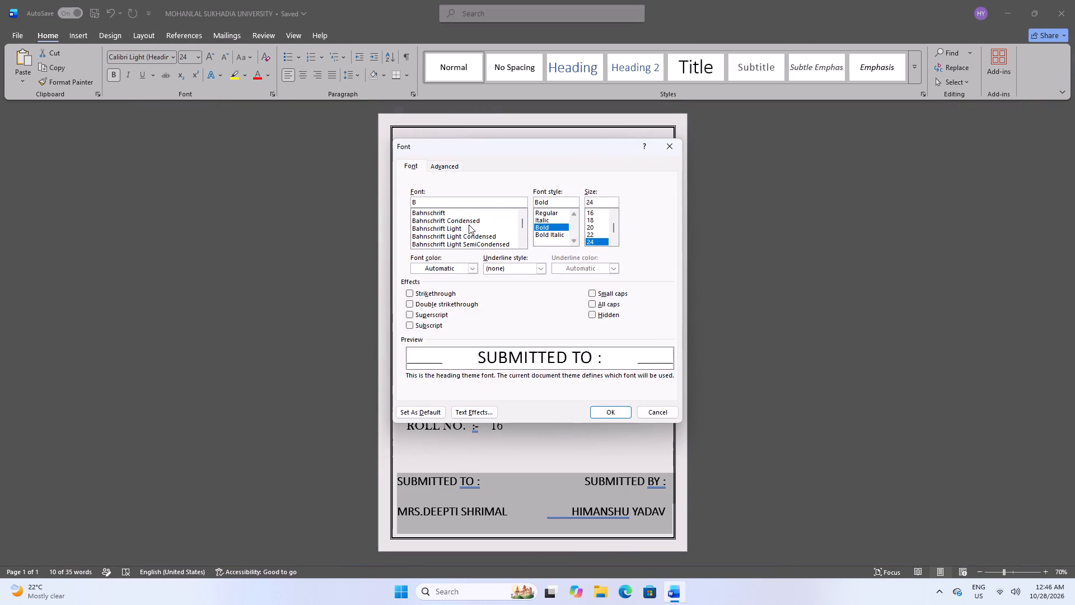
scroll(469, 225, "down", 3)
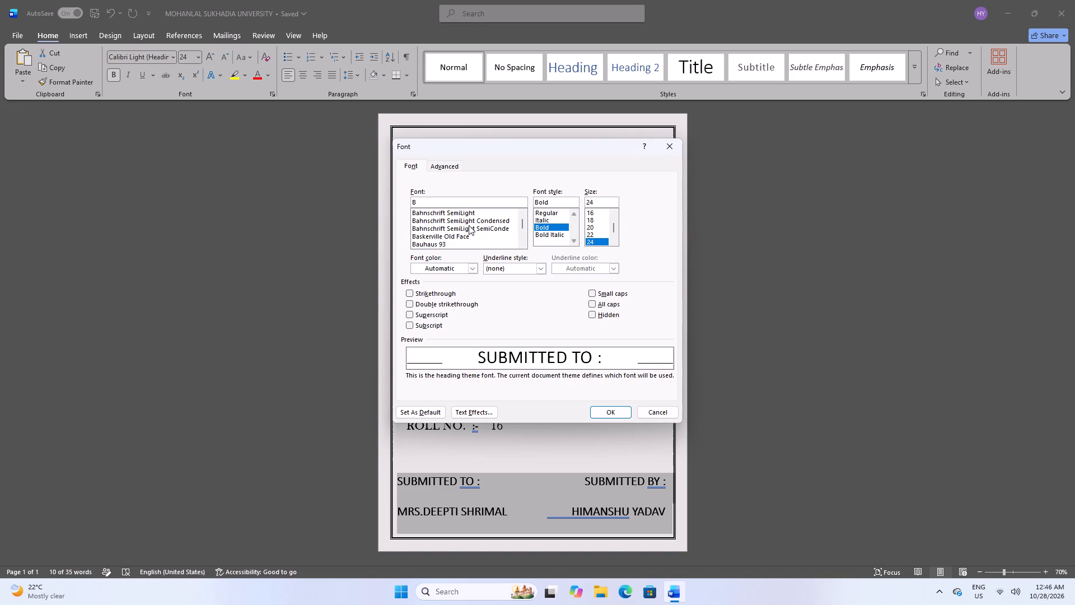
left_click(466, 235)
left_click(617, 413)
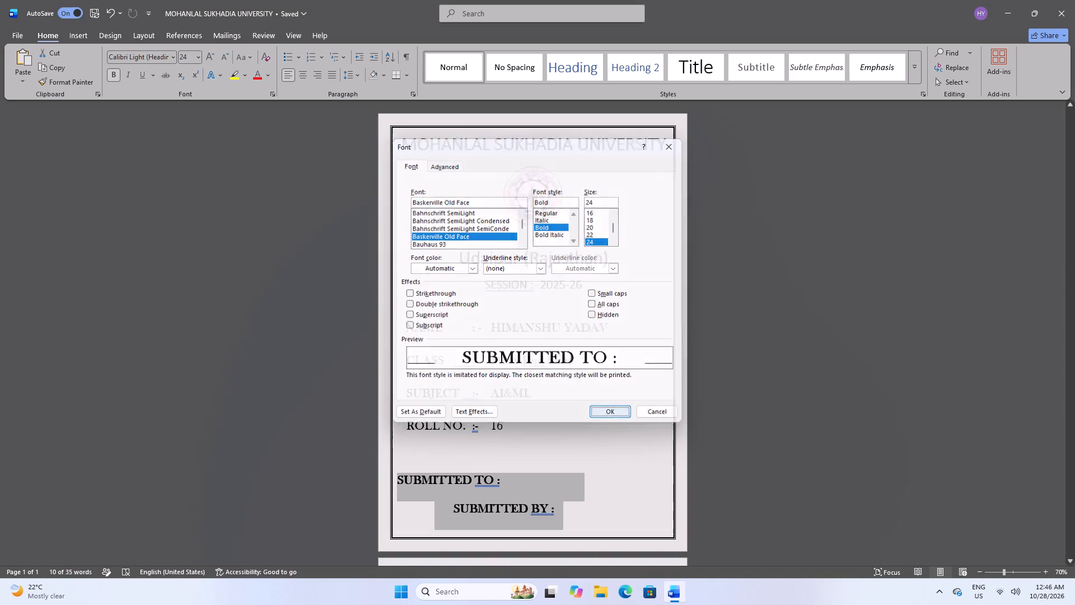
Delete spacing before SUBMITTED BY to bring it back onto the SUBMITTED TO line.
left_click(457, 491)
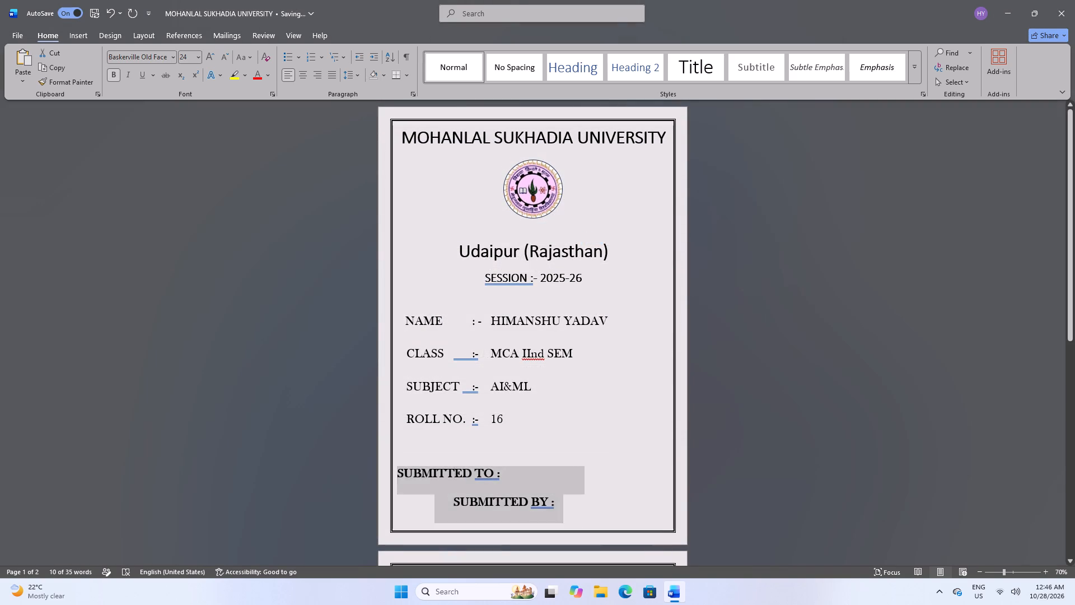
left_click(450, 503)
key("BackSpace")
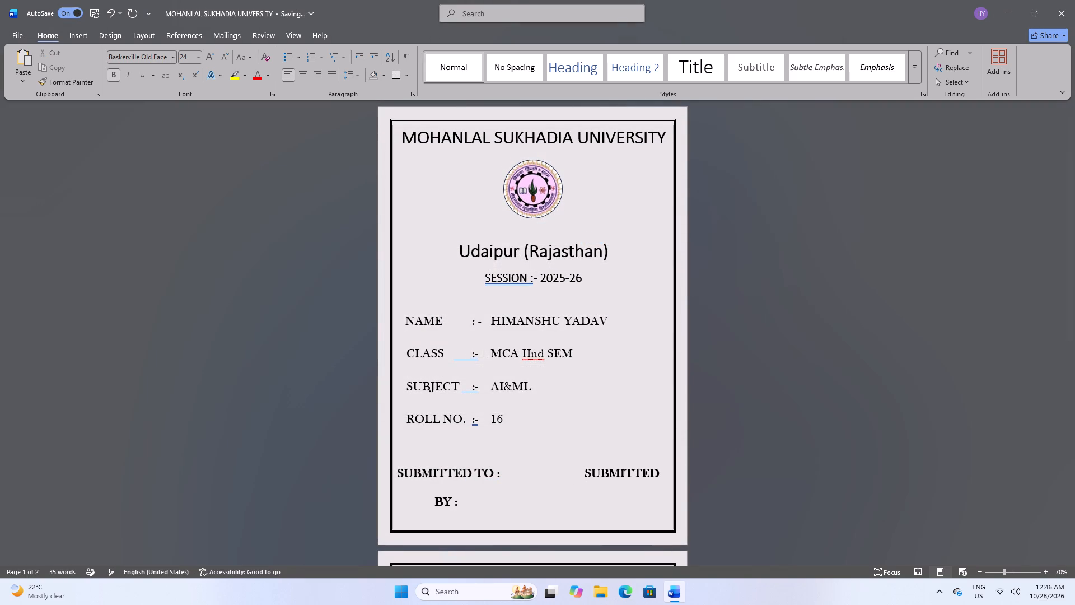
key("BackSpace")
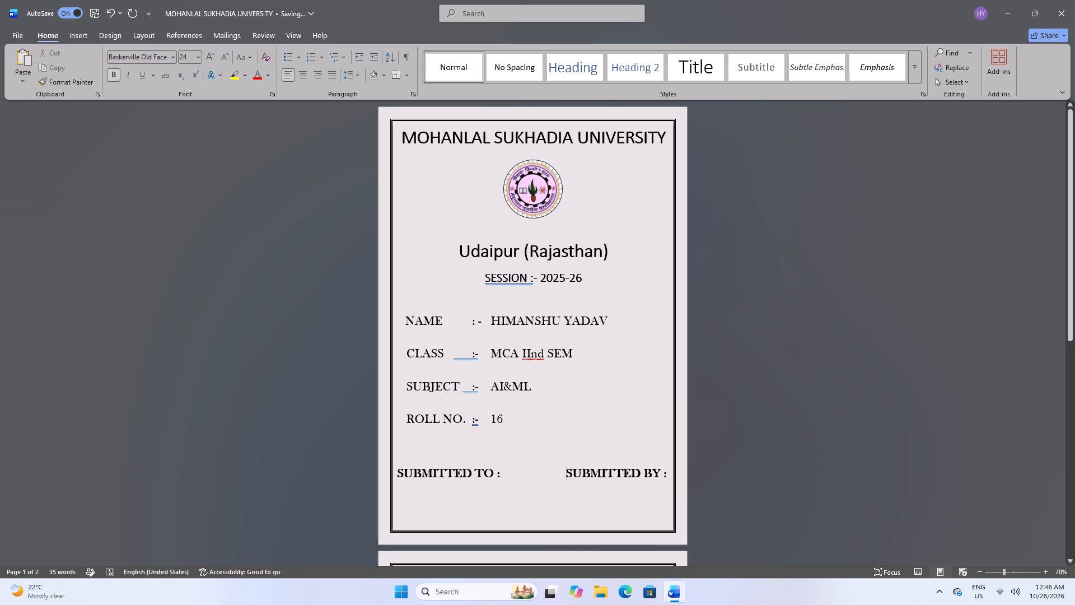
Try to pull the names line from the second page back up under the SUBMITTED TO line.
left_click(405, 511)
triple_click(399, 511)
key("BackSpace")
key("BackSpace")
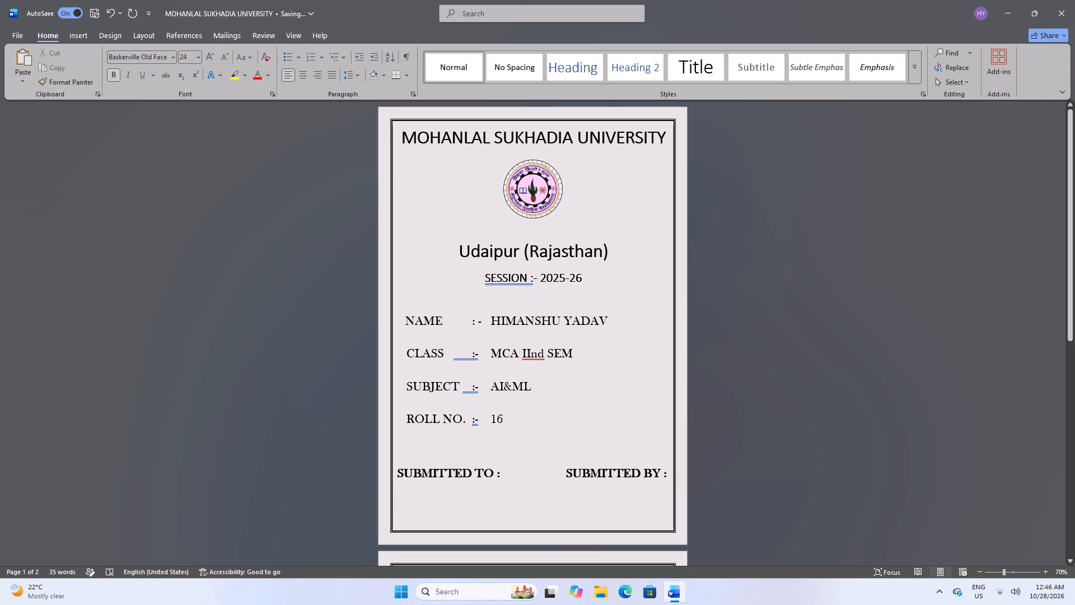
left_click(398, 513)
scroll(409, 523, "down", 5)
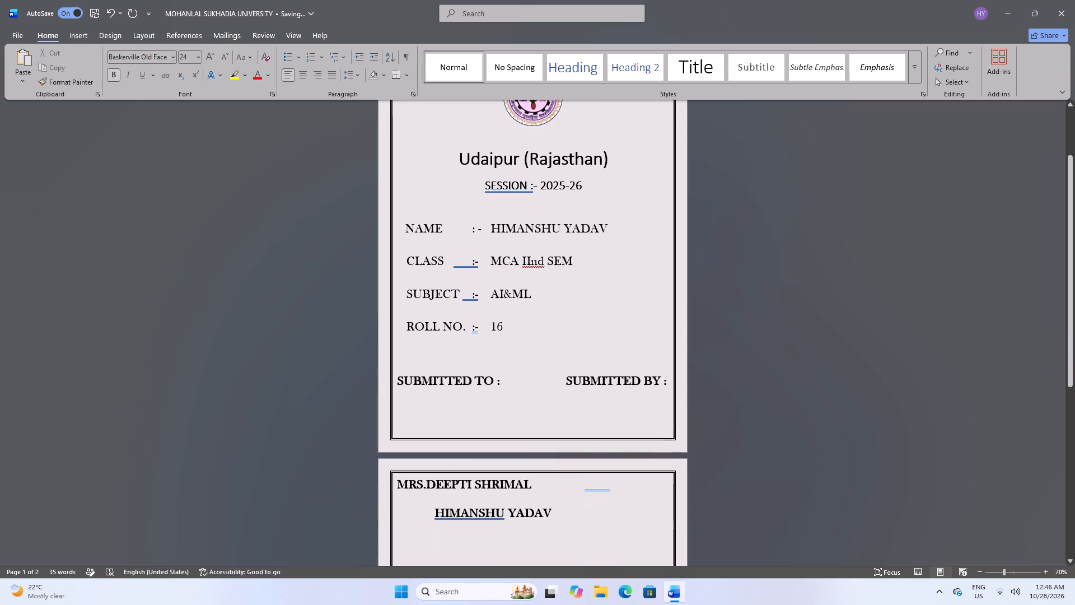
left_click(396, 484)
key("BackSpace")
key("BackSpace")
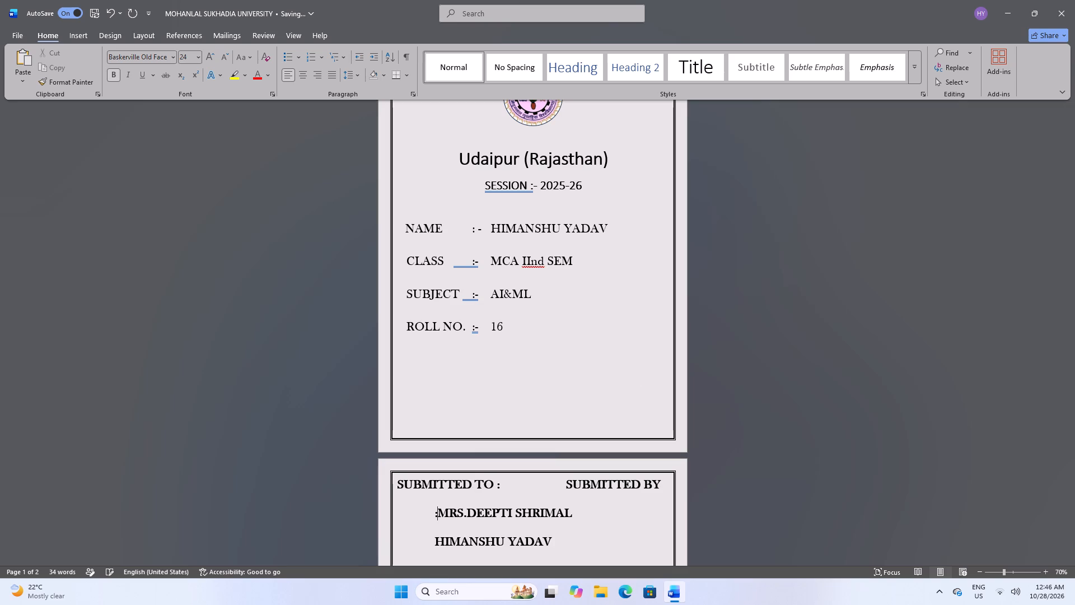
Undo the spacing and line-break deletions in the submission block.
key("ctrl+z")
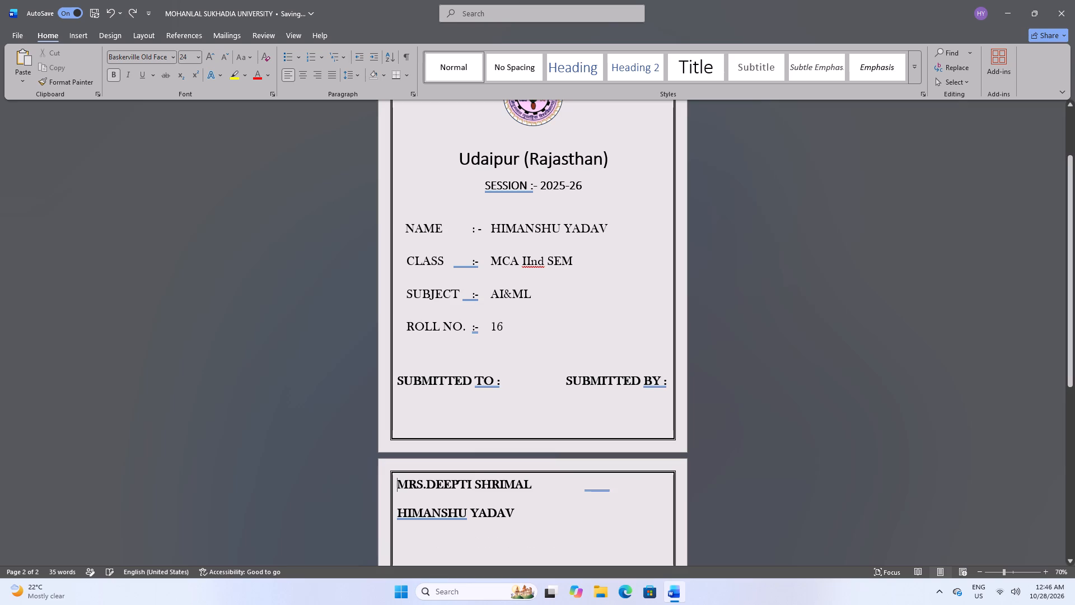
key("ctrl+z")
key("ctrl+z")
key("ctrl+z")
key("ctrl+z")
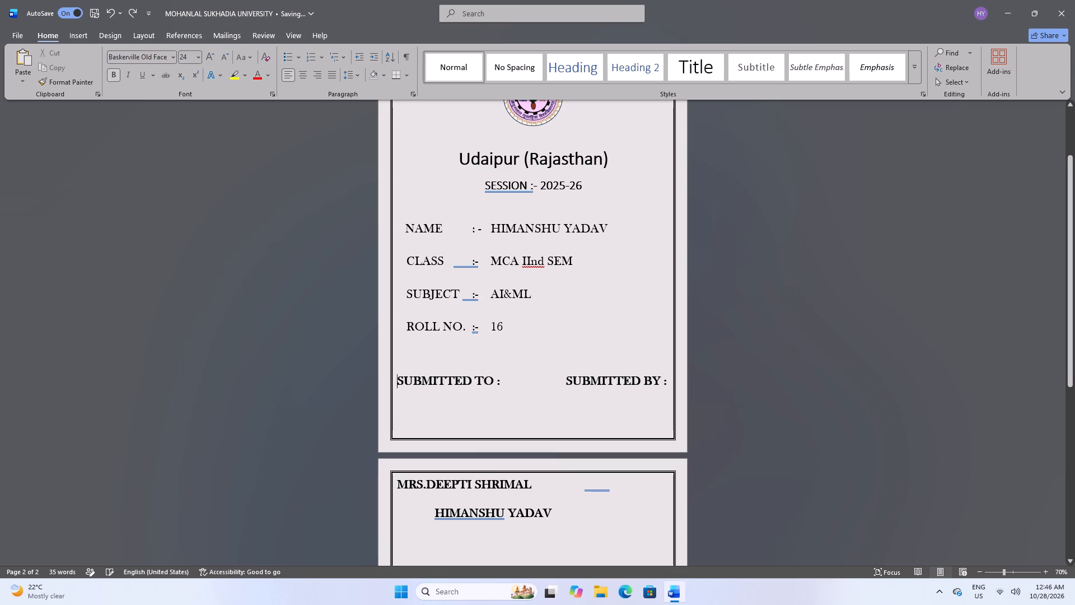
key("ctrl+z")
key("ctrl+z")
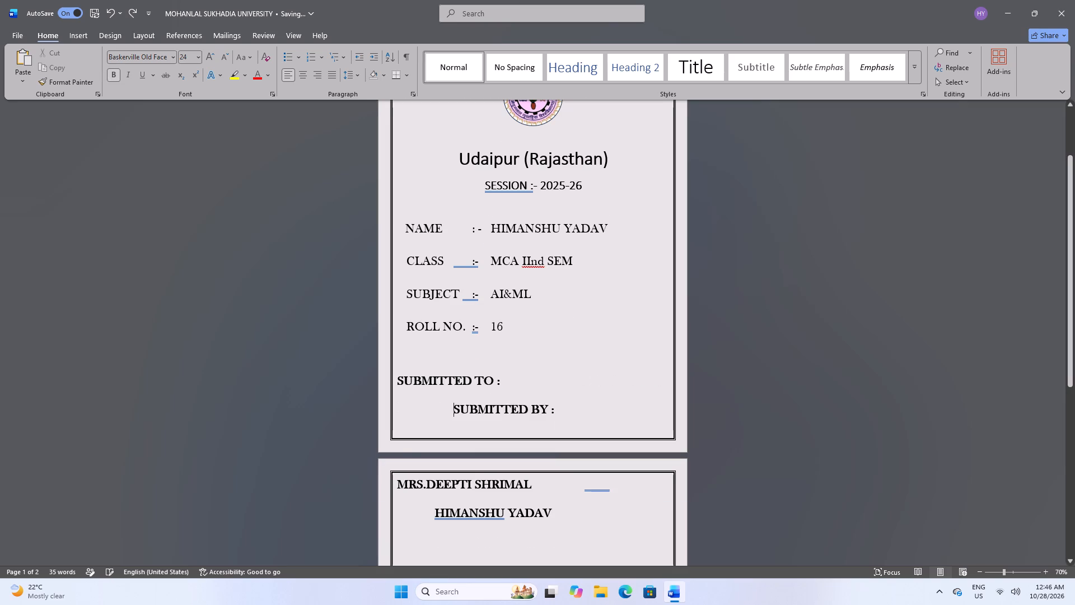
Undo the Baskerville Old Face font change on the submission block.
key("ctrl+z")
left_click(886, 462)
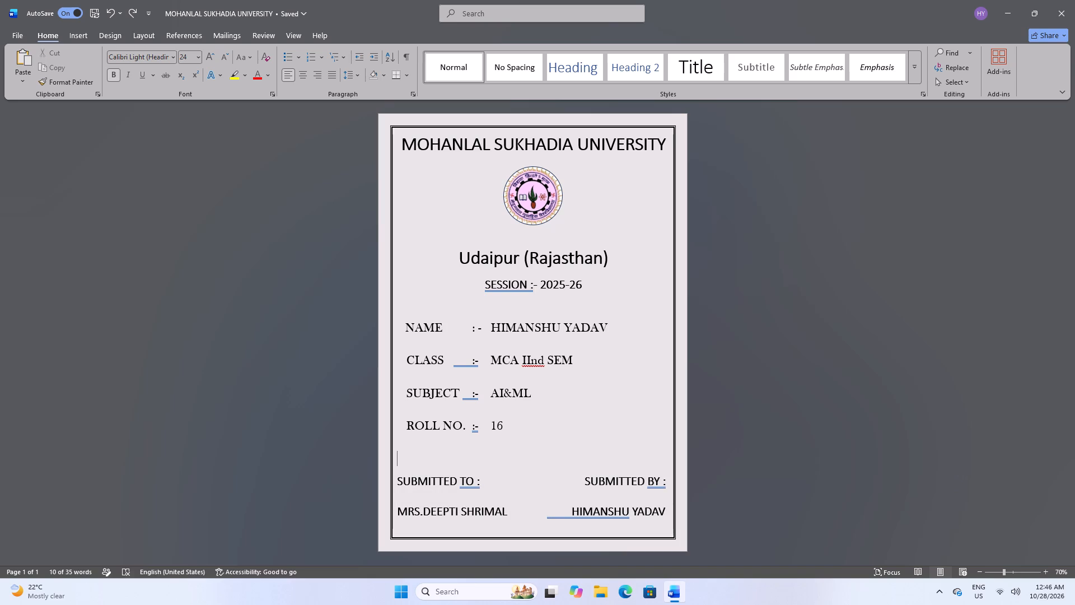
Reduce the font size of the SUBMITTED TO / SUBMITTED BY line and the names line to 20.
left_click(429, 483)
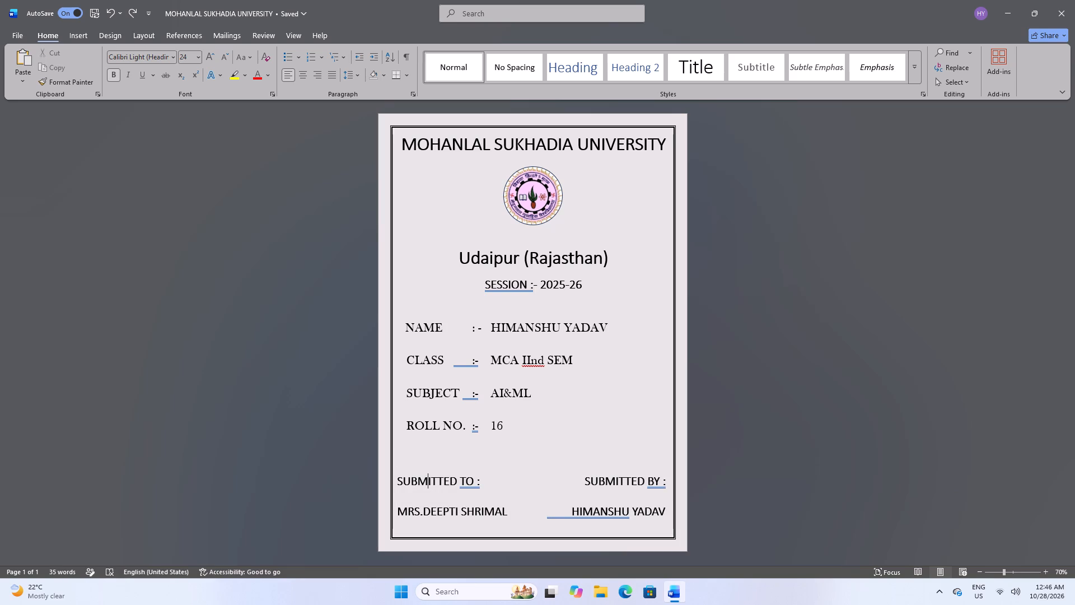
left_click_drag(399, 480, 706, 533)
key("ctrl+shift+m")
key("ctrl+shift+comma")
key("ctrl+shift+comma")
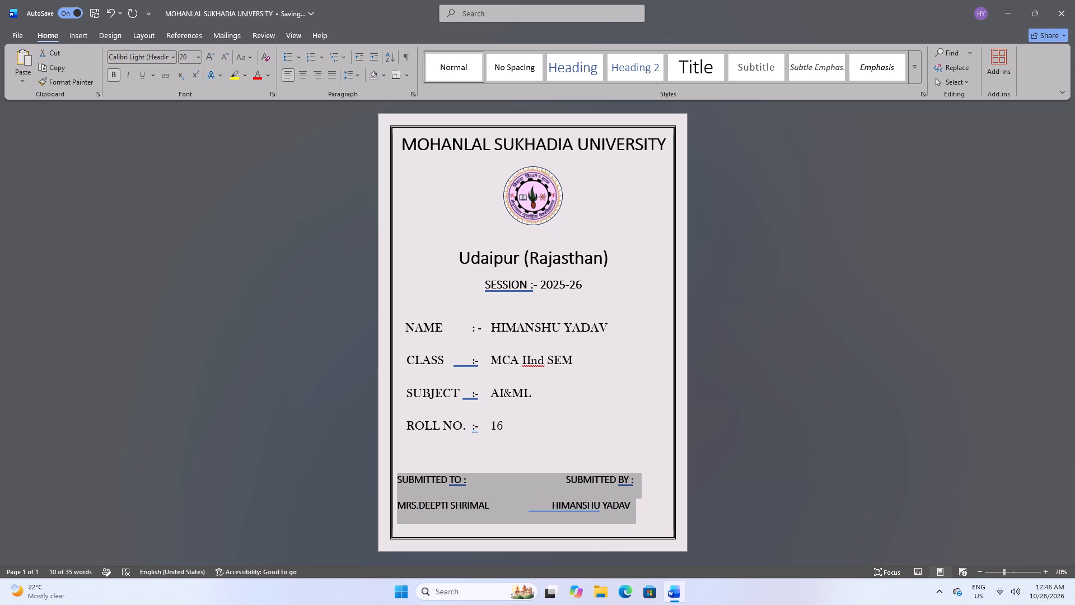
left_click(777, 478)
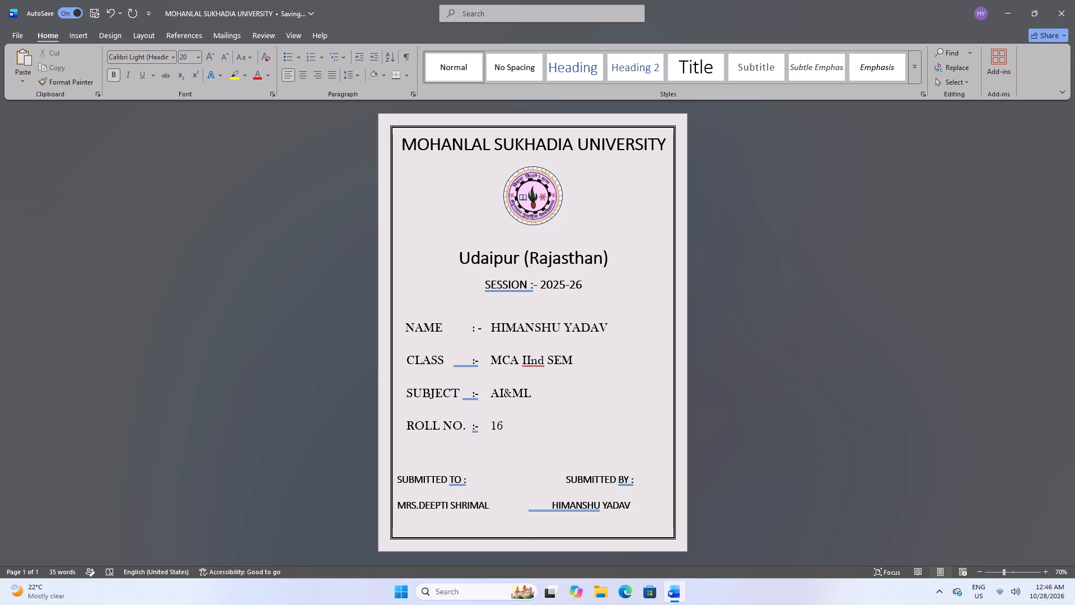
Add spacing before SUBMITTED BY and before the student's name under it to line them up near the page's right border.
left_click(563, 480)
key("Tab")
key("Tab")
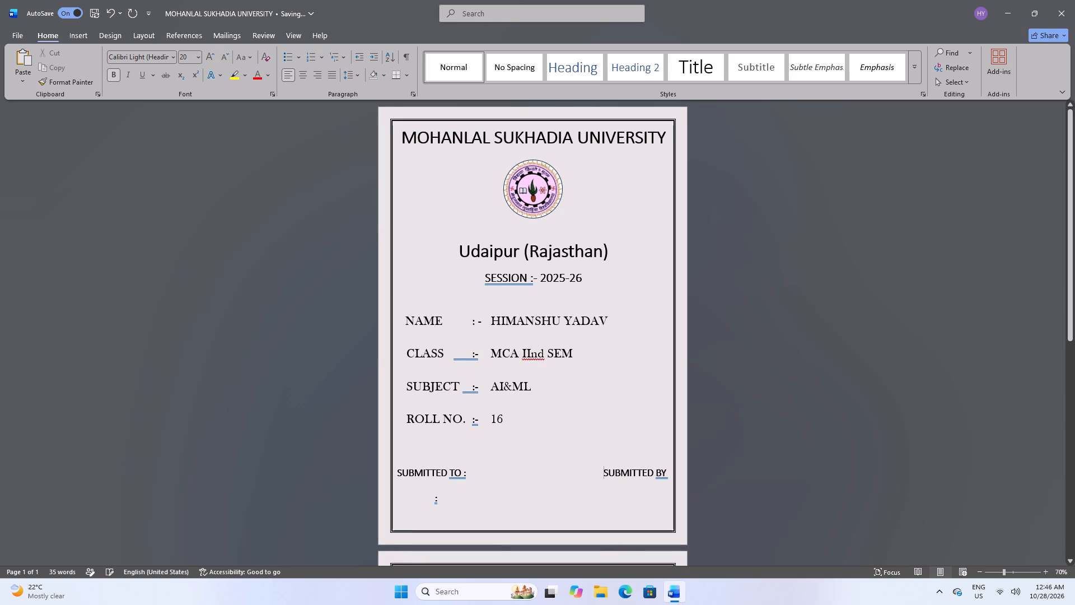
key("BackSpace")
left_click(548, 507)
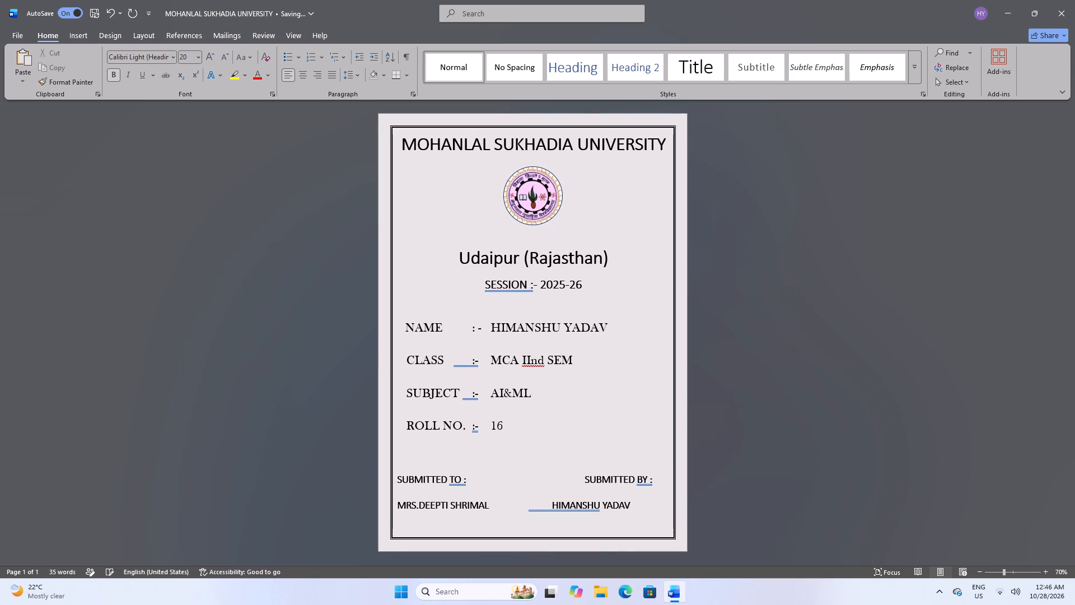
key("Tab")
key("Tab")
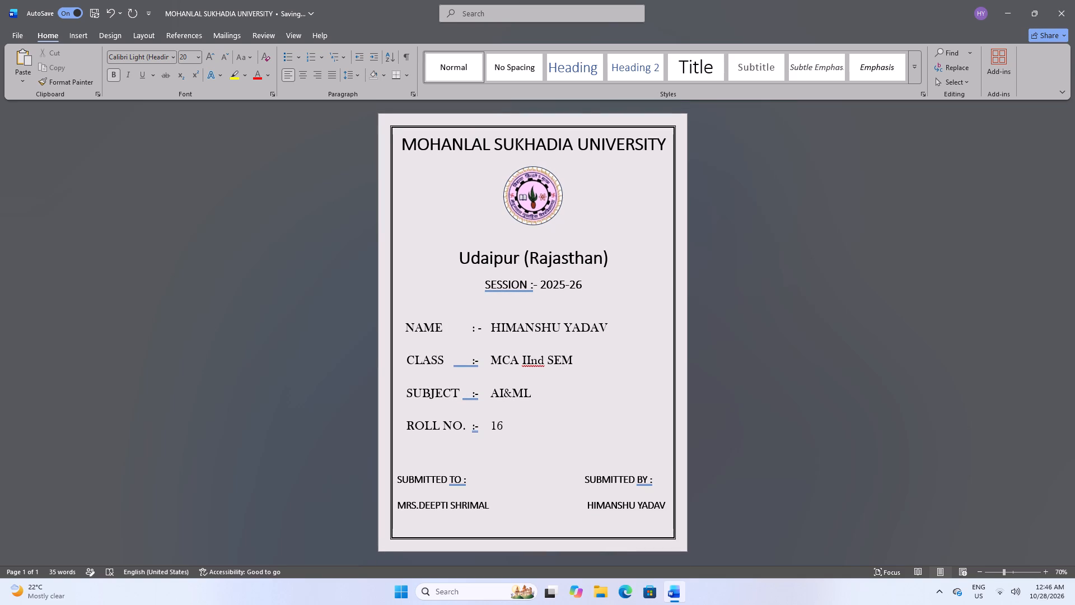
left_click(585, 482)
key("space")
left_click(765, 510)
Change the font of the SUBMITTED TO / SUBMITTED BY line and the names line to Baskerville Old Face.
left_click_drag(398, 478, 674, 540)
key("ctrl+d")
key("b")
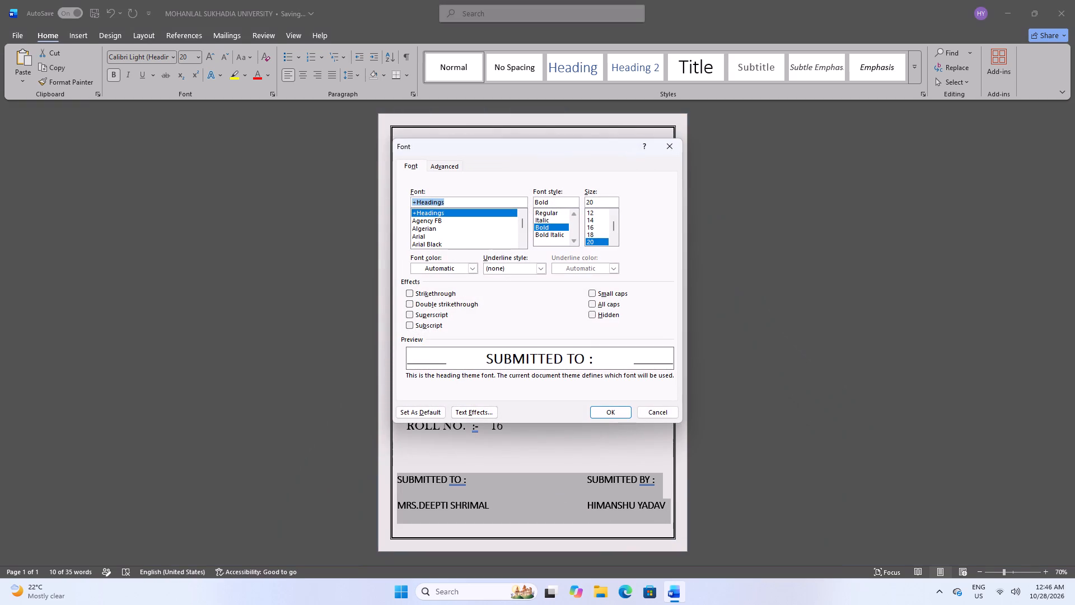
scroll(466, 222, "down", 3)
left_click(468, 234)
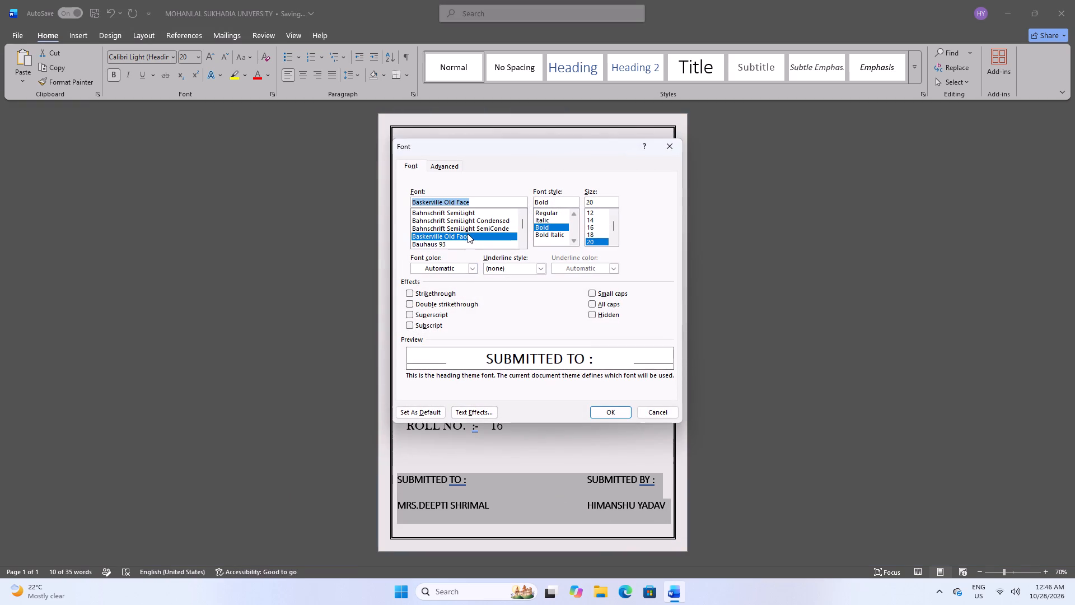
key("Return")
left_click(517, 487)
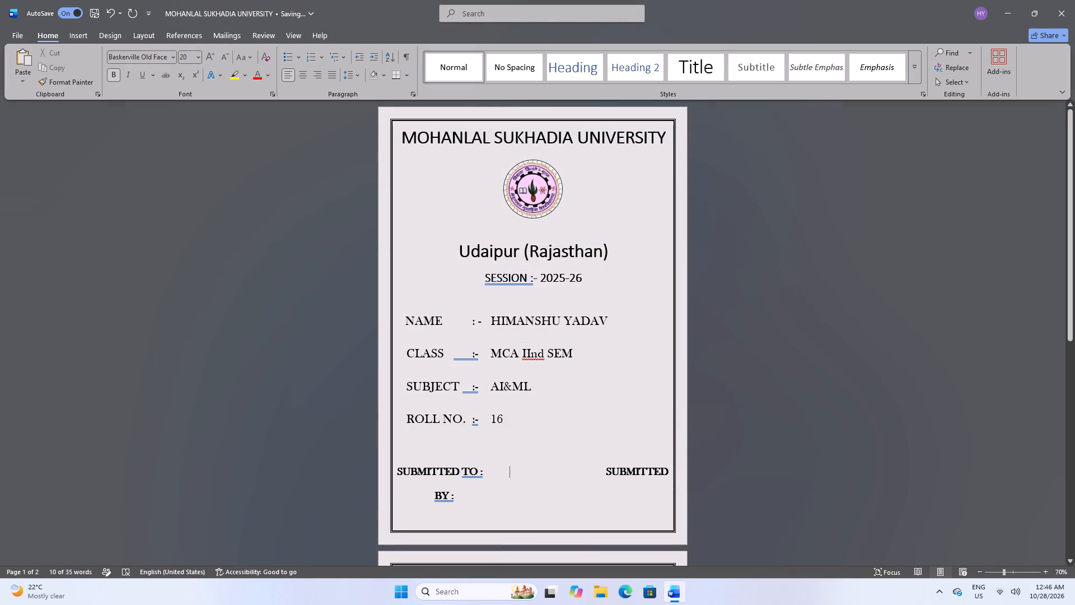
Delete excess spacing before SUBMITTED BY and the student's name so each fits on its line and both align at the same indent.
left_click(602, 475)
key("BackSpace")
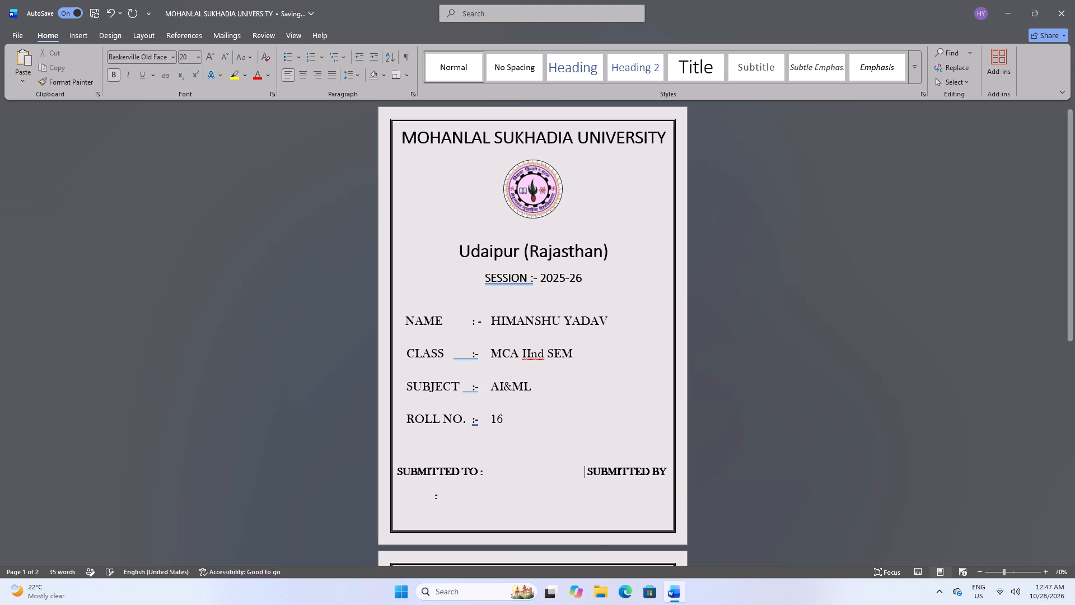
key("BackSpace")
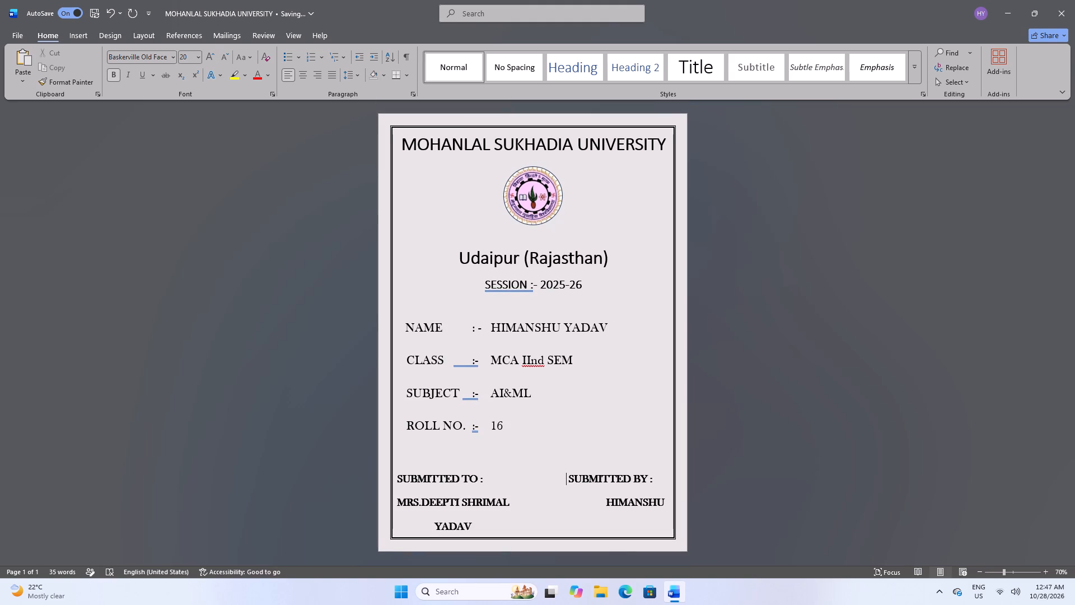
left_click(605, 501)
key("BackSpace")
key("BackSpace")
key("BackSpace")
Insert a blank line above the SUBMITTED TO / SUBMITTED BY line.
left_click(403, 465)
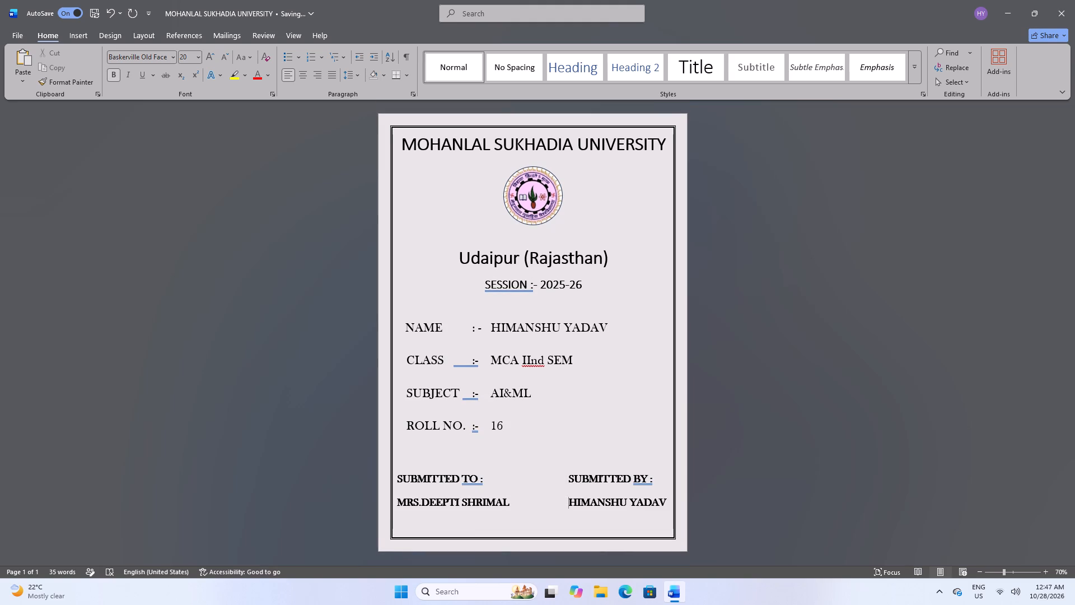
key("Return")
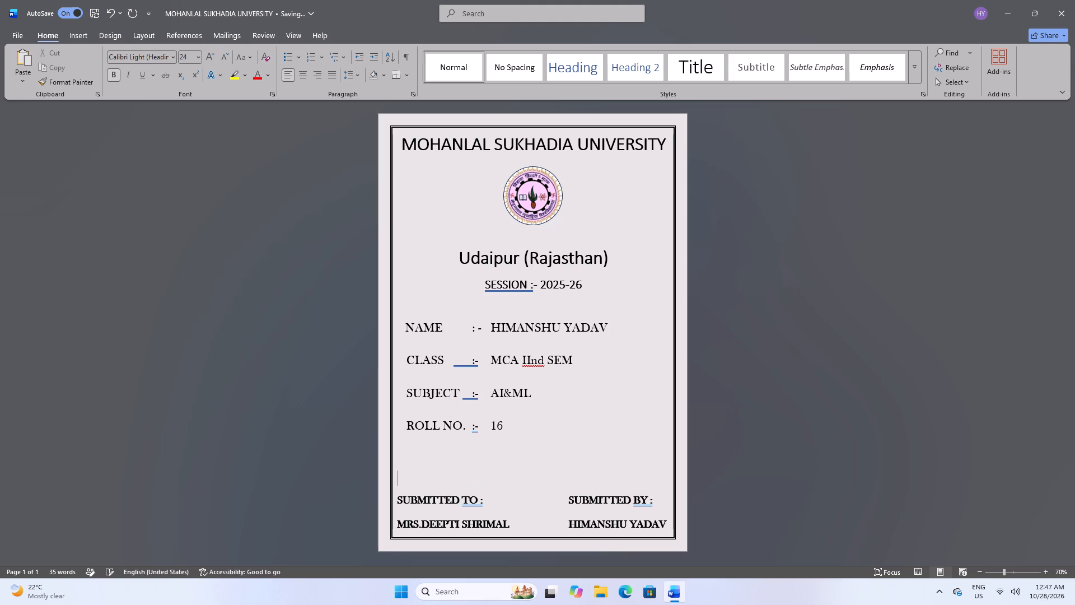
Remove bold from the SUBMITTED TO / SUBMITTED BY line and the names line.
left_click_drag(396, 498, 696, 561)
key("ctrl+b")
left_click(754, 486, "ctrl")
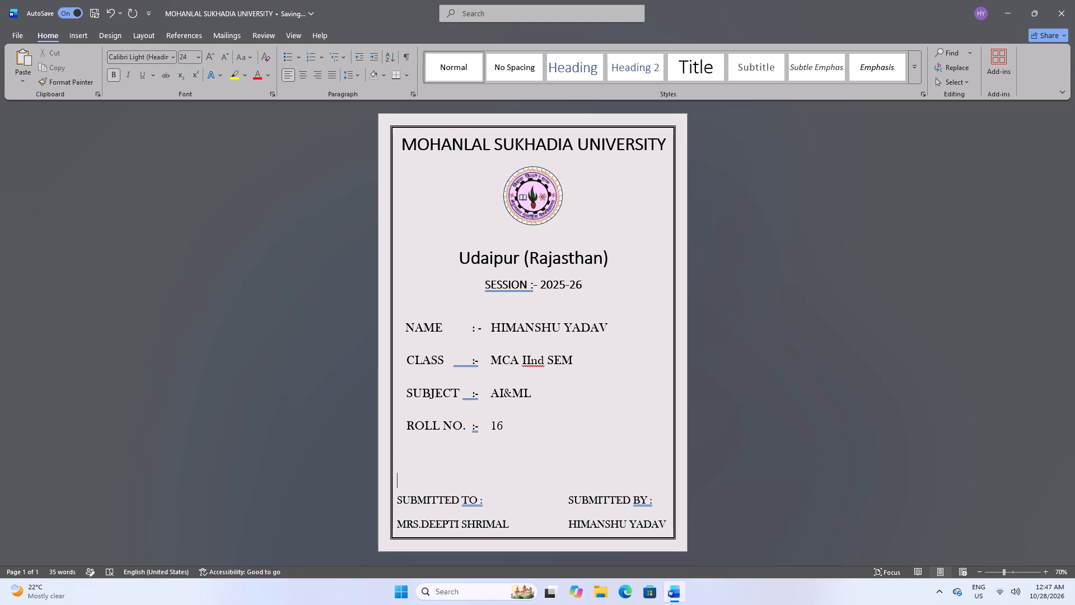
Make only the SUBMITTED TO : heading bold.
left_click(398, 495)
key("shift+Right")
Make the SUBMITTED TO : label bold.
key("shift+Right")
key("shift+Right")
key("shift+Right")
key("shift+Right")
key("shift+Right")
key("shift+Right")
key("shift+Right")
key("shift+Right")
key("shift+Right")
key("shift+Right")
key("shift+Right")
key("shift+Right")
key("shift+Right")
key("ctrl+b")
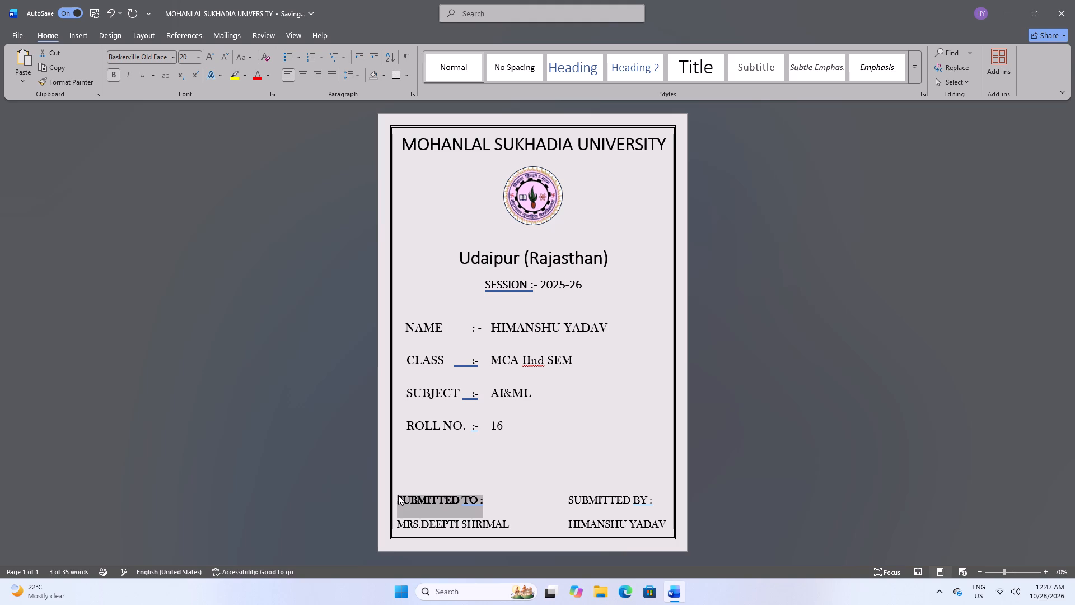
Make the SUBMITTED BY : label bold, leaving the names beneath it as they are.
key("Right")
key("Right")
key("Right")
key("Right")
key("Right")
key("Right")
key("Right")
key("Right")
key("Right")
key("Right")
key("Right")
key("Right")
key("Left")
key("Left")
key("Left")
key("Left")
key("Left")
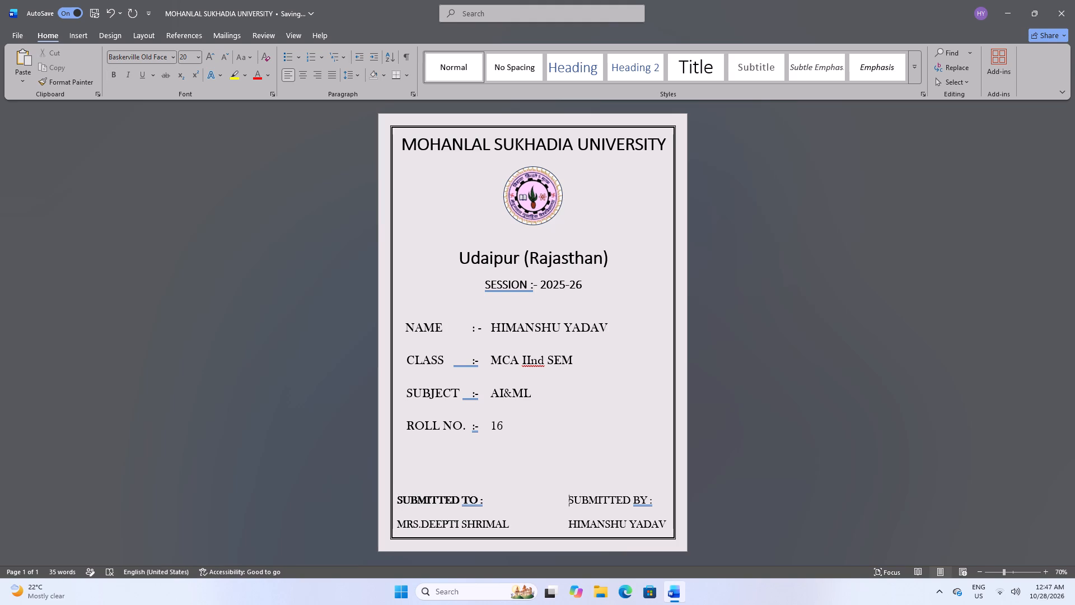
key("shift+End")
key("ctrl+b")
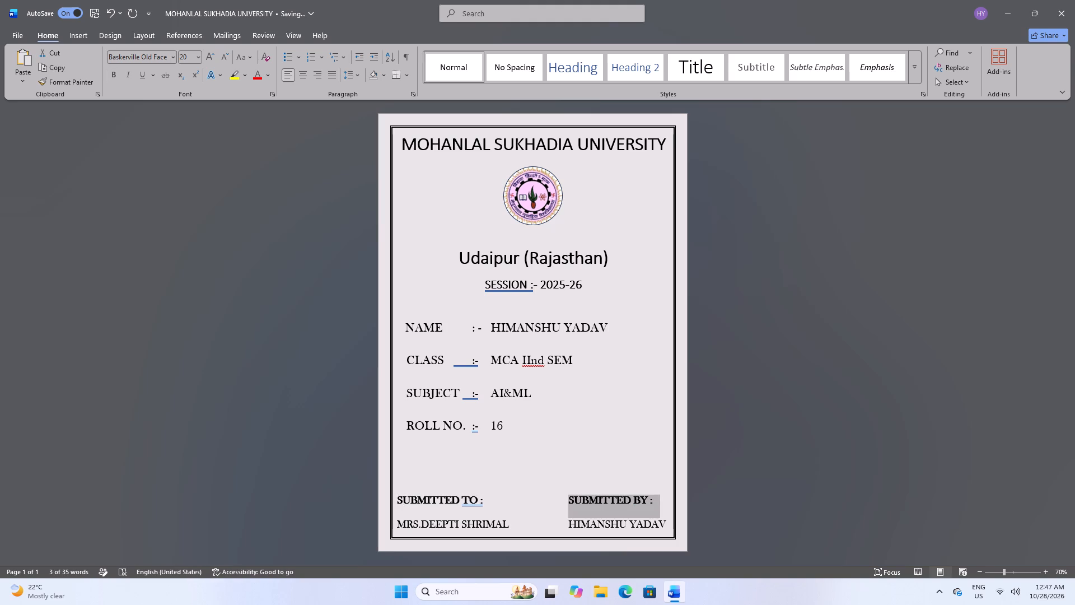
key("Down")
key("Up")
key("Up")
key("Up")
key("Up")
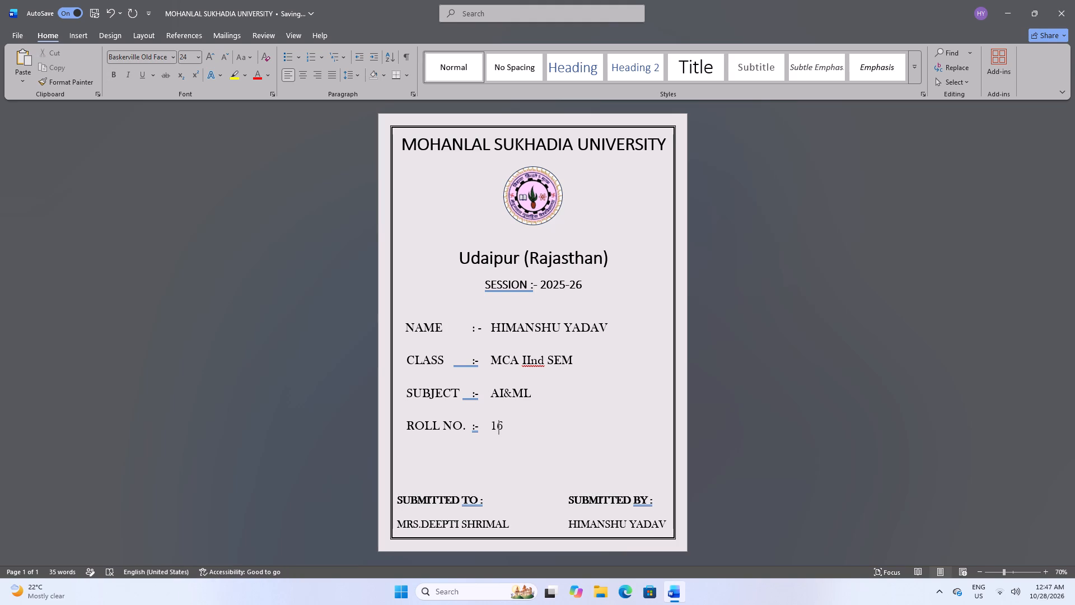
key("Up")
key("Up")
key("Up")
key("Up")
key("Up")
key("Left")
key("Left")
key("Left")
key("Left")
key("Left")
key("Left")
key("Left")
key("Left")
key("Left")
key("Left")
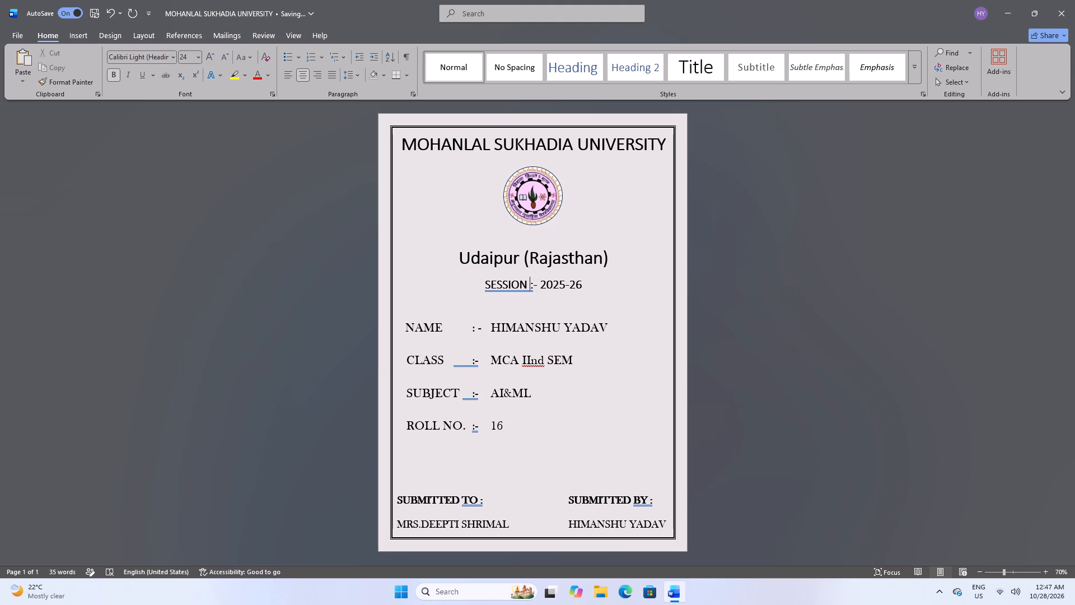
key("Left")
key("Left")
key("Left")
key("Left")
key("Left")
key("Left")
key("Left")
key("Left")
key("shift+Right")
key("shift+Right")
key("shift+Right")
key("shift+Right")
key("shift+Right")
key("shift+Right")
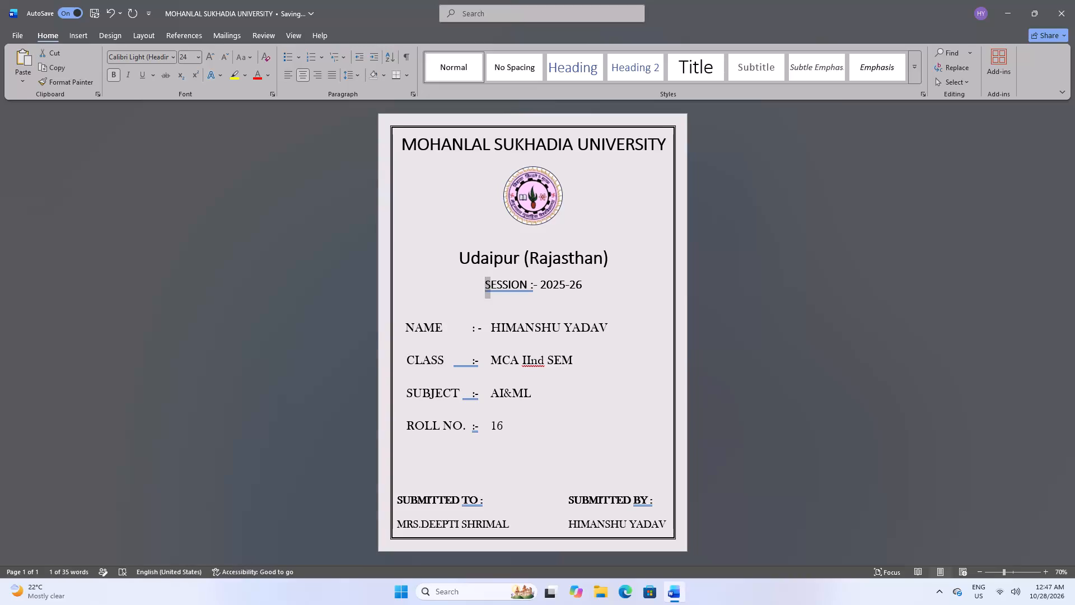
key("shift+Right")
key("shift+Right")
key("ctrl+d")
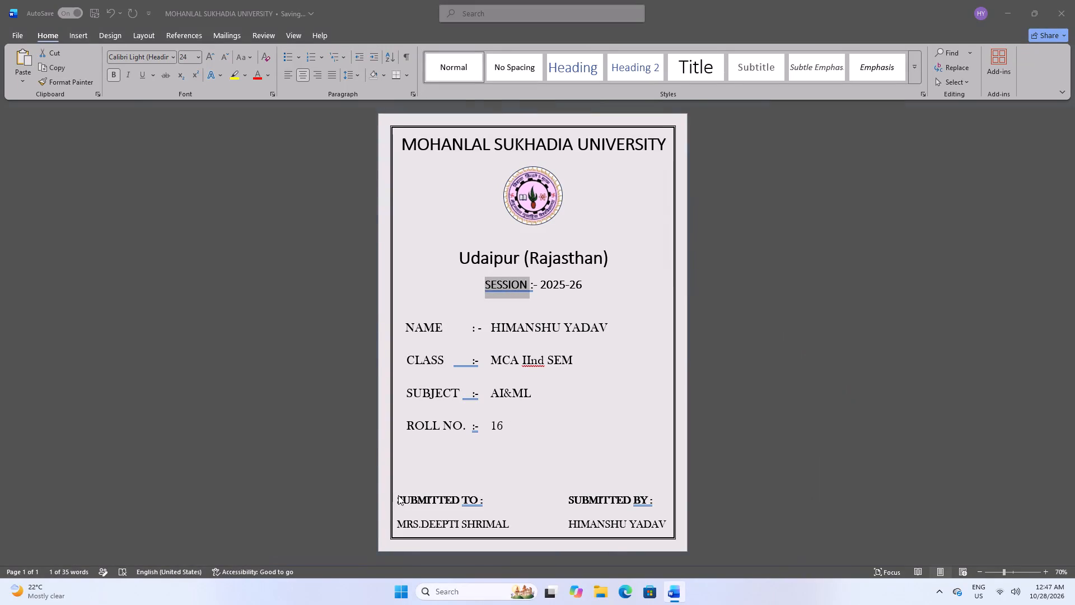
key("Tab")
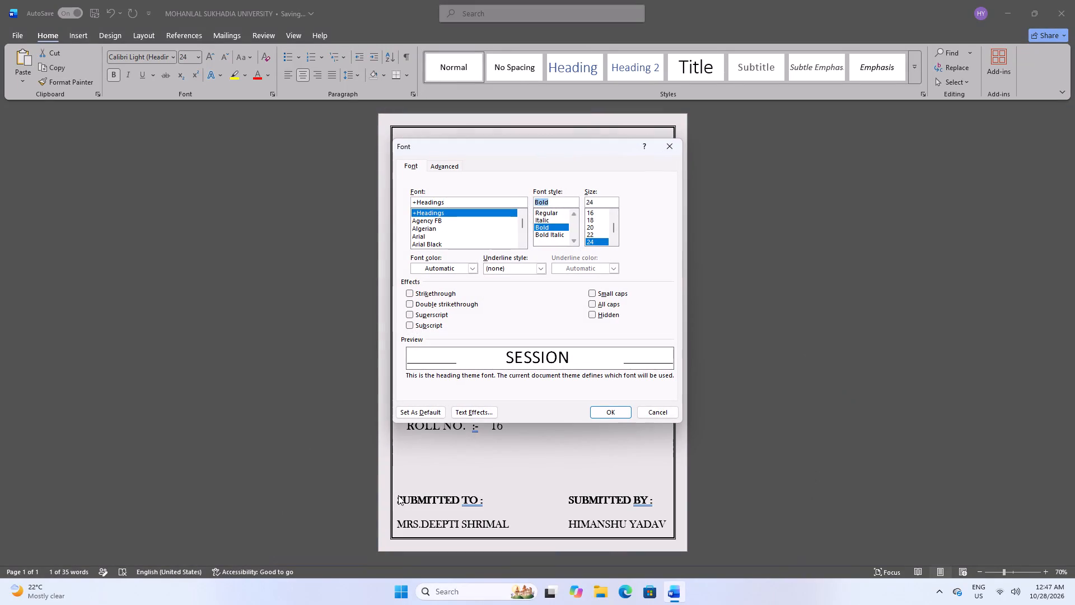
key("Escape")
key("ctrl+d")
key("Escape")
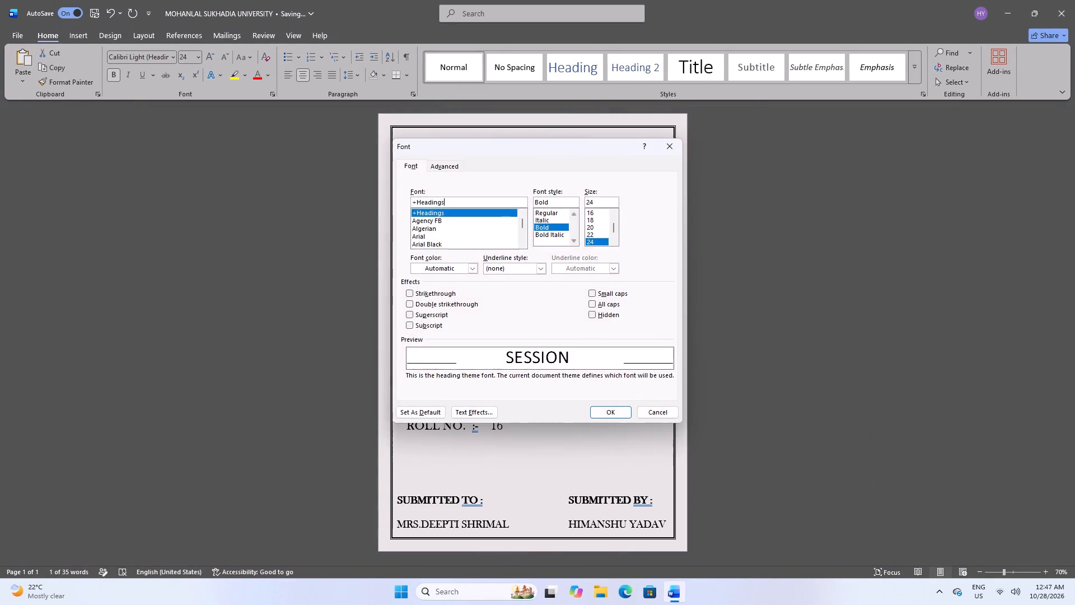
Change the font of the word SESSION in the session line to Baskerville Old Face.
key("Left")
key("ctrl+Right")
key("Left")
key("Left")
key("Left")
key("Left")
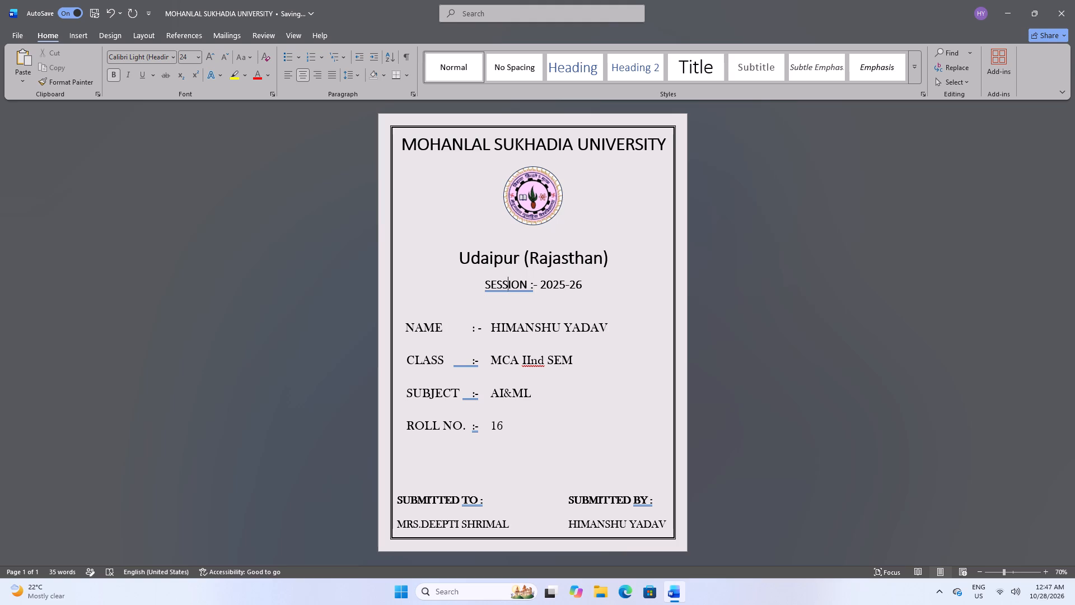
key("Left")
key("Left")
key("Left")
key("Left")
key("shift+End")
key("Left")
key("Right")
key("Left")
key("shift+Right")
key("shift+Right")
key("shift+Right")
key("shift+Right")
key("shift+Right")
key("shift+Right")
key("shift+Right")
key("ctrl+d")
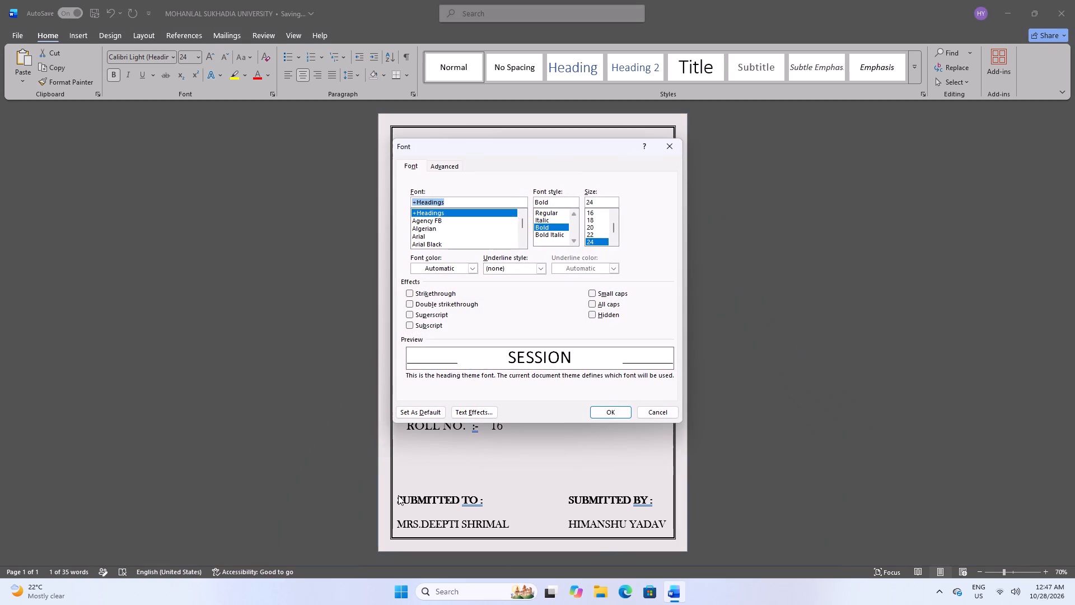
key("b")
key("Down")
key("Down")
key("Down")
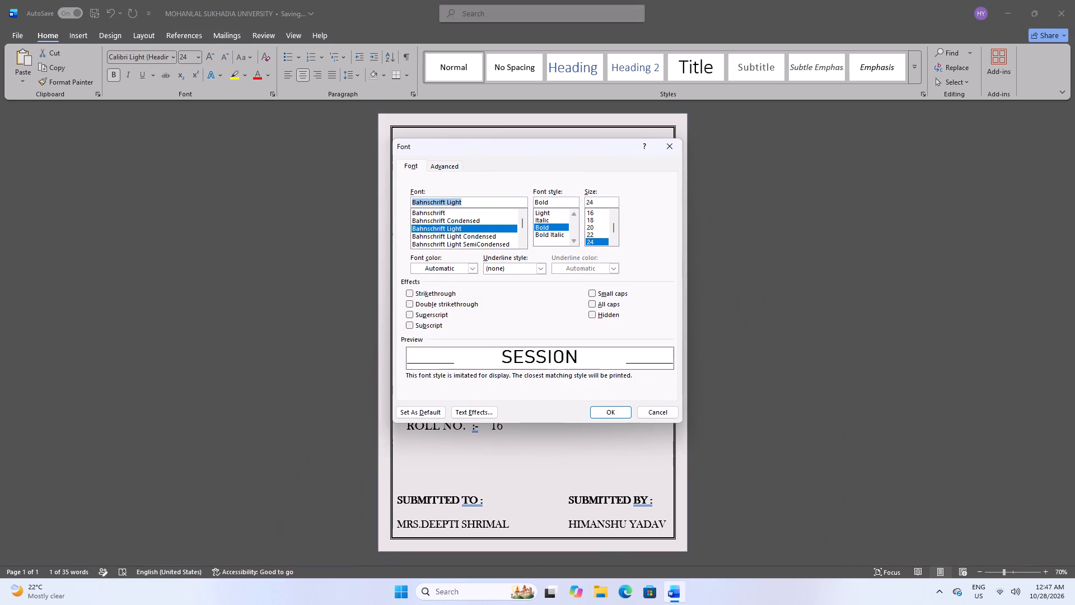
key("Down")
key("Down")
key("Down")
key("Down")
key("Down")
key("Down")
key("Down")
key("Down")
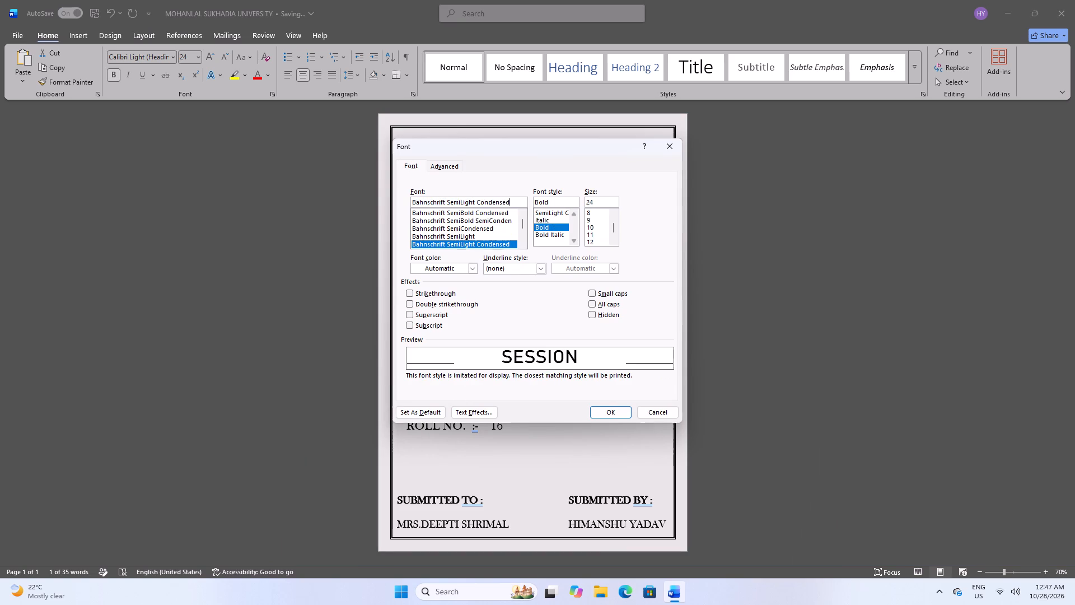
key("Down")
key("Down")
key("Down")
key("Up")
key("Return")
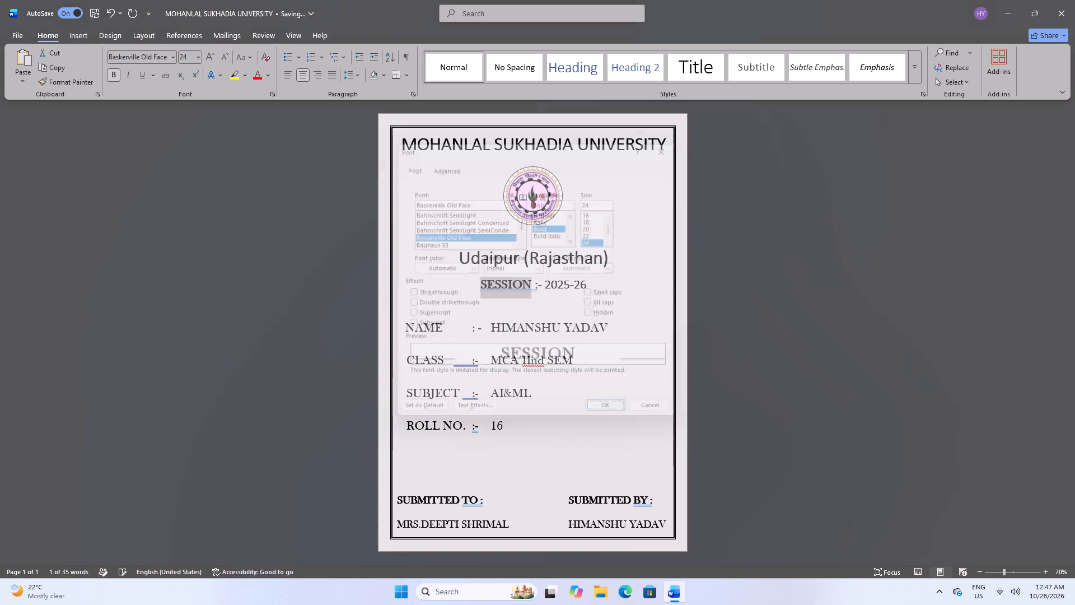
Remove the blank line between the university logo and the Udaipur (Rajasthan) line.
left_click(901, 284)
left_click(466, 240)
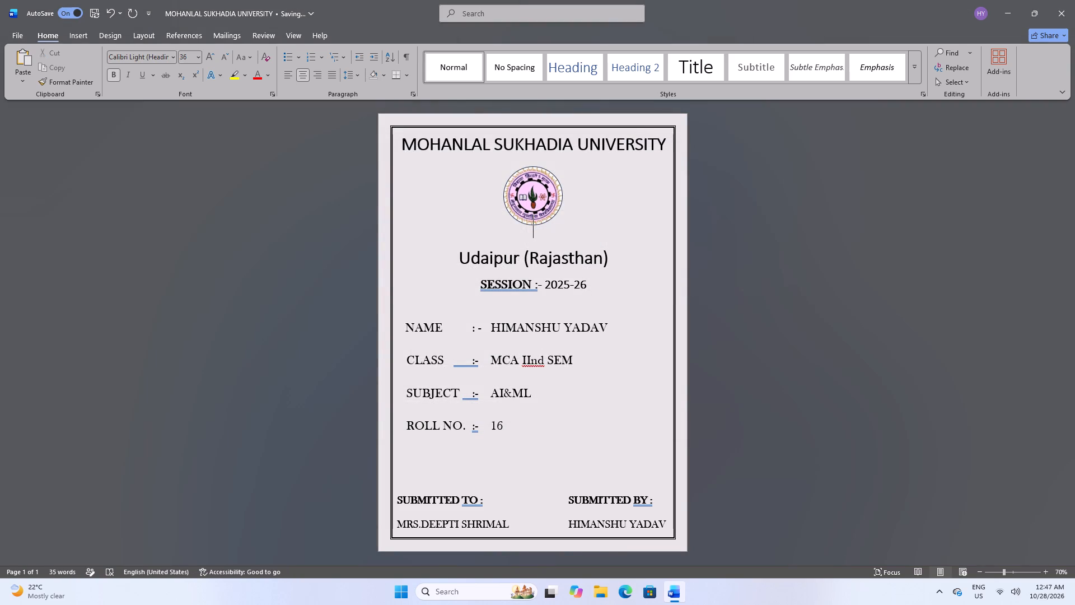
key("BackSpace")
key("BackSpace")
key("BackSpace")
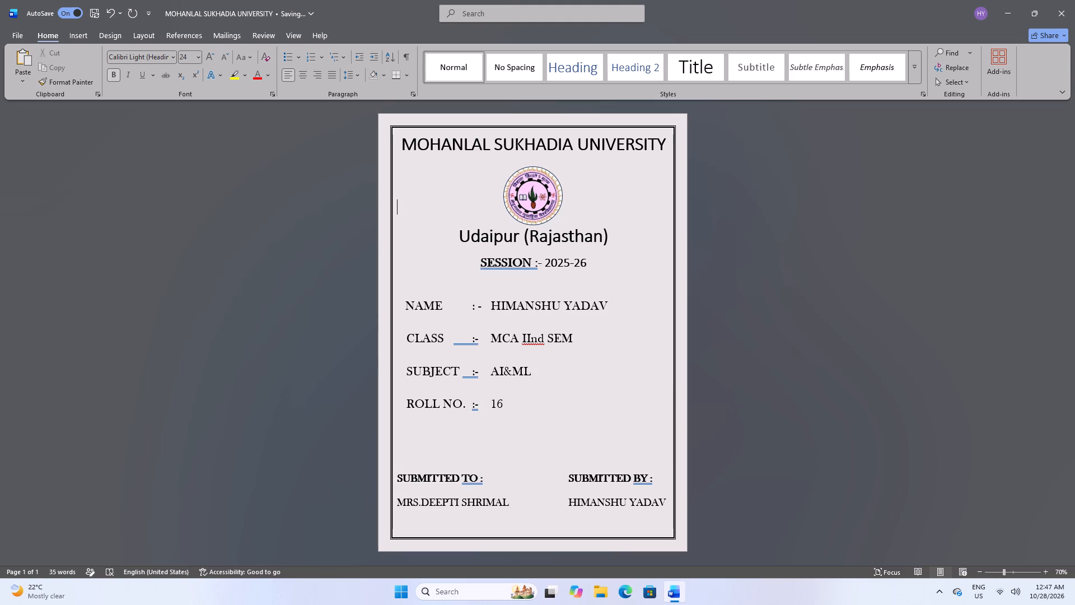
left_click(743, 246)
Insert a new blank line between the university logo and the Udaipur (Rajasthan) line.
scroll(516, 224, "up", 3)
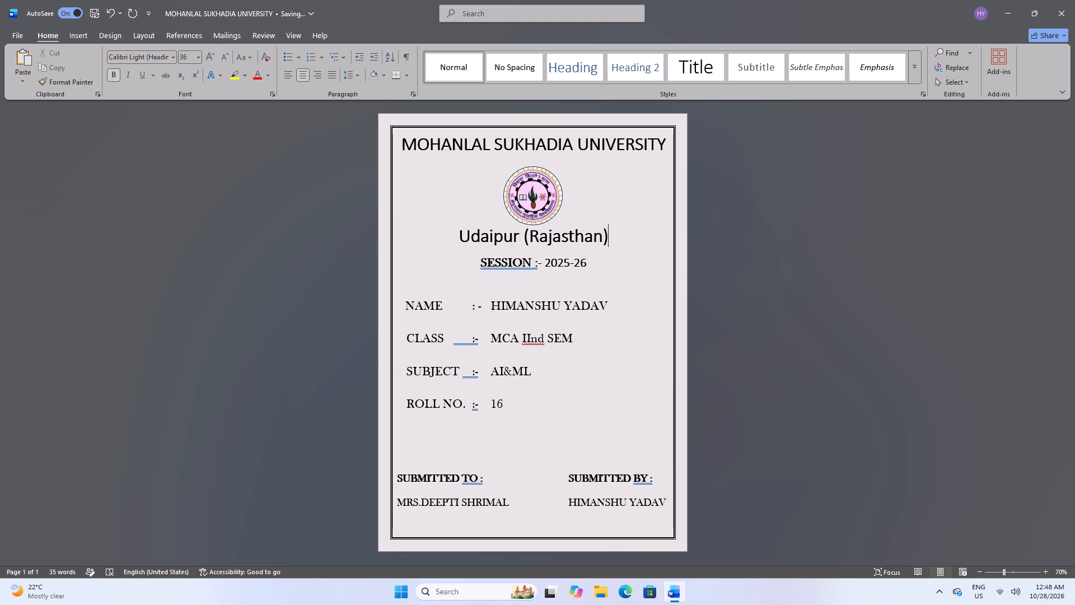
left_click(581, 221)
key("Return")
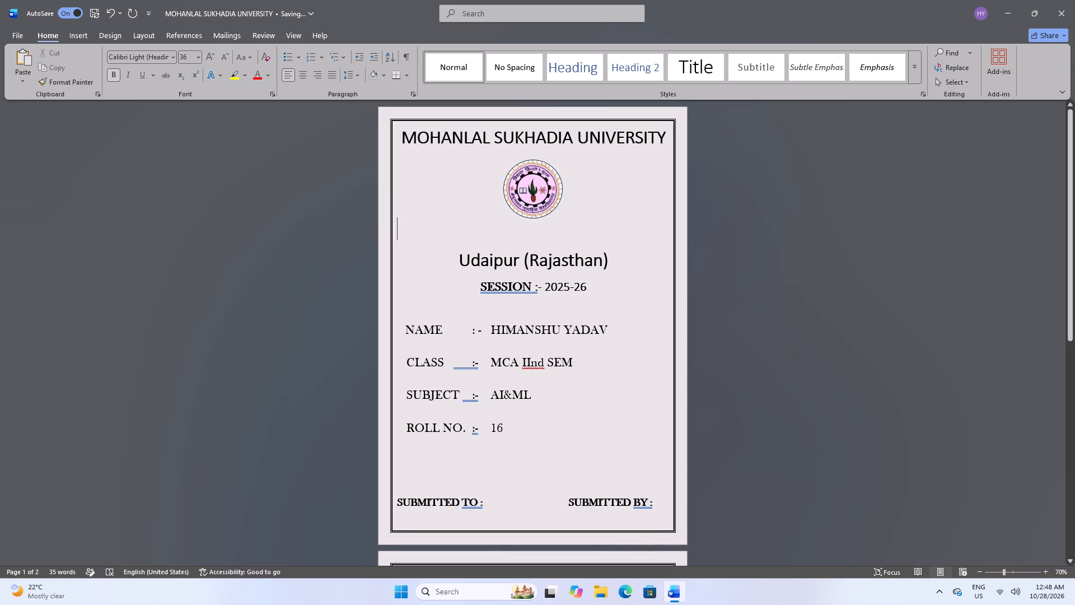
Move the university logo slightly down, keeping it centred between the university title and the Udaipur (Rajasthan) line.
left_click_drag(536, 201, 536, 210)
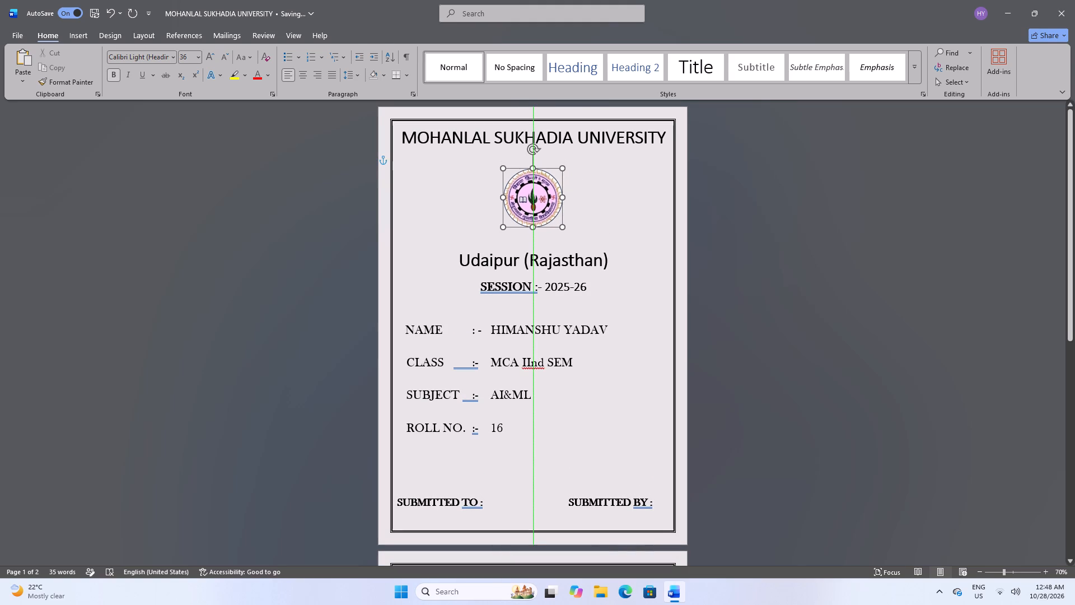
left_click_drag(536, 210, 536, 211)
left_click(839, 268)
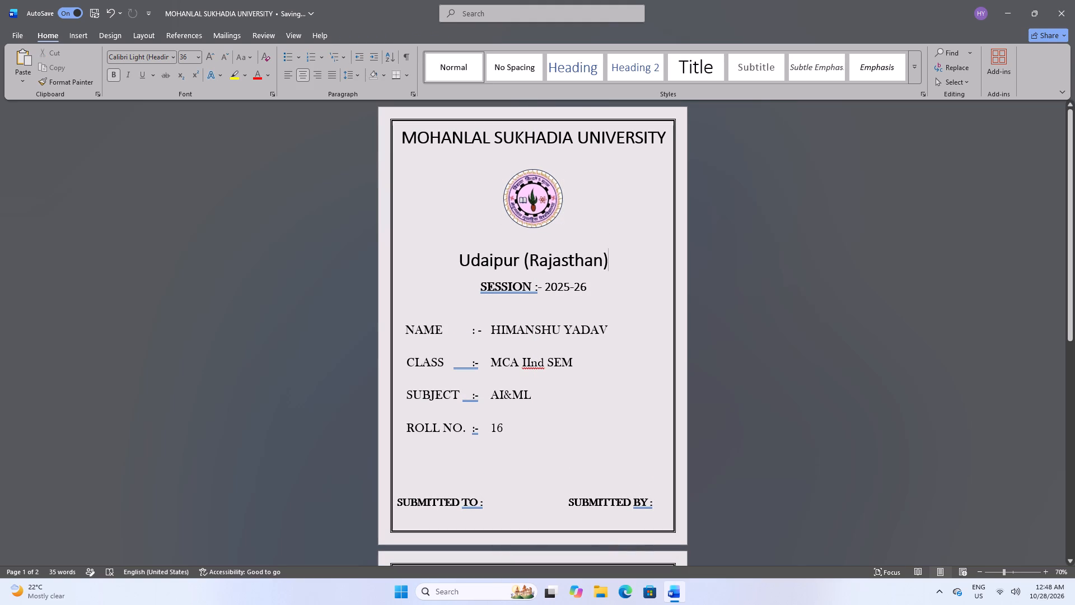
Delete one blank line between the ROLL NO. line and the submission block.
left_click(402, 484)
key("BackSpace")
left_click(752, 467)
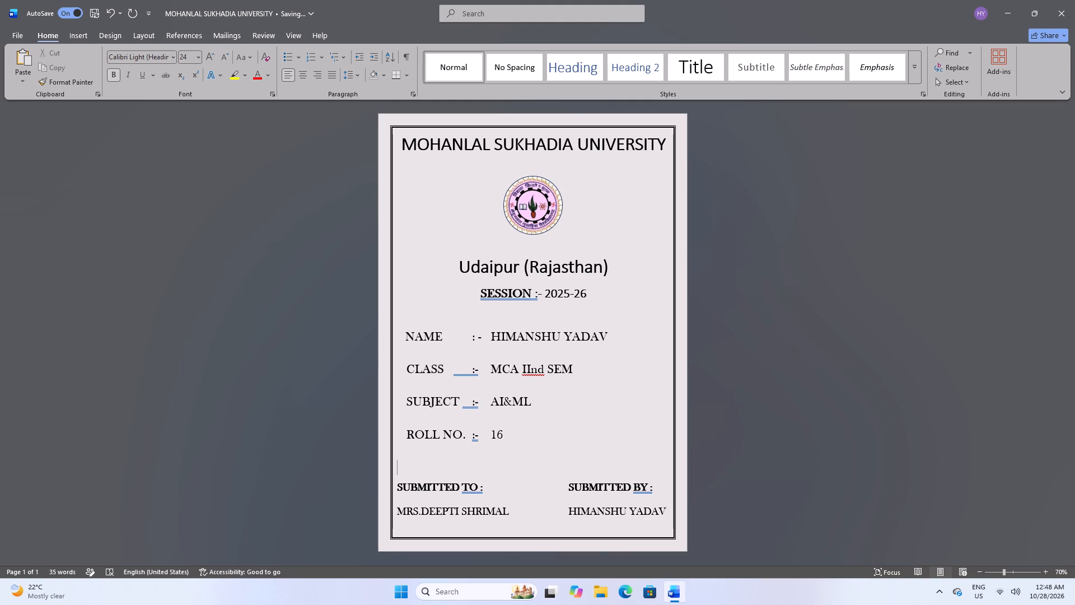
Save the cover page document.
key("ctrl+a")
key("ctrl+s")
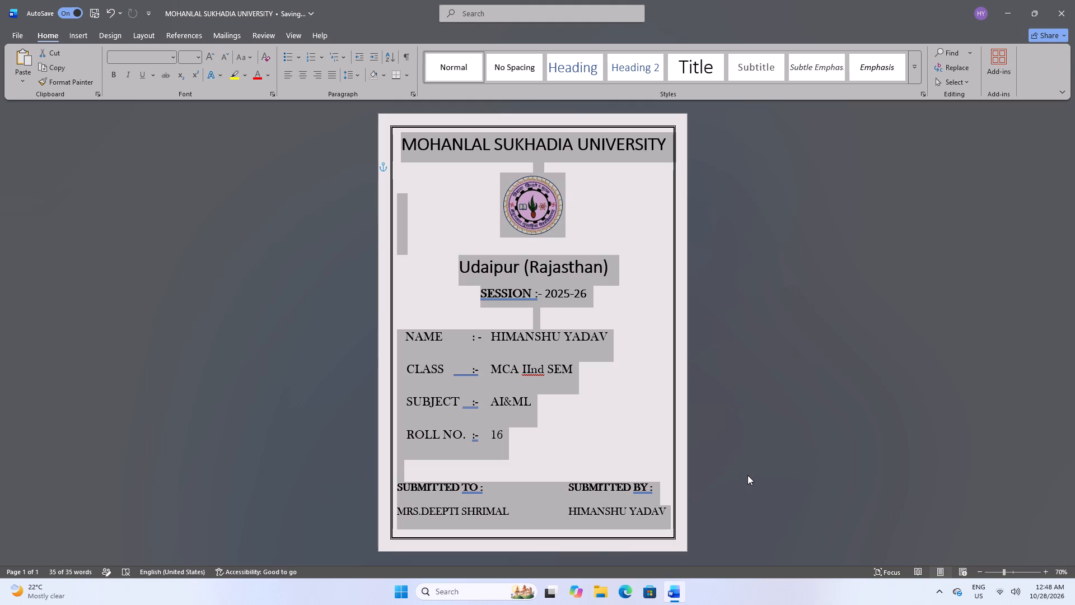
Check the cover page in the print preview and return to the document.
key("ctrl+p")
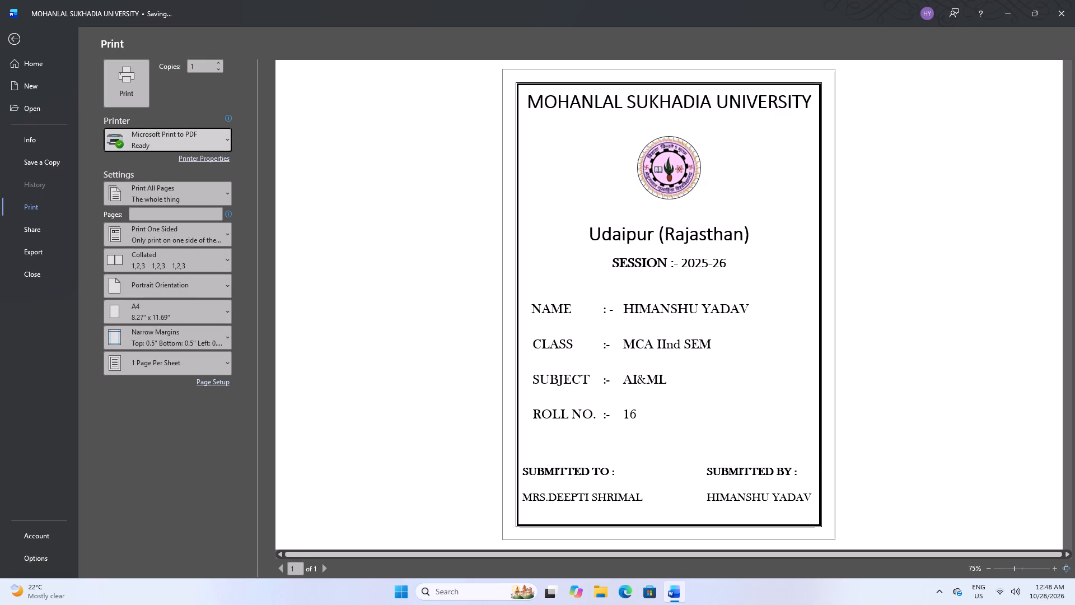
key("Escape")
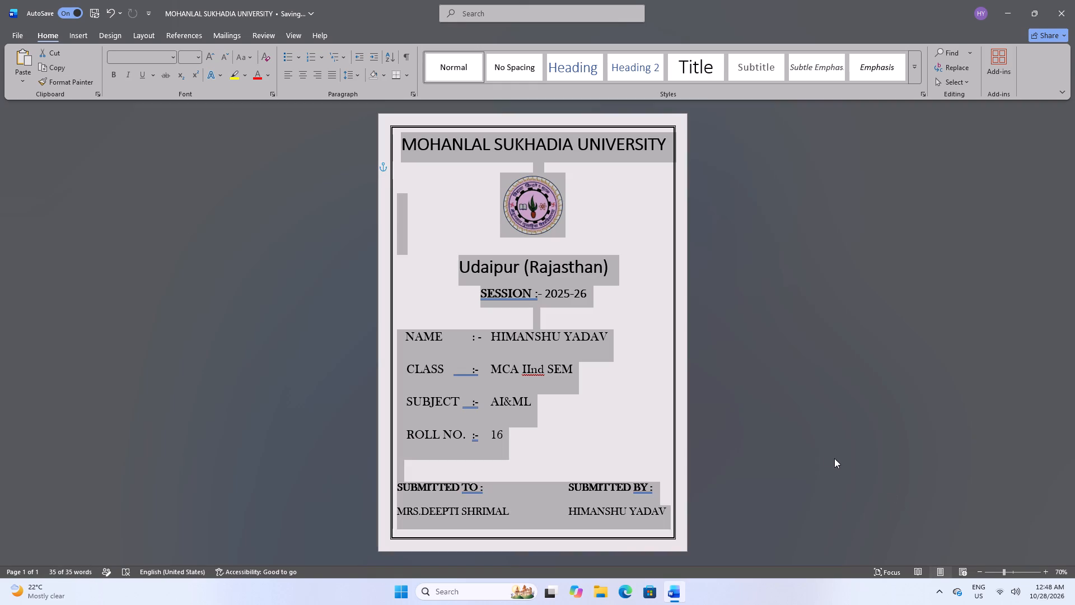
left_click(761, 362)
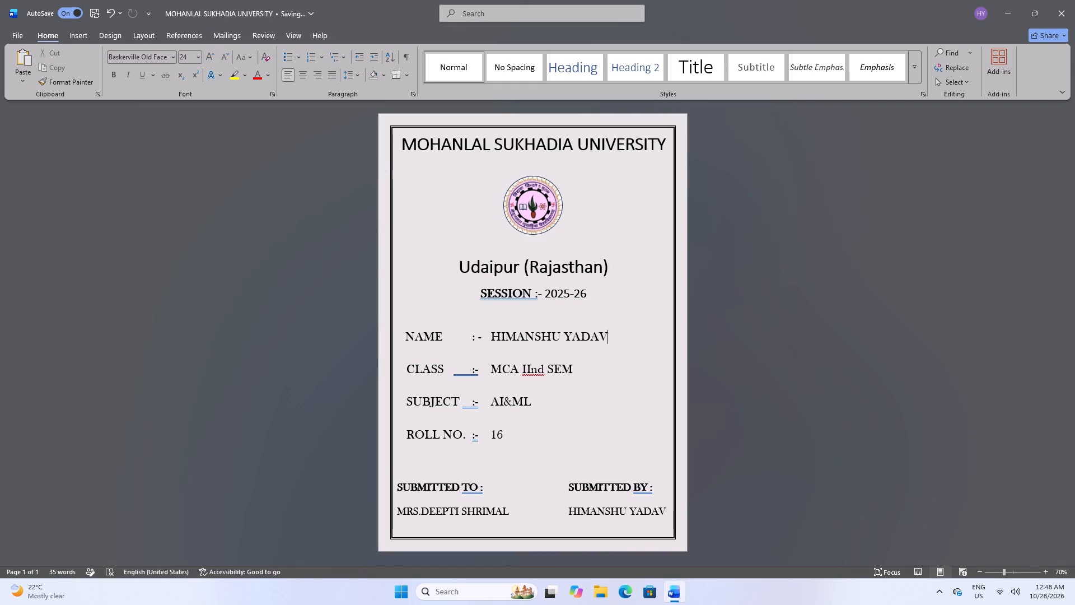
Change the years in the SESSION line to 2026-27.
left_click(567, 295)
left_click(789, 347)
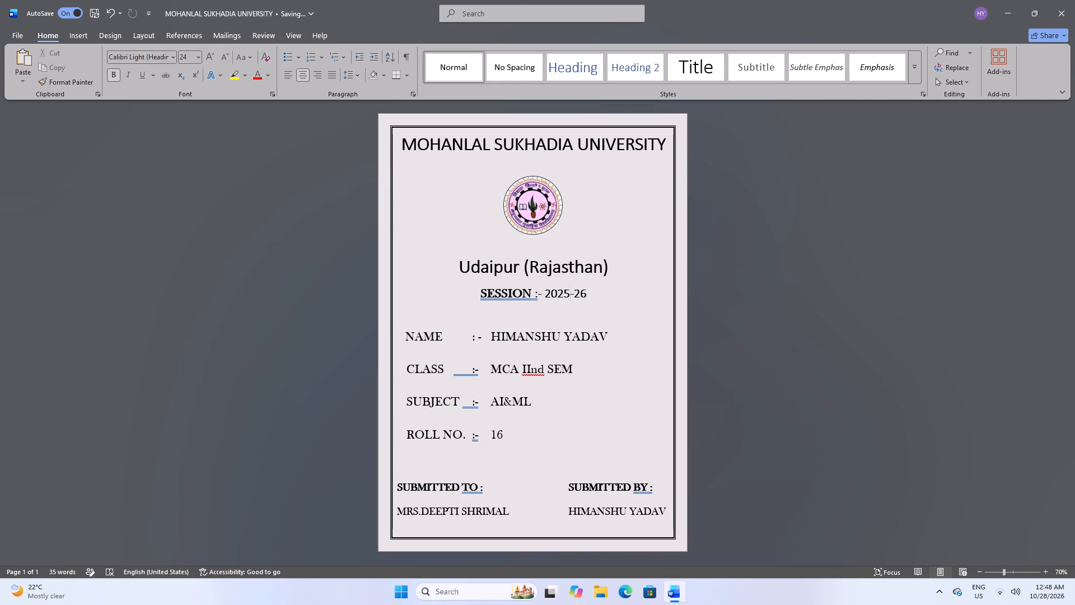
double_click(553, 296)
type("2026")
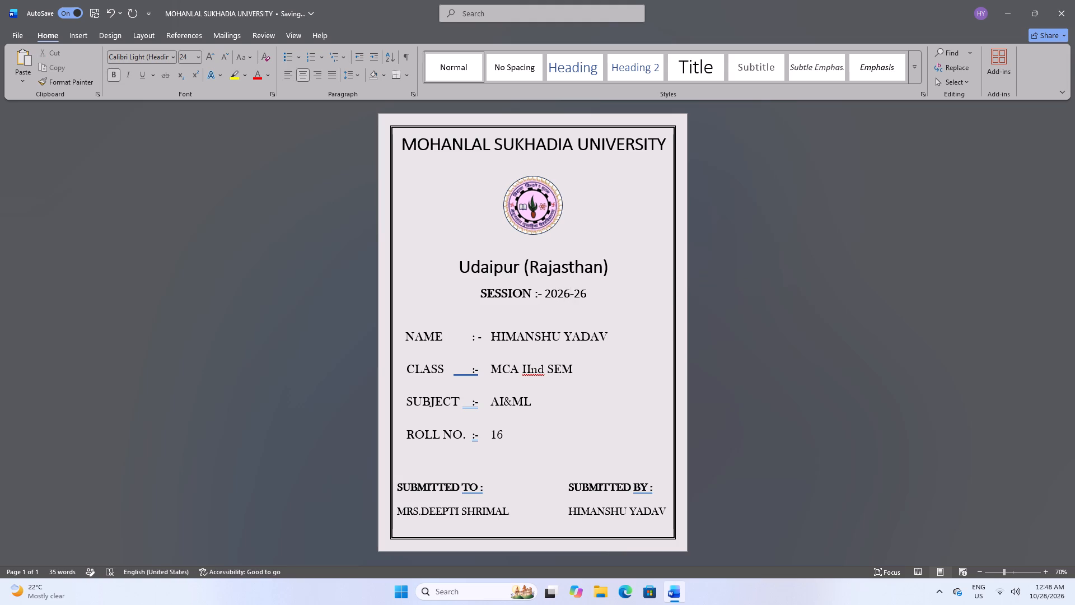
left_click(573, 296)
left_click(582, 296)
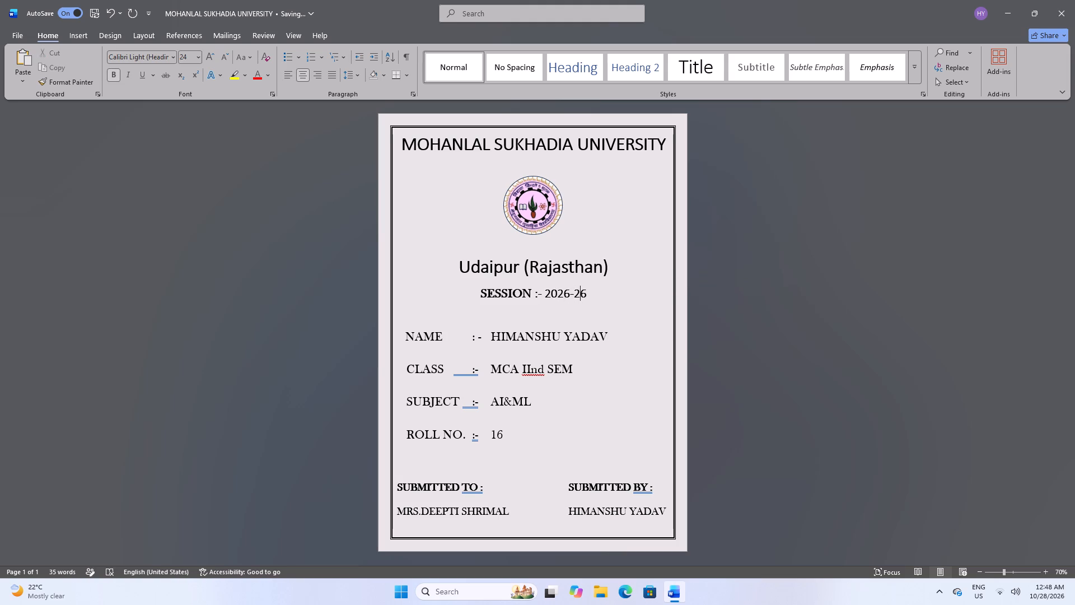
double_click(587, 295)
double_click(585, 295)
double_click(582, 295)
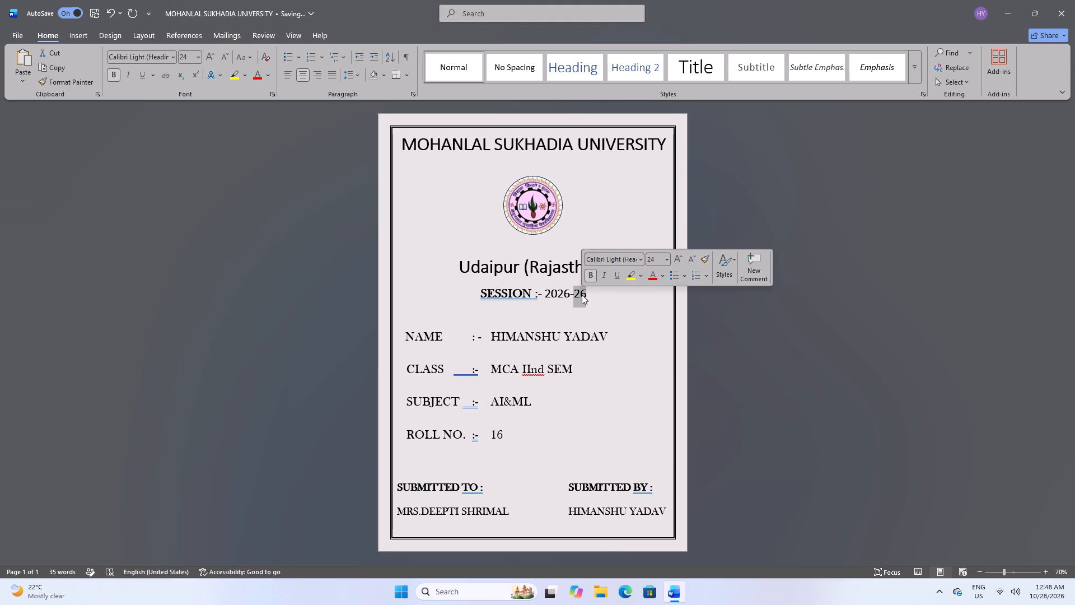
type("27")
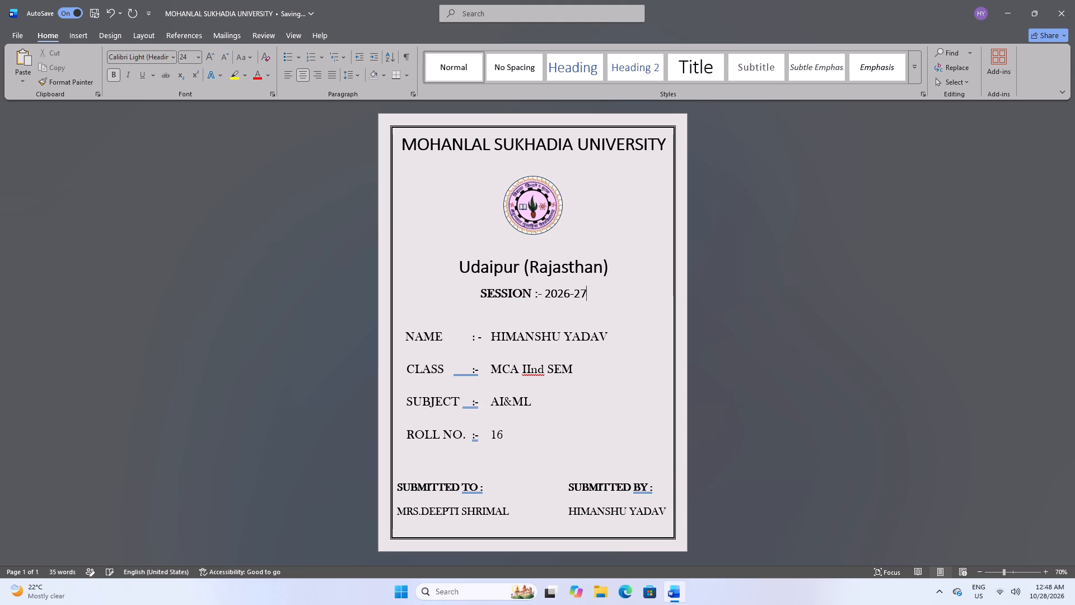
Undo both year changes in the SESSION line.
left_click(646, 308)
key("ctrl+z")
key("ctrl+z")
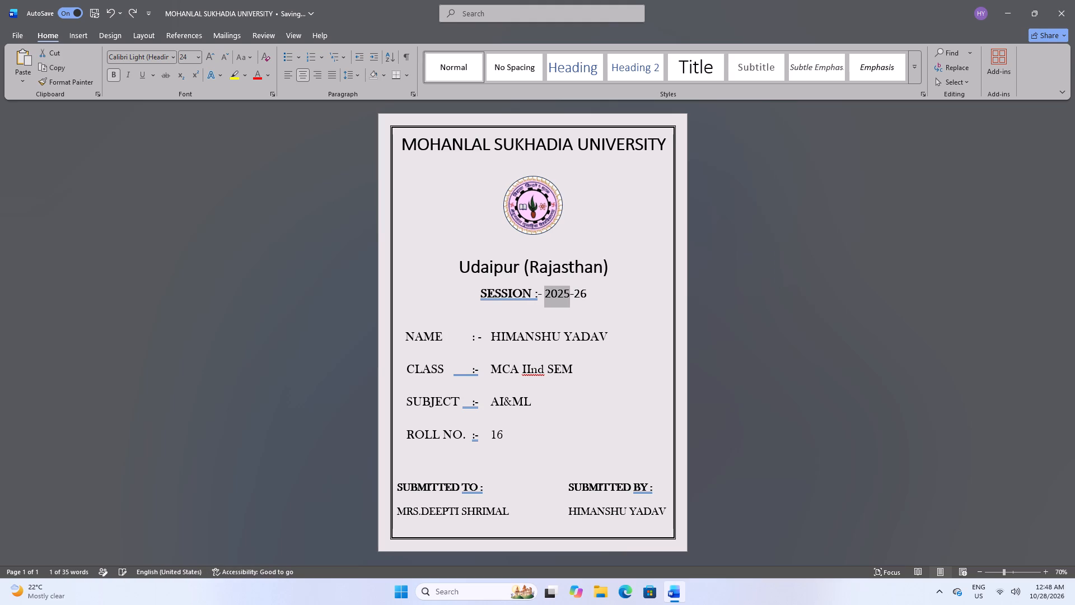
Set the years in the SESSION line to 2026-27, replacing each number separately.
left_click(764, 332)
left_click(558, 298)
triple_click(560, 294)
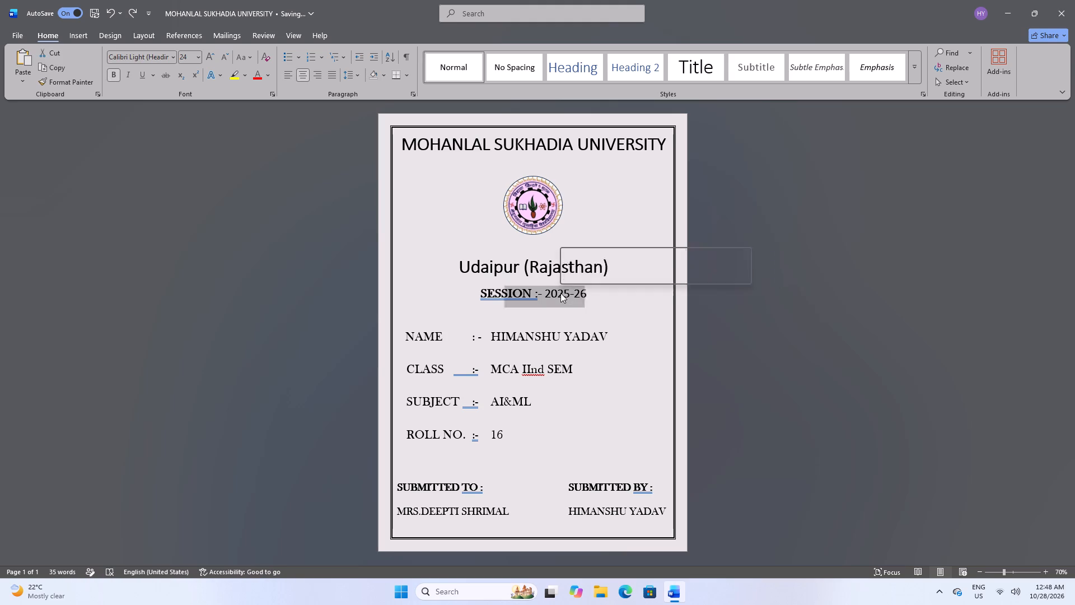
double_click(560, 293)
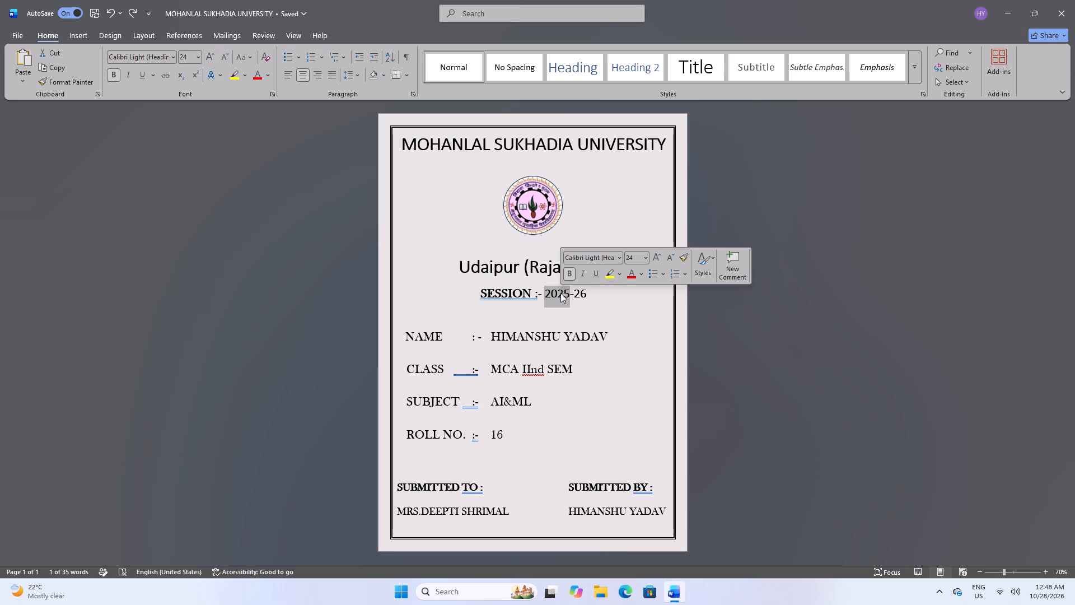
triple_click(560, 293)
triple_click(560, 293)
triple_click(560, 293)
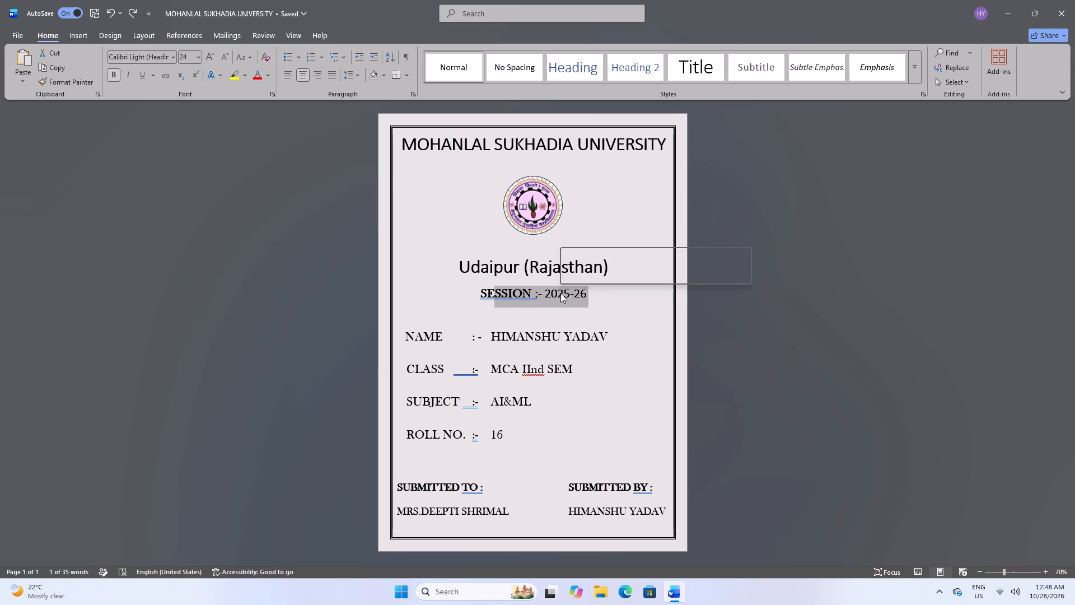
double_click(560, 293)
left_click(560, 293)
triple_click(560, 293)
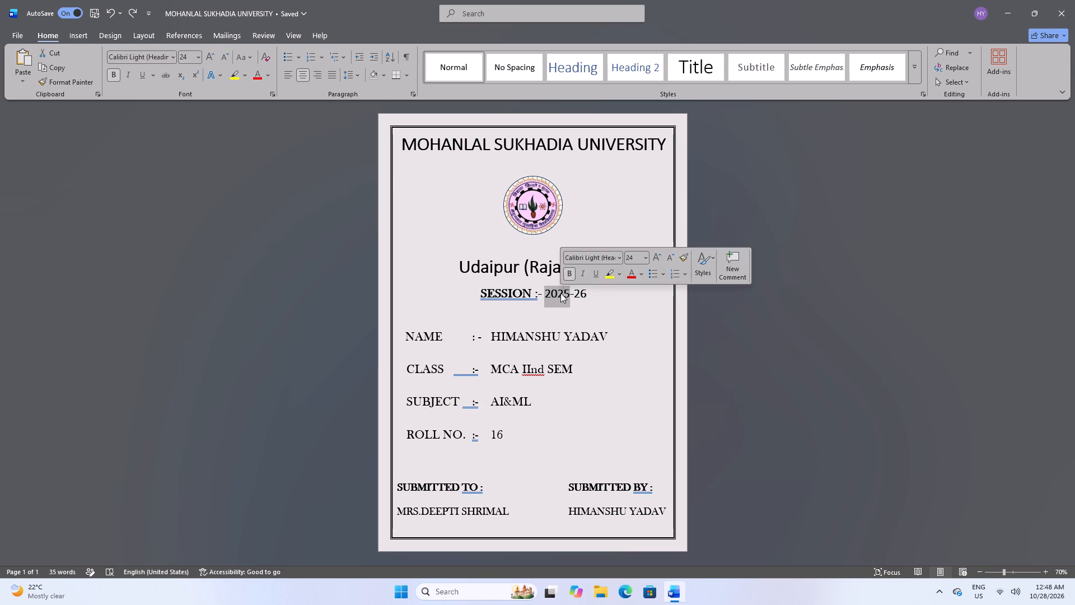
left_click(560, 293)
left_click(560, 293)
left_click(560, 293)
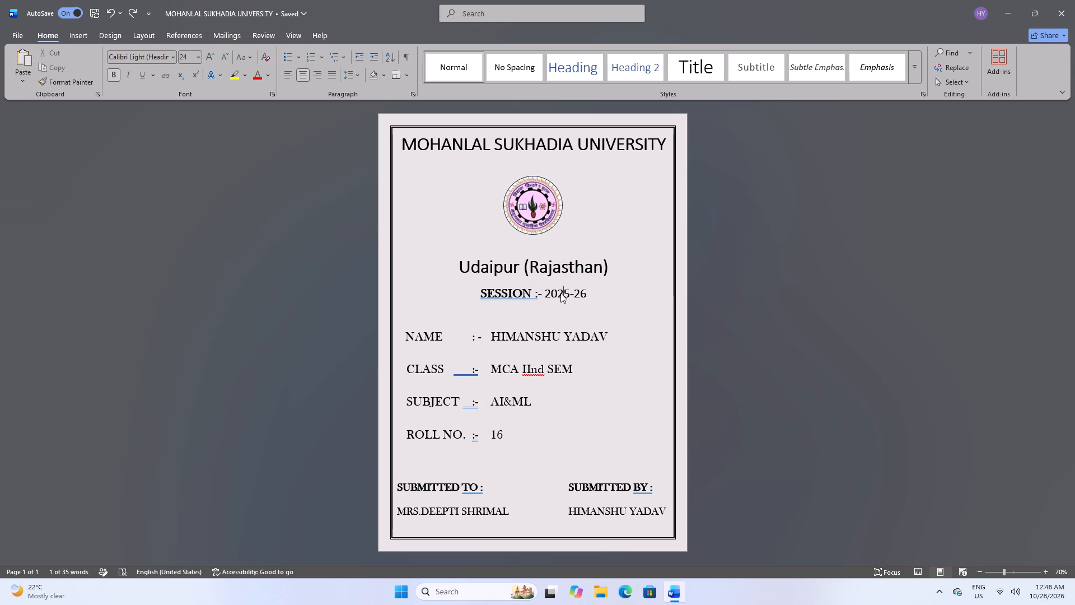
left_click(560, 293)
left_click(560, 293)
triple_click(560, 293)
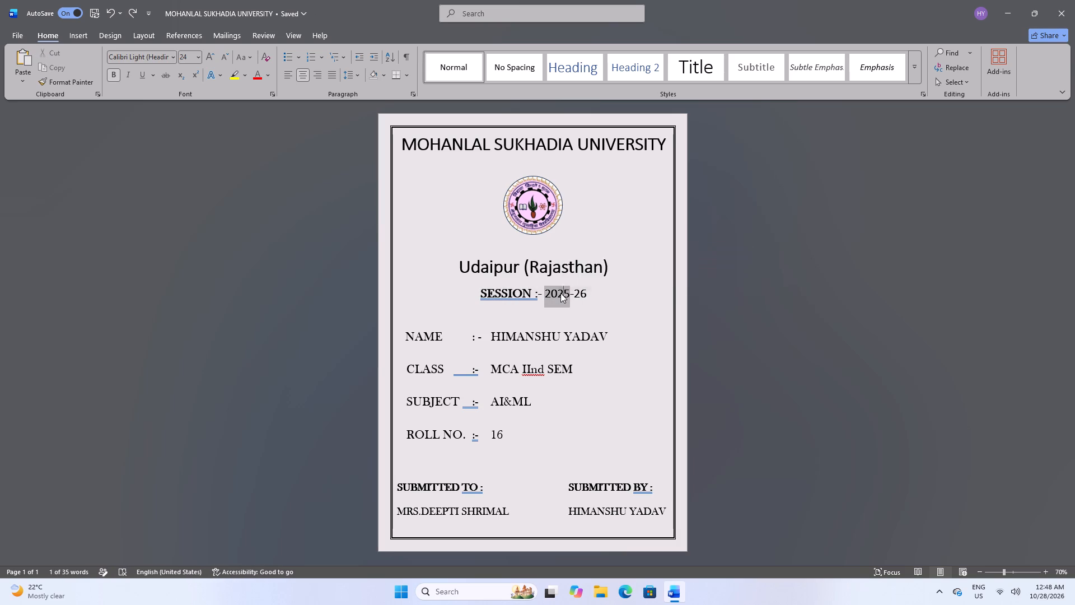
triple_click(560, 293)
left_click(560, 293)
double_click(560, 293)
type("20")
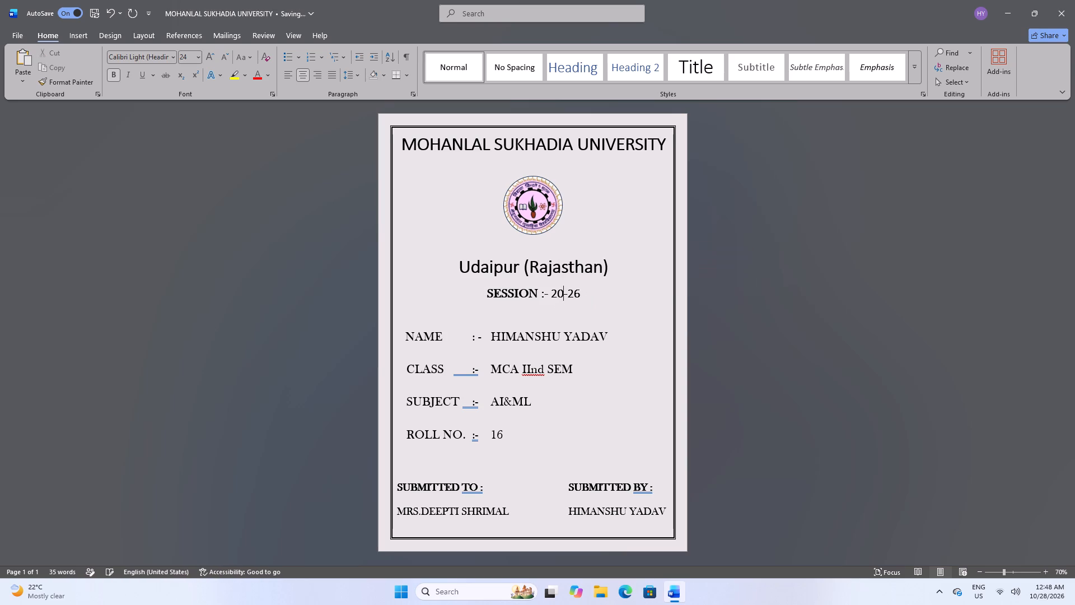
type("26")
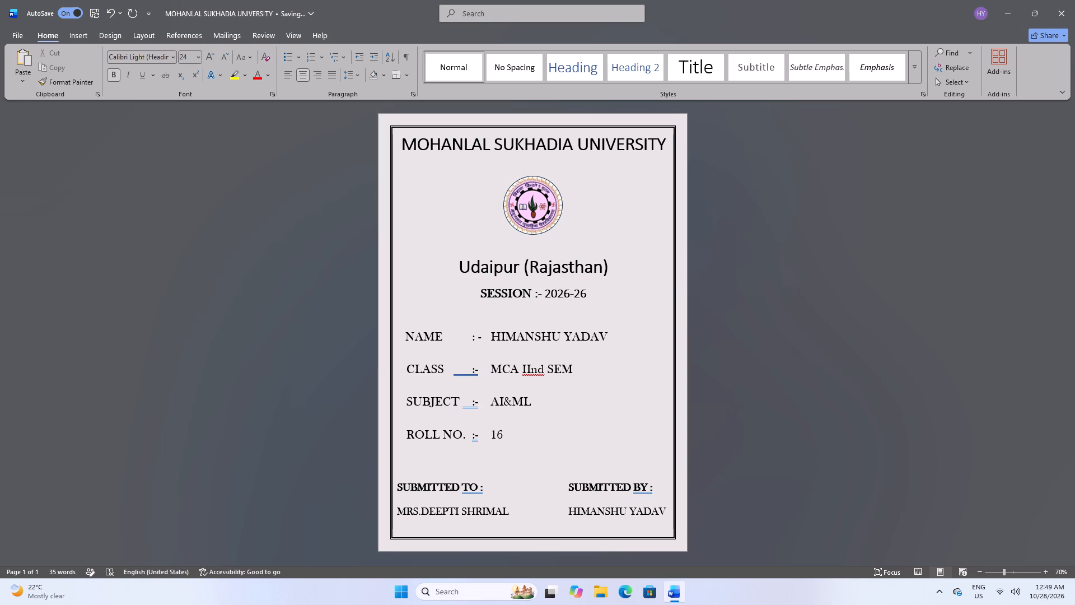
double_click(579, 294)
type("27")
Save the document with the updated session years.
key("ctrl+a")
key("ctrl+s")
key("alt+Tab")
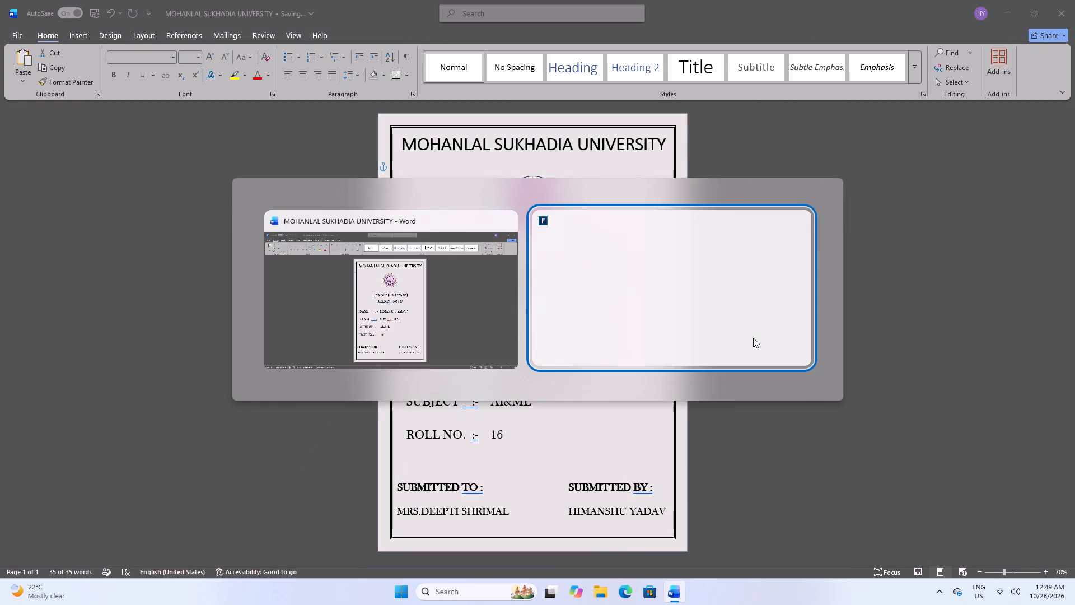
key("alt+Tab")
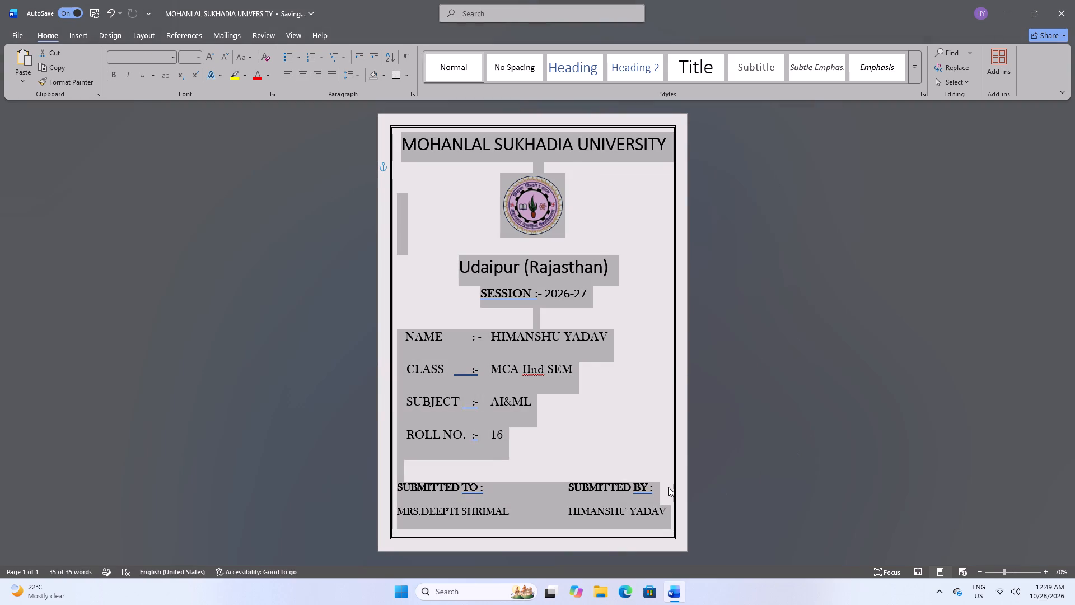
left_click(637, 387)
key("ctrl+a")
key("ctrl+s")
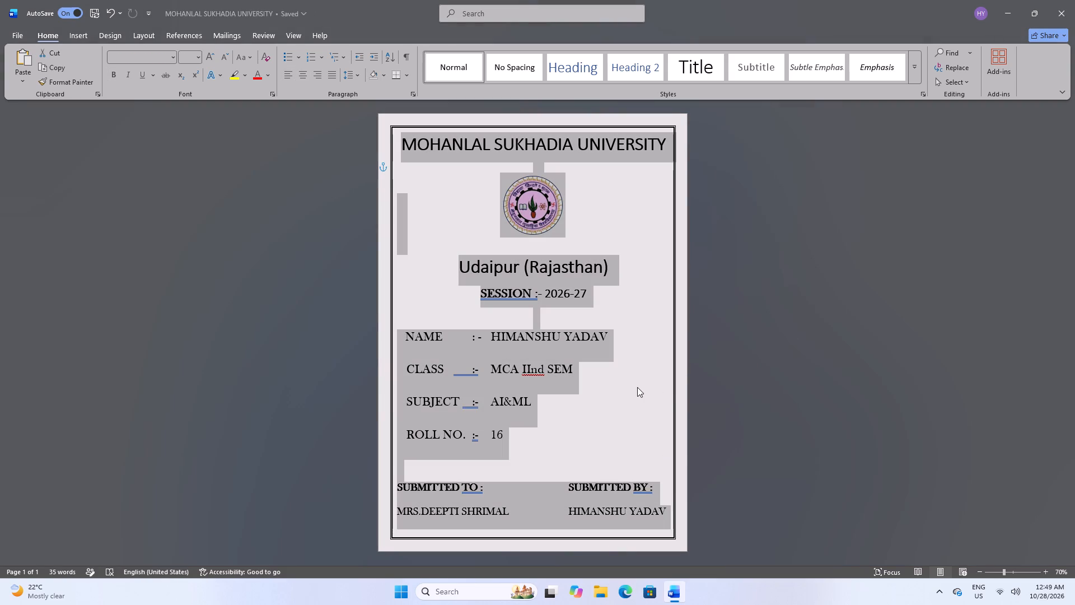
Examine the cover page in the print preview and return to the document.
key("ctrl+p")
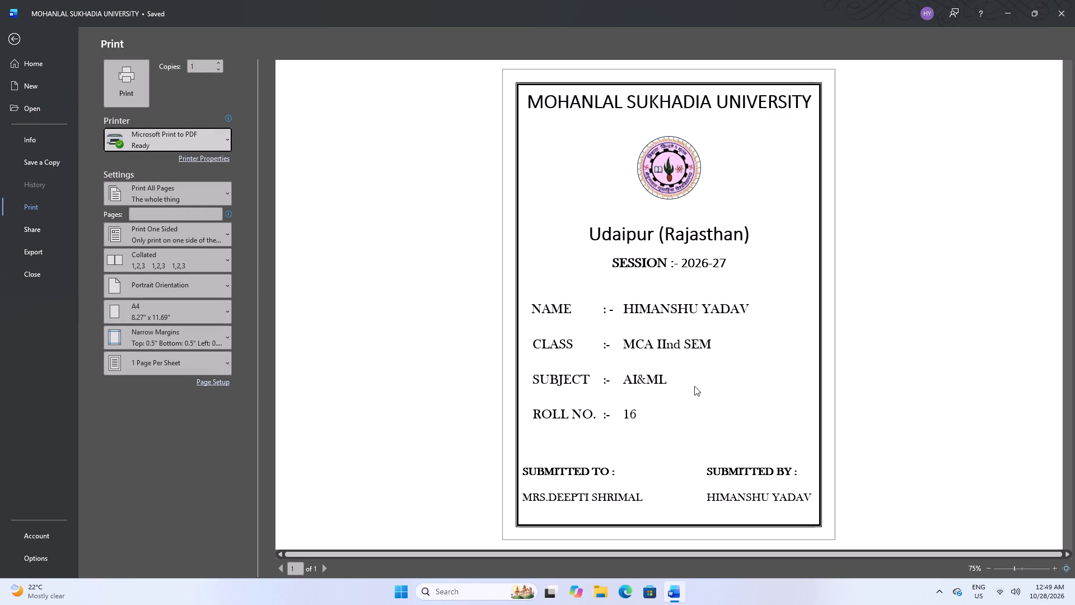
scroll(694, 386, "down", 5, "ctrl")
scroll(694, 386, "up", 3, "ctrl")
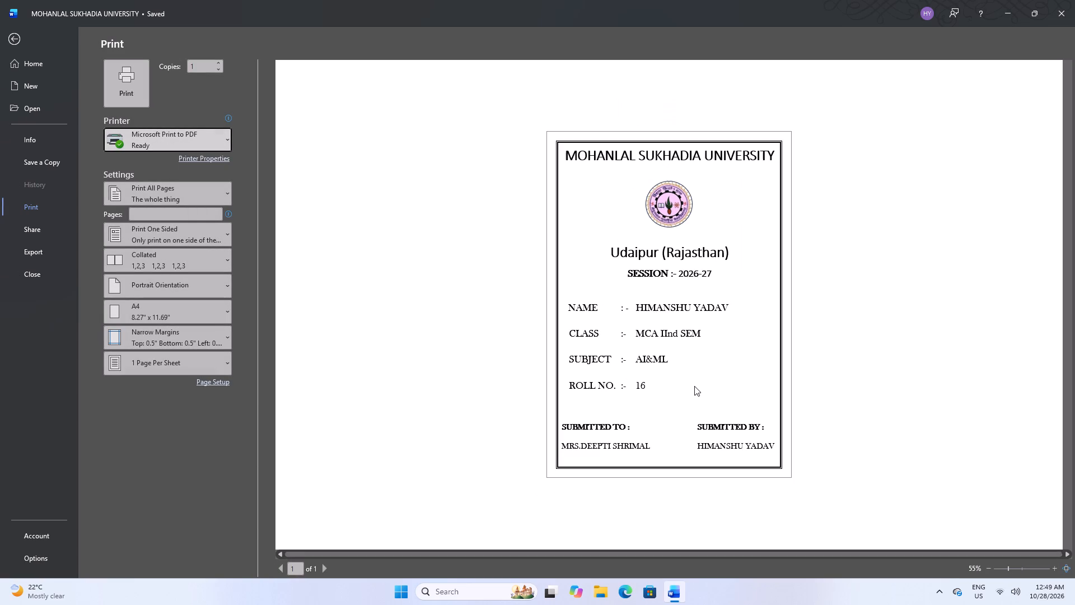
scroll(694, 386, "up", 1, "ctrl")
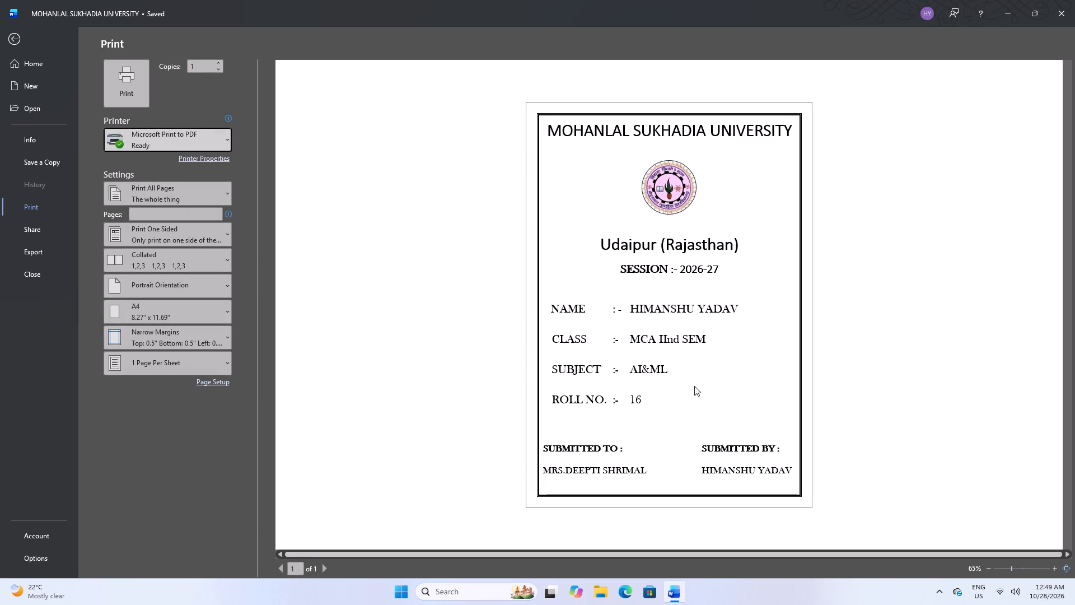
key("Escape")
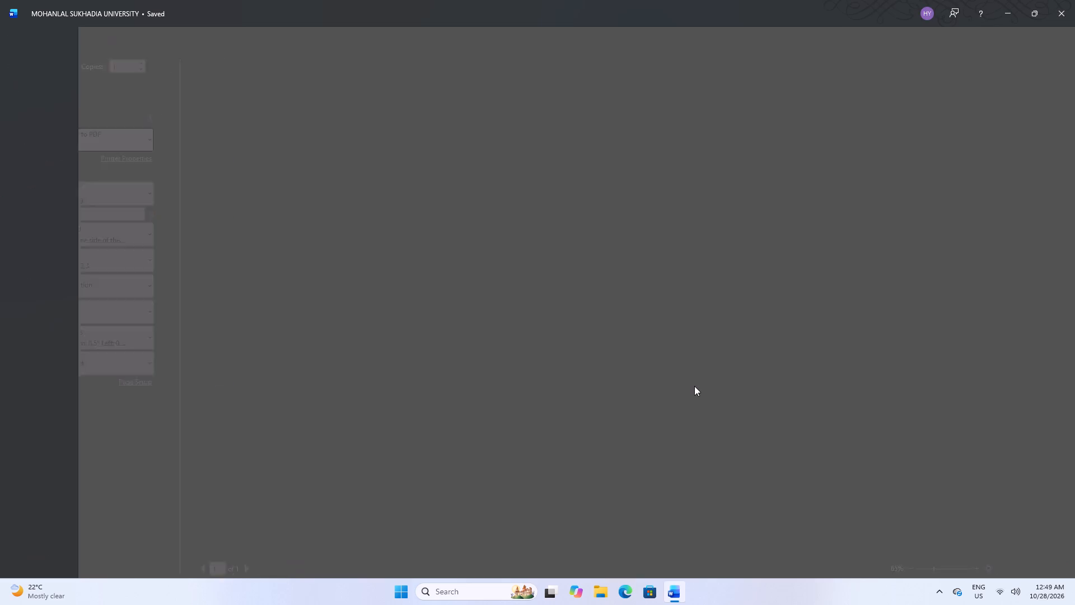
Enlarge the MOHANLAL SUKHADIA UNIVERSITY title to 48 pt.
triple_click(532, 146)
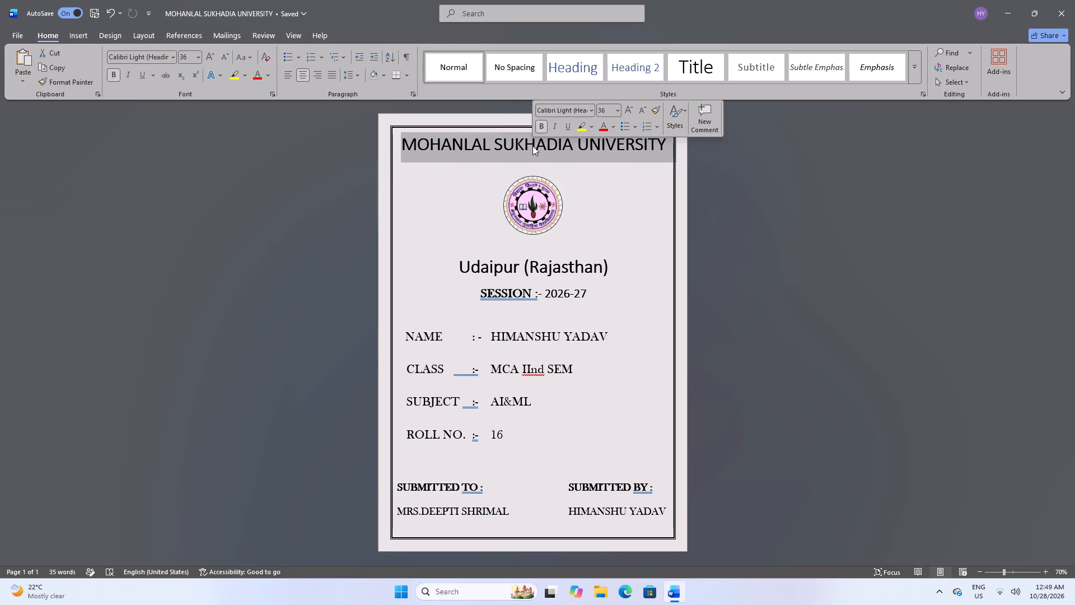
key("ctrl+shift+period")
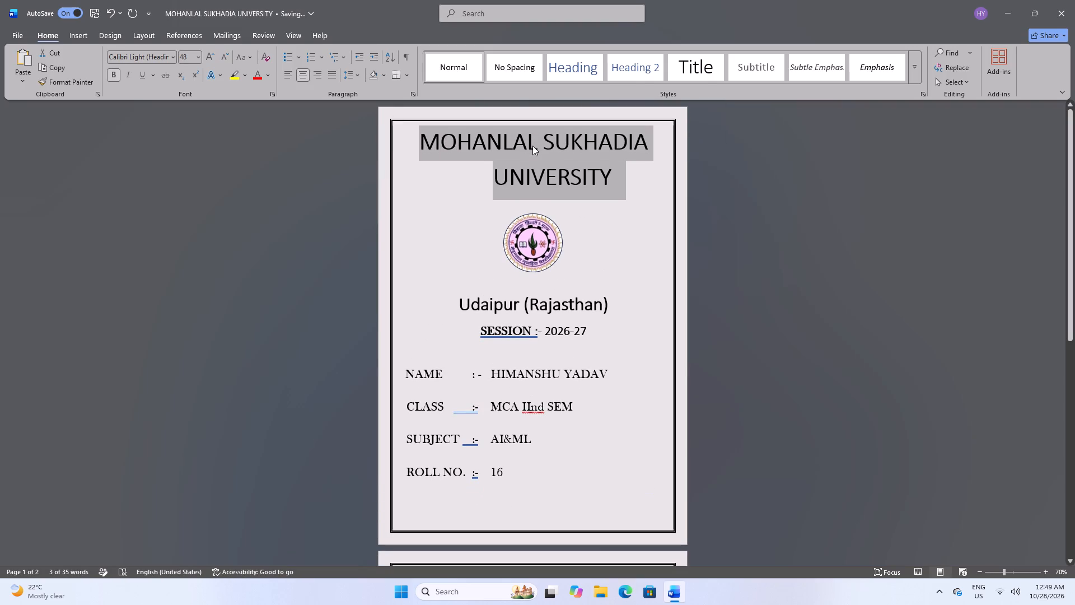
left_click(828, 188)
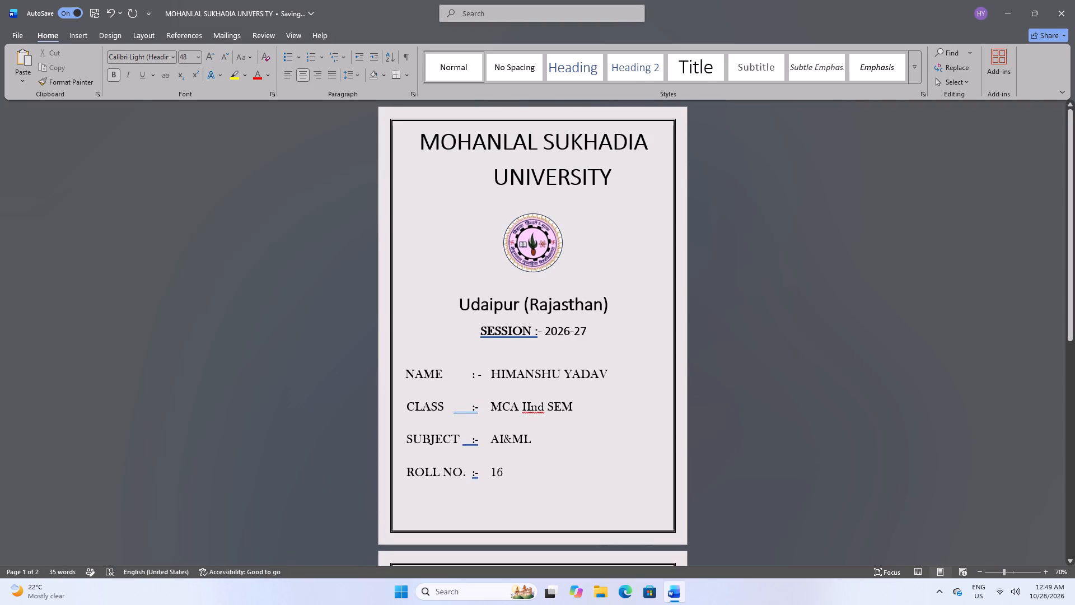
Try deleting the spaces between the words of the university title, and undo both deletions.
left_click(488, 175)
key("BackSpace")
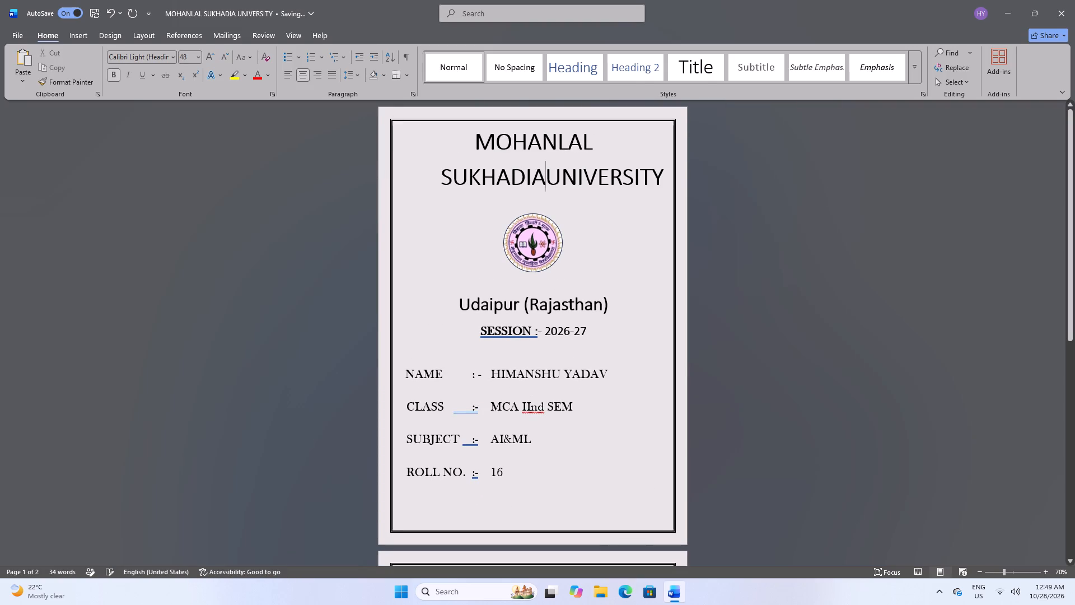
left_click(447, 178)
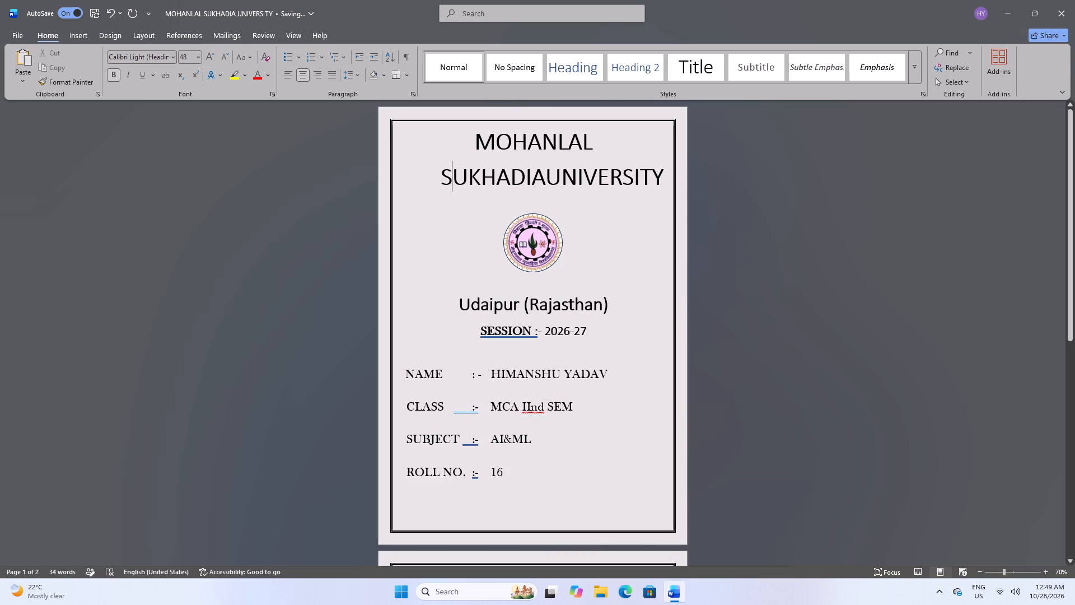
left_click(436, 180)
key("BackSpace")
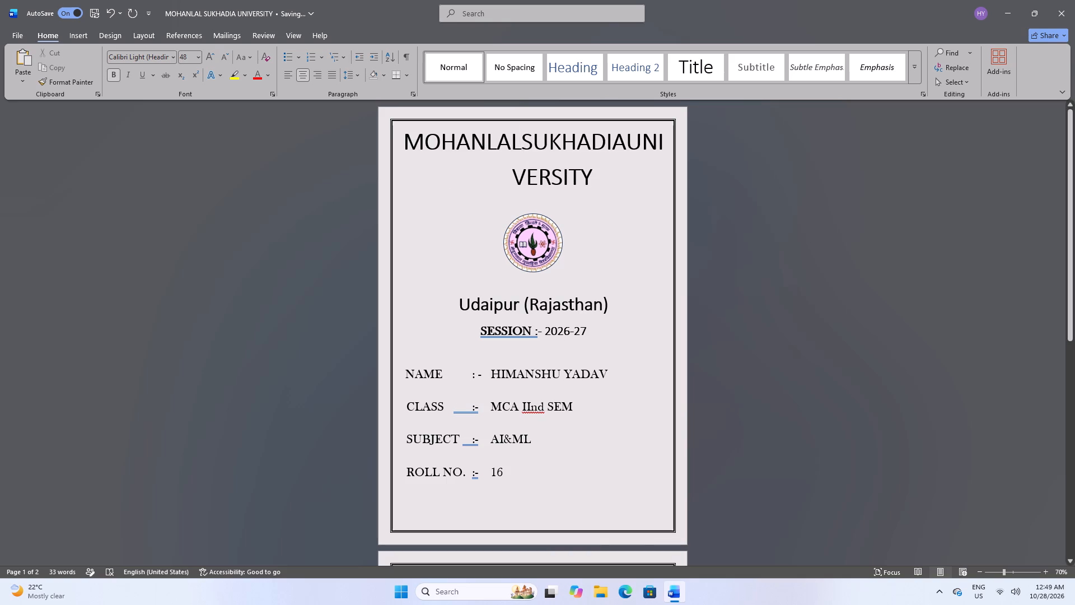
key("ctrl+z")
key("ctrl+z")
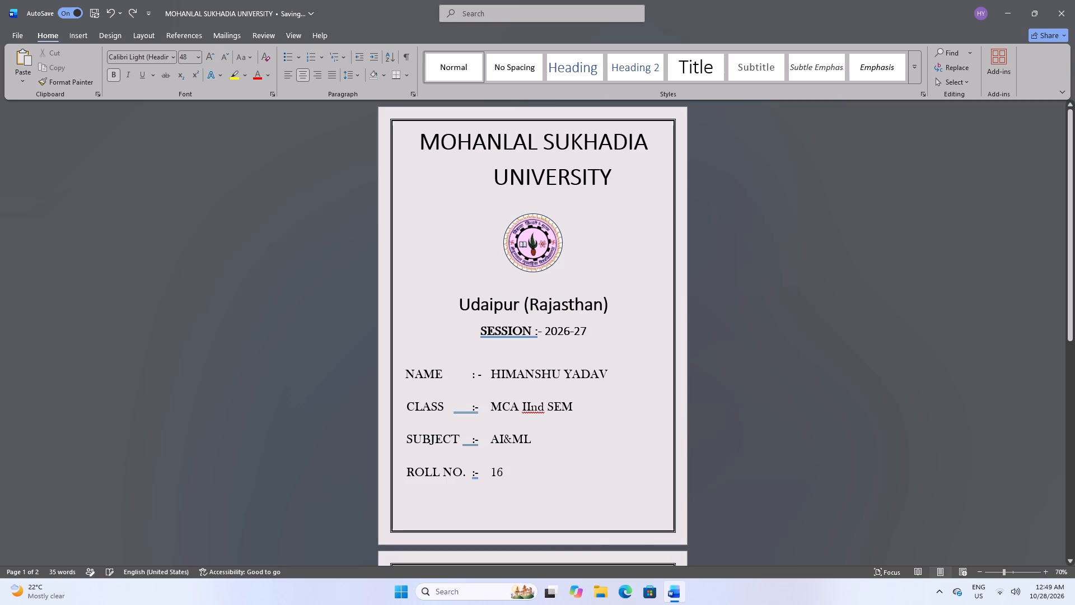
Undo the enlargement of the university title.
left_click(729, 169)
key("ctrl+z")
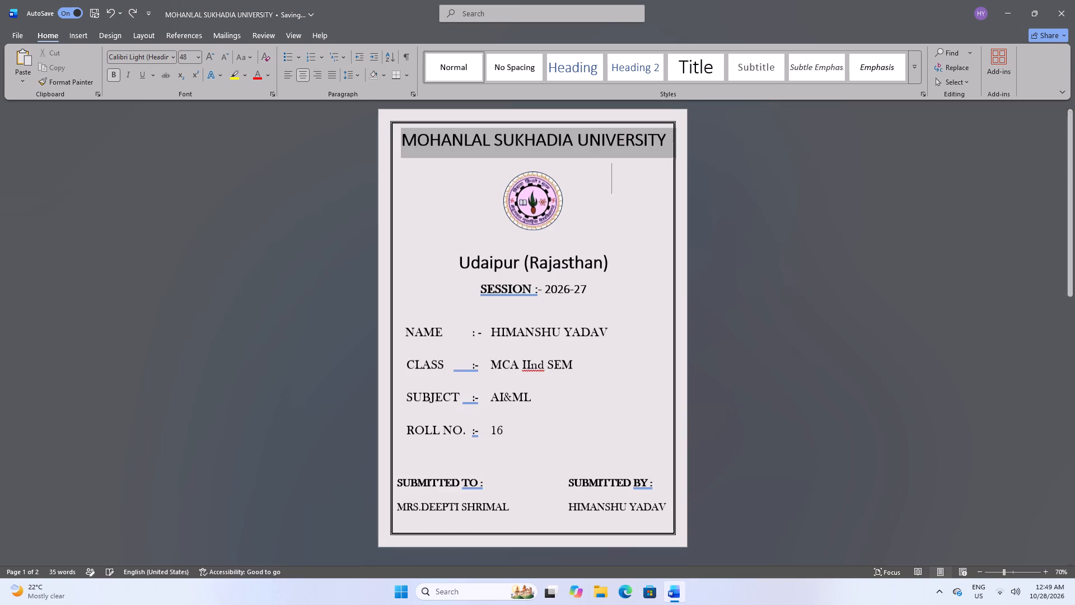
Set the font size of the MOHANLAL SUKHADIA UNIVERSITY title to 48 pt.
key("ctrl+shift+period")
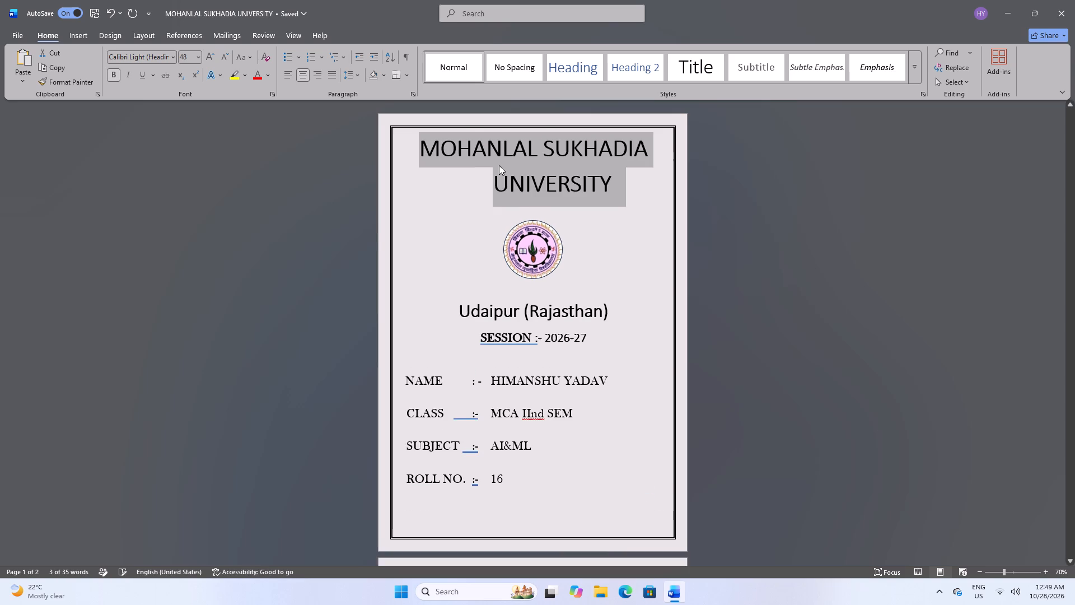
left_click(754, 231)
Delete one blank line beside the logo, above the Udaipur (Rajasthan) line.
scroll(505, 466, "down", 1)
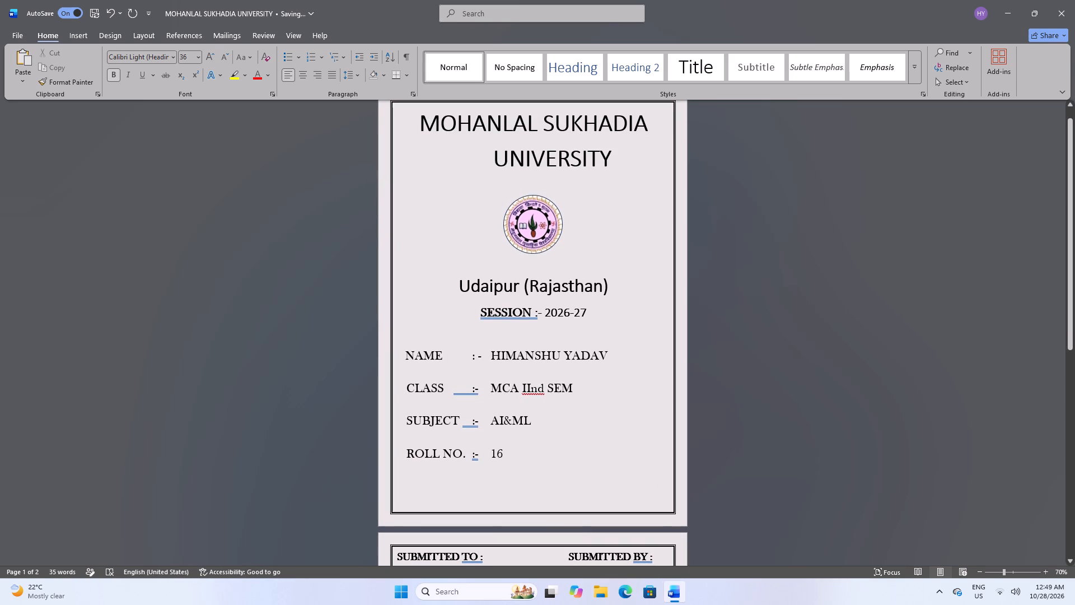
left_click(462, 207)
left_click(432, 266)
key("BackSpace")
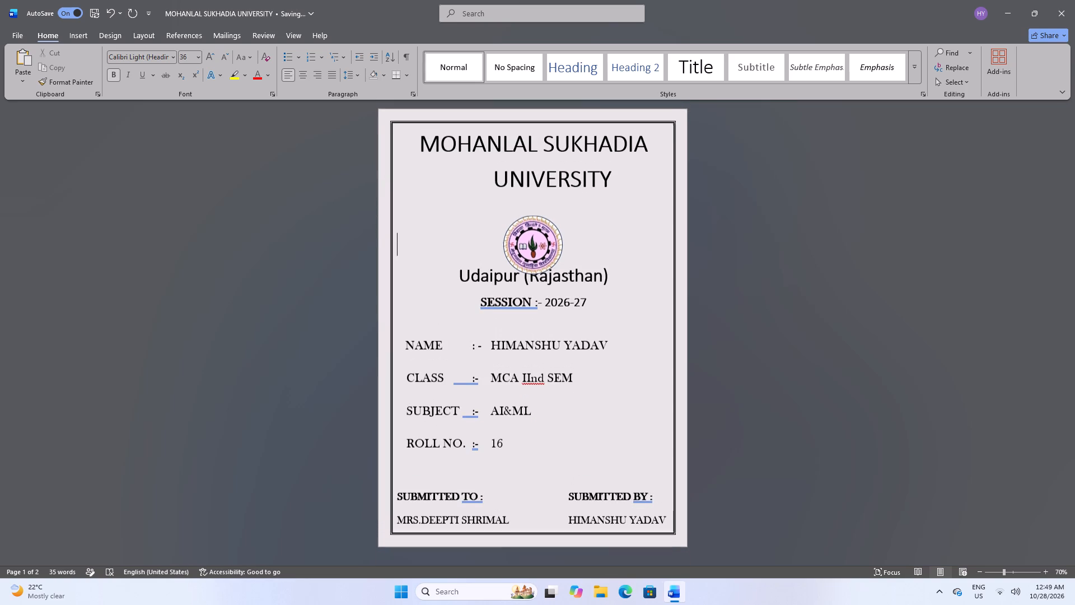
Move the university logo up to sit directly under the title, clear of the Udaipur (Rajasthan) line.
left_click(530, 254)
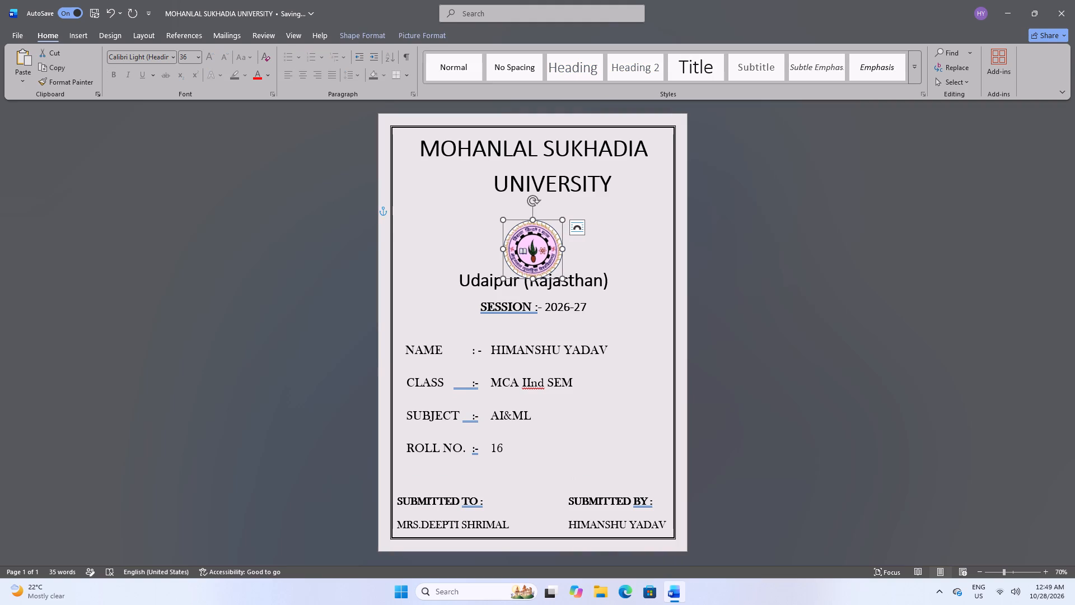
key("Up")
key("Up")
key("Up")
key("Up")
key("Up")
key("Up")
key("Up")
key("Up")
key("Up")
key("Up")
key("Up")
key("Up")
key("Up")
key("Up")
key("Up")
key("Up")
key("Up")
key("Up")
key("Up")
key("Up")
key("Up")
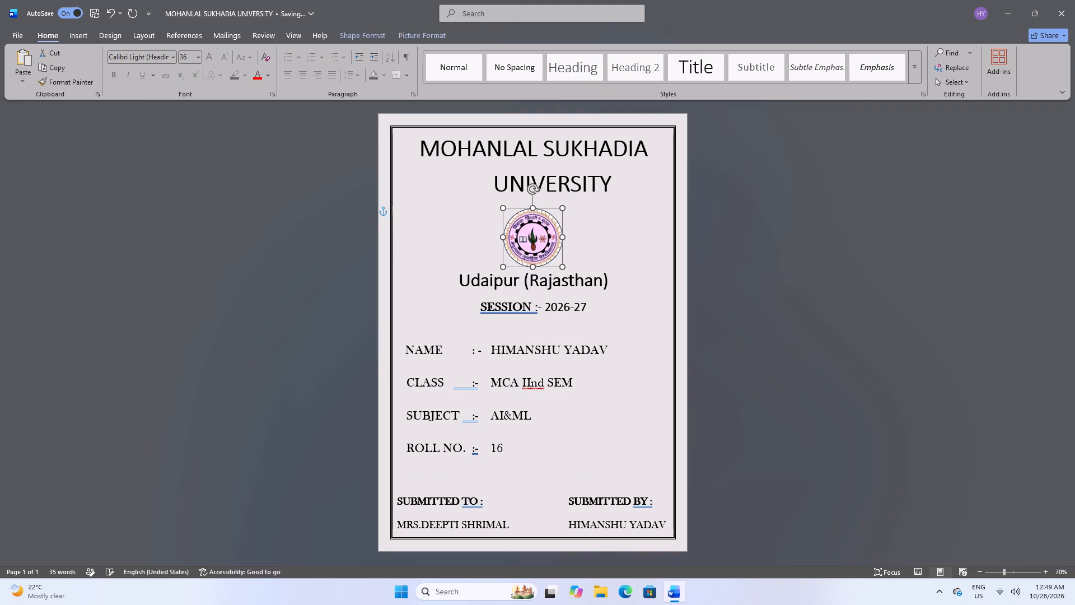
left_click(740, 283)
left_click(530, 237)
key("Down")
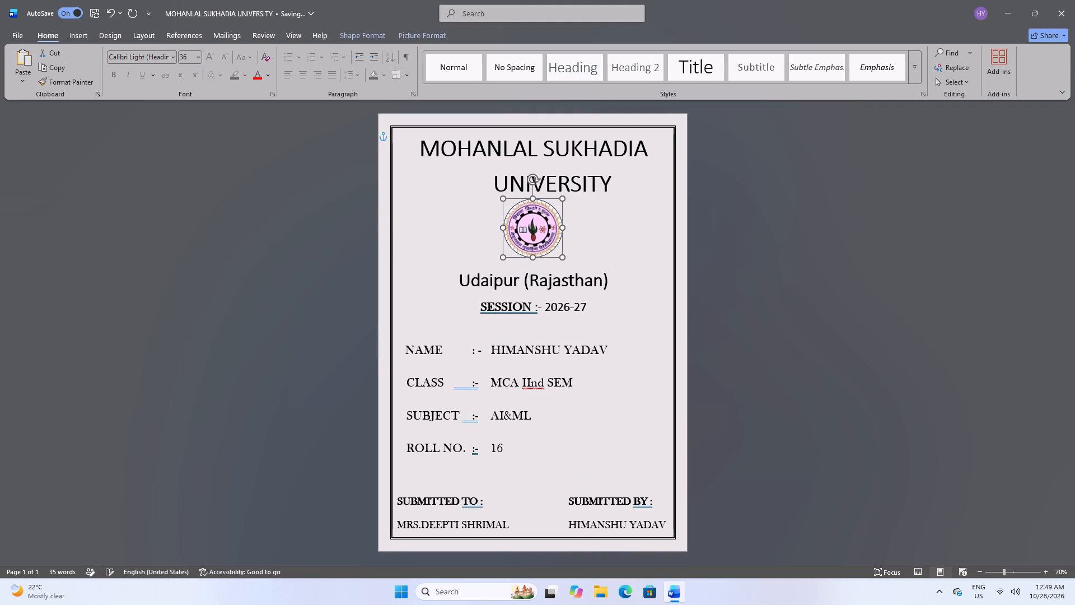
left_click(810, 271)
scroll(559, 327, "down", 5)
scroll(544, 407, "down", 1)
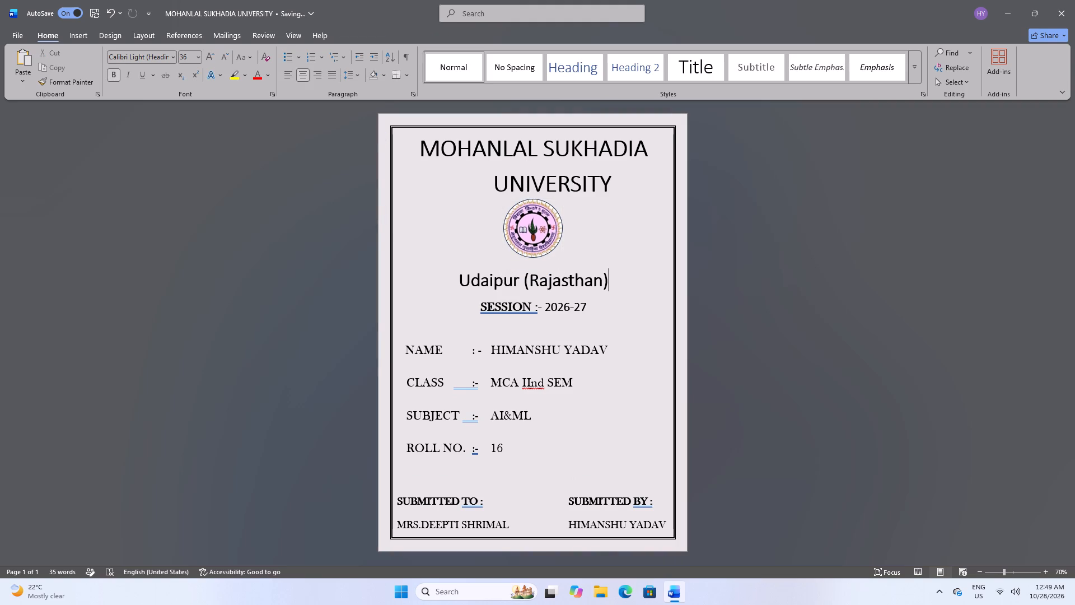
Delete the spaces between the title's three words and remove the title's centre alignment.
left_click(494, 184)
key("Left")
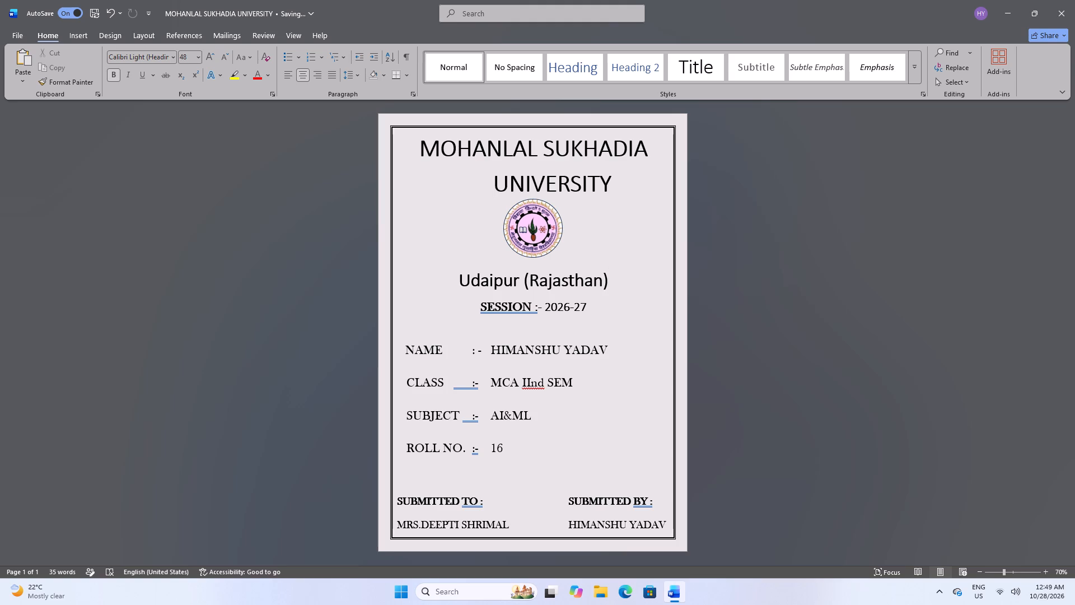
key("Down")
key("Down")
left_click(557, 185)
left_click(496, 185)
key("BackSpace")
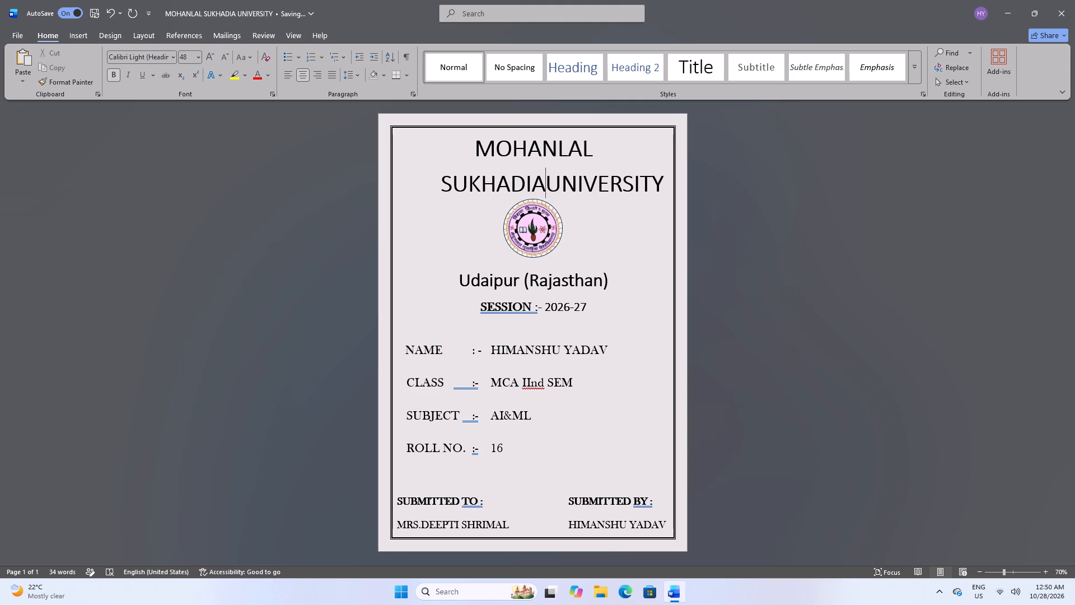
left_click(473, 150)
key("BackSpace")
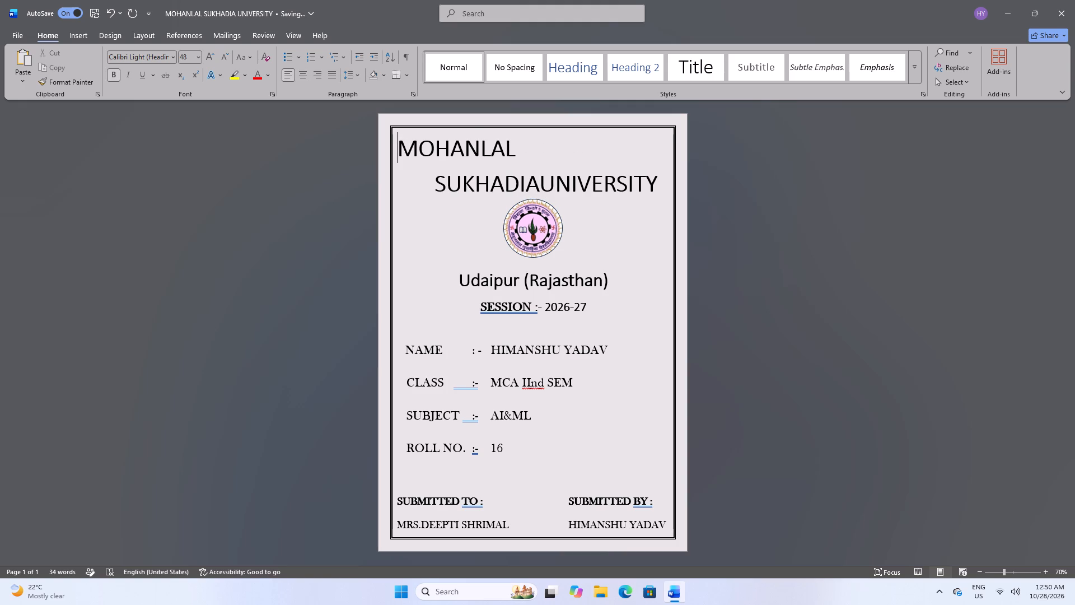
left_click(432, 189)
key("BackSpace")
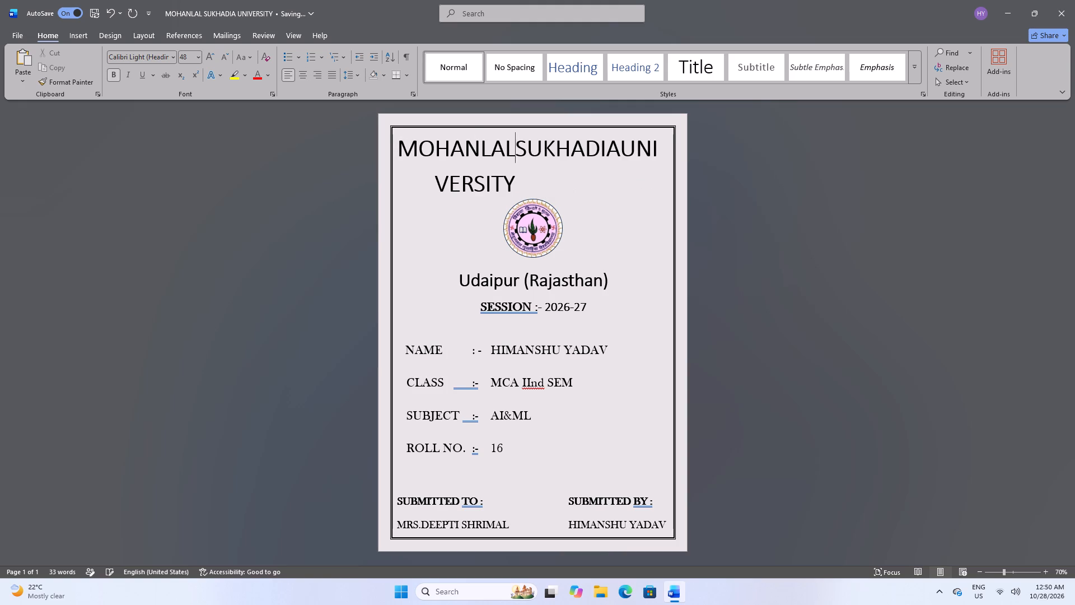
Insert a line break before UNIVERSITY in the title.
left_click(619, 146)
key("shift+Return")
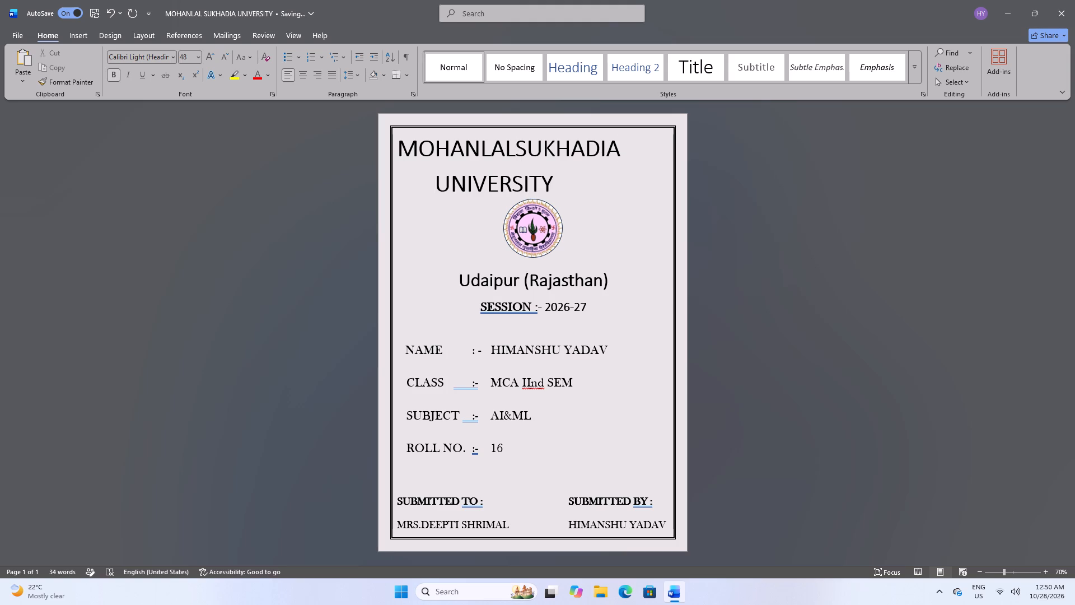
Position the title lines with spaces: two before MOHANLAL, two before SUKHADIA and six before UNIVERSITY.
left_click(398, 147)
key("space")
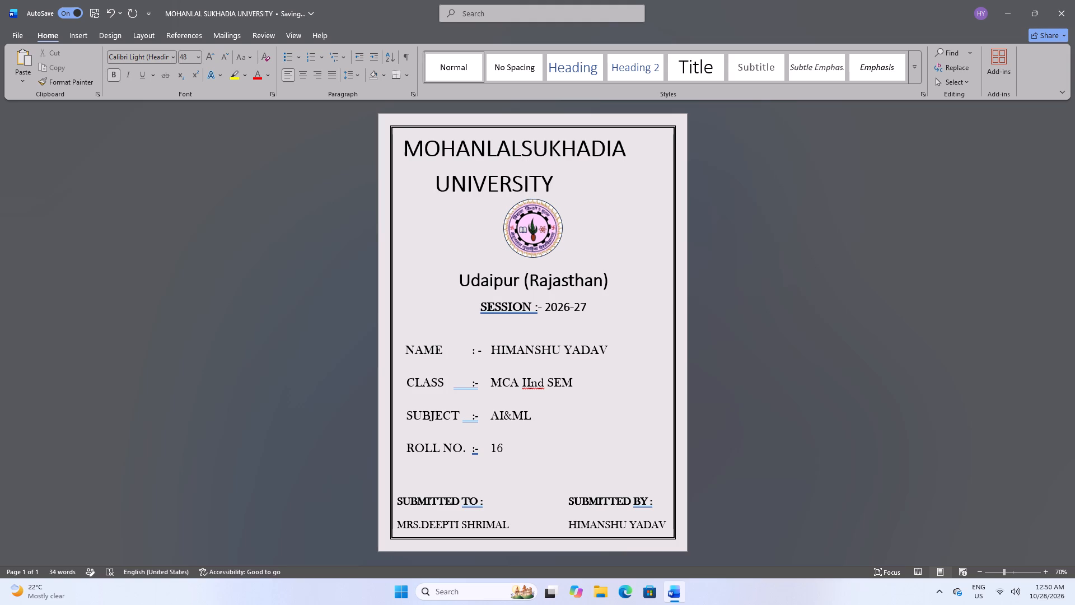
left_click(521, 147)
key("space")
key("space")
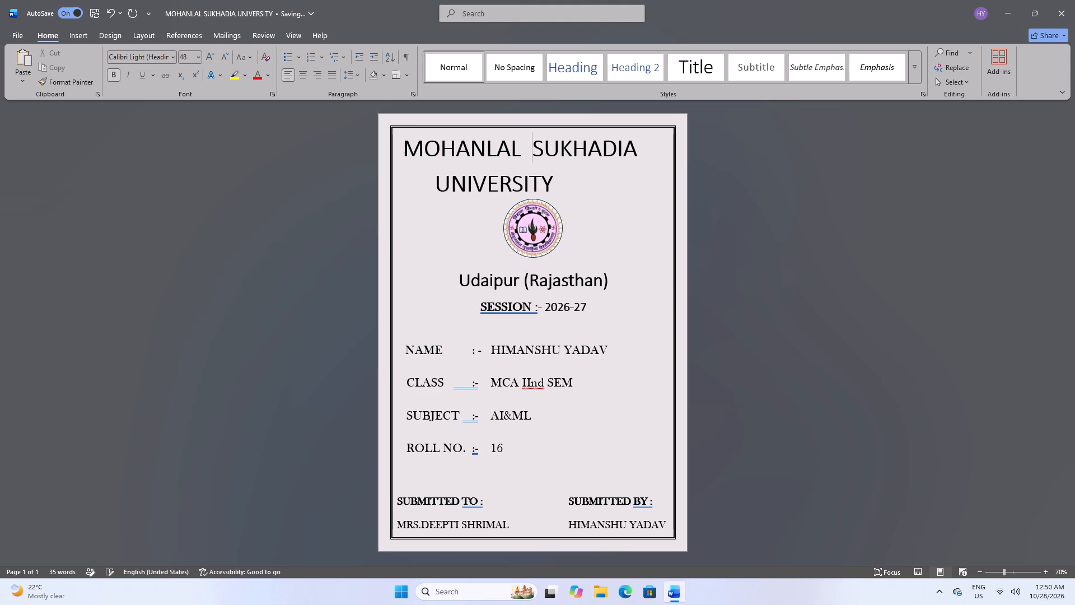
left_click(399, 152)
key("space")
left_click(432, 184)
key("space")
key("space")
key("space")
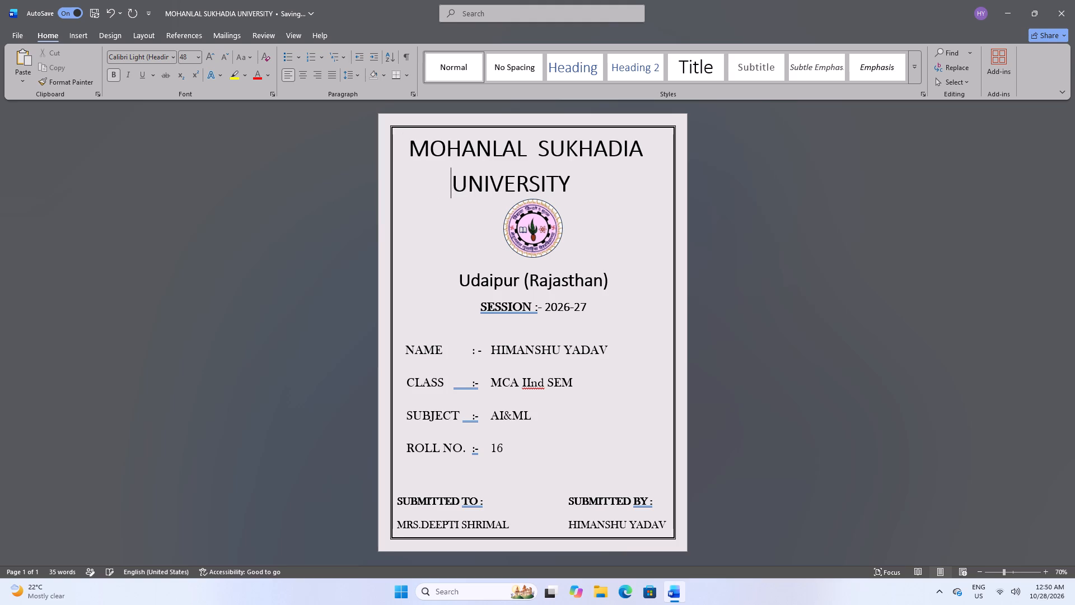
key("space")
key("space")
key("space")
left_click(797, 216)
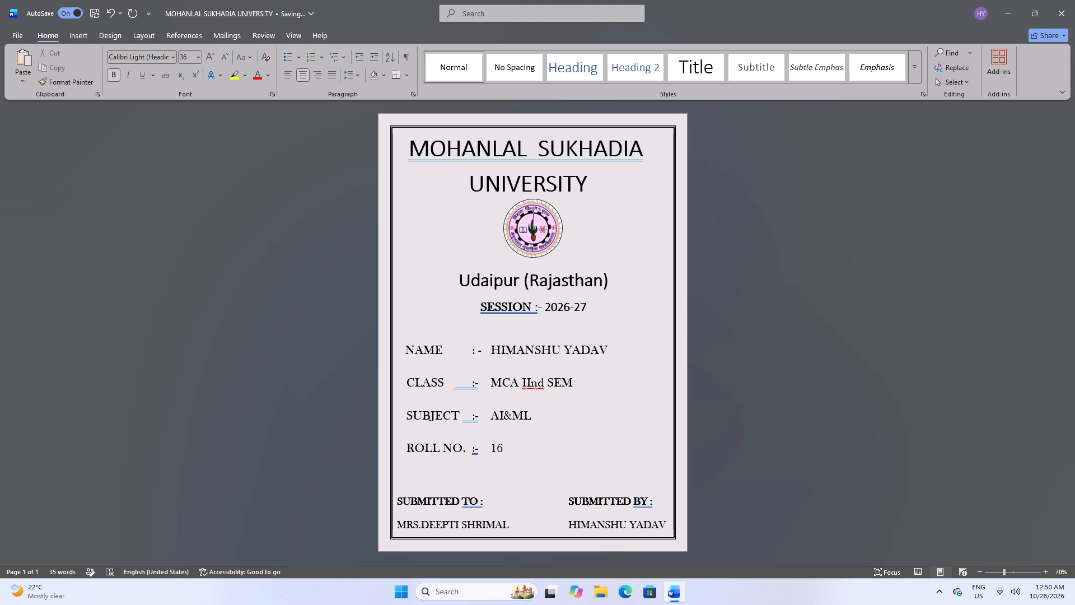
Check the respaced title in the print preview and return to the document.
key("ctrl+p")
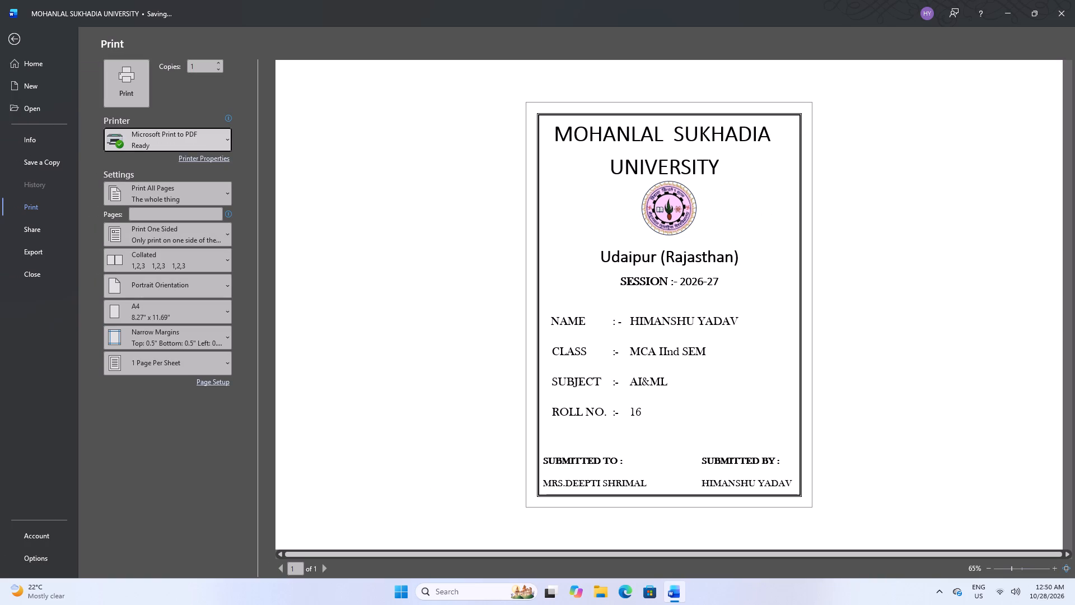
left_click(915, 212)
key("grave")
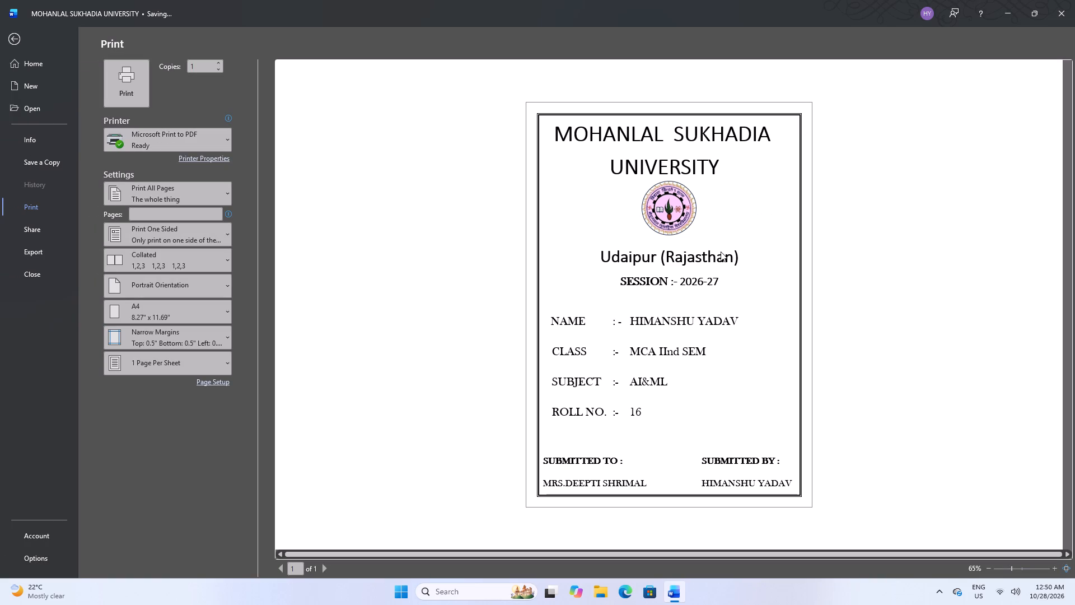
key("Escape")
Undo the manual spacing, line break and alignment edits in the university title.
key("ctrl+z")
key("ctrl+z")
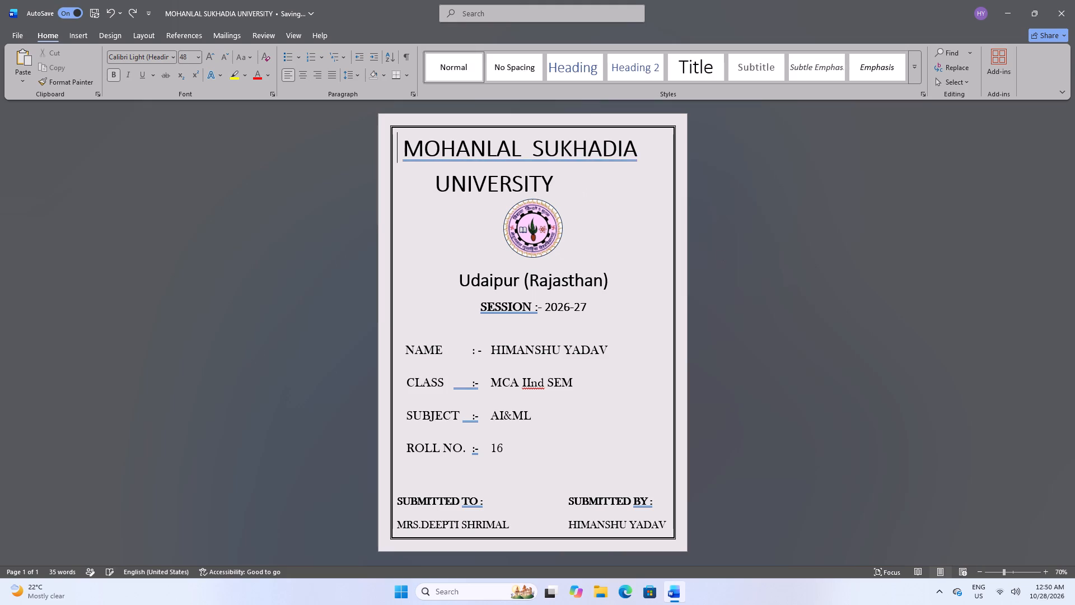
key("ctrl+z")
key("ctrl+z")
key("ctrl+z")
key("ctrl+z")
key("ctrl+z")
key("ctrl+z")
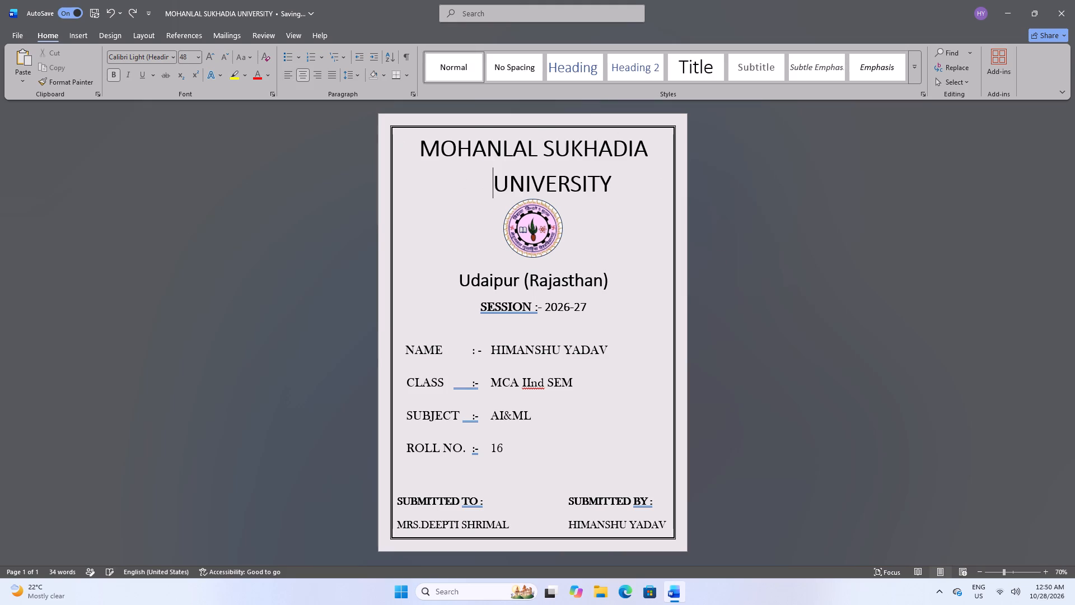
Undo the last title text edit and the latest small moves of the university logo.
key("ctrl+z")
left_click(900, 250)
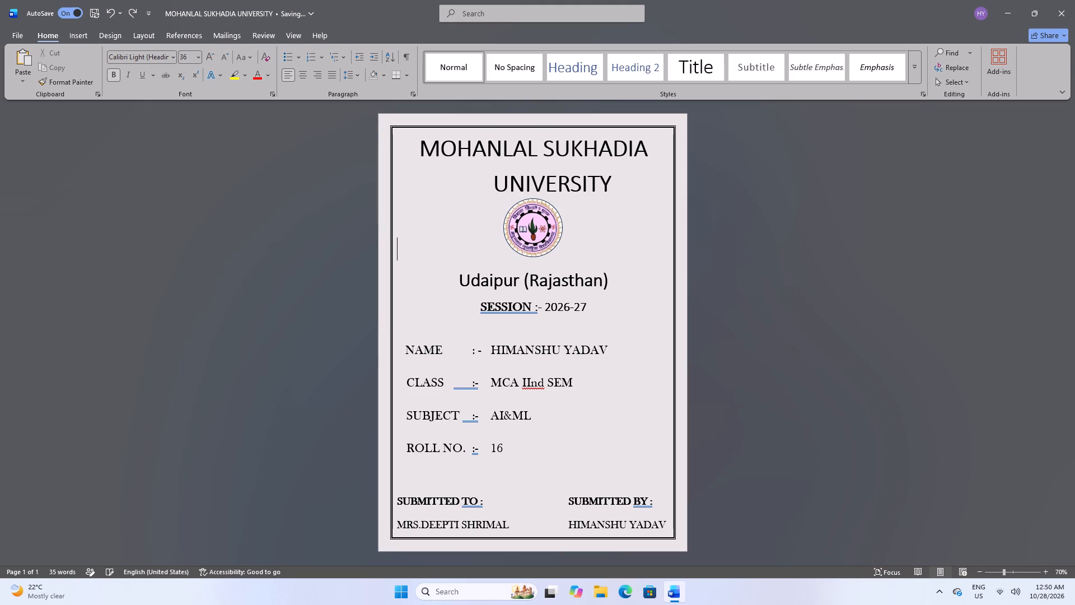
key("ctrl+z")
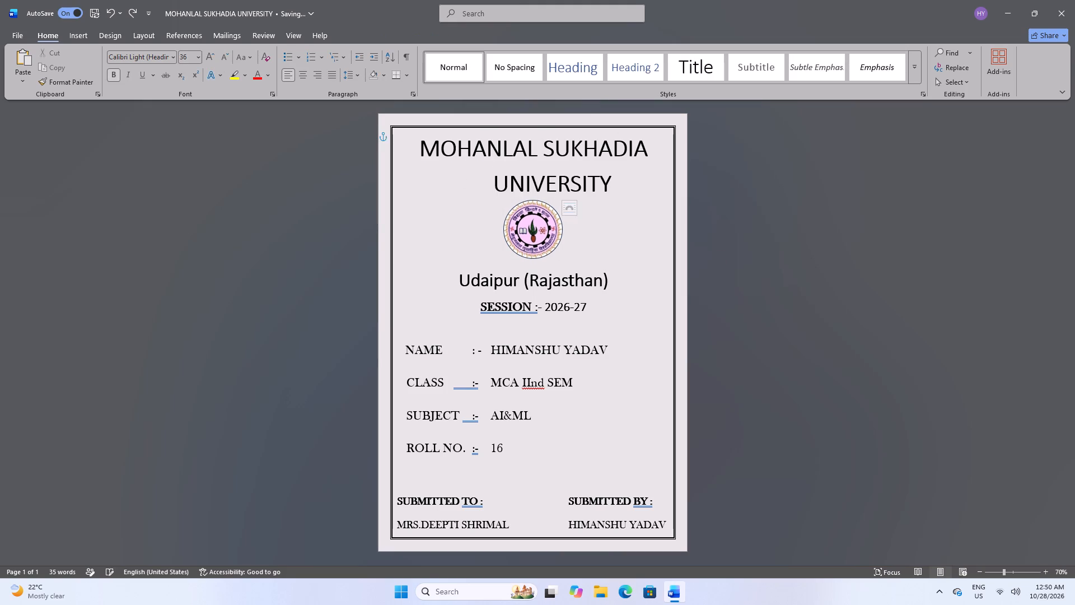
key("ctrl+z")
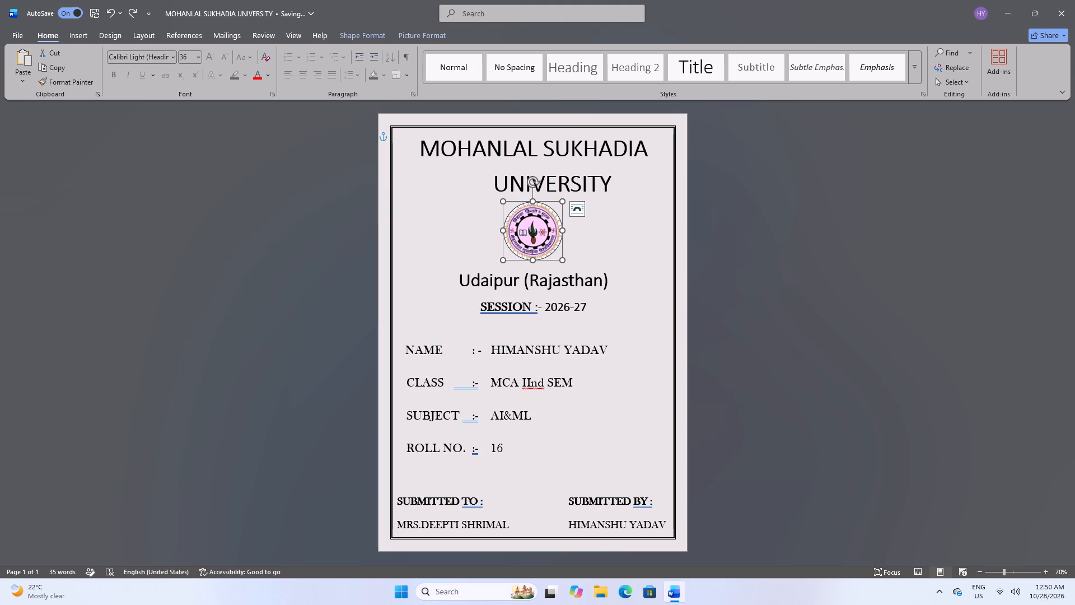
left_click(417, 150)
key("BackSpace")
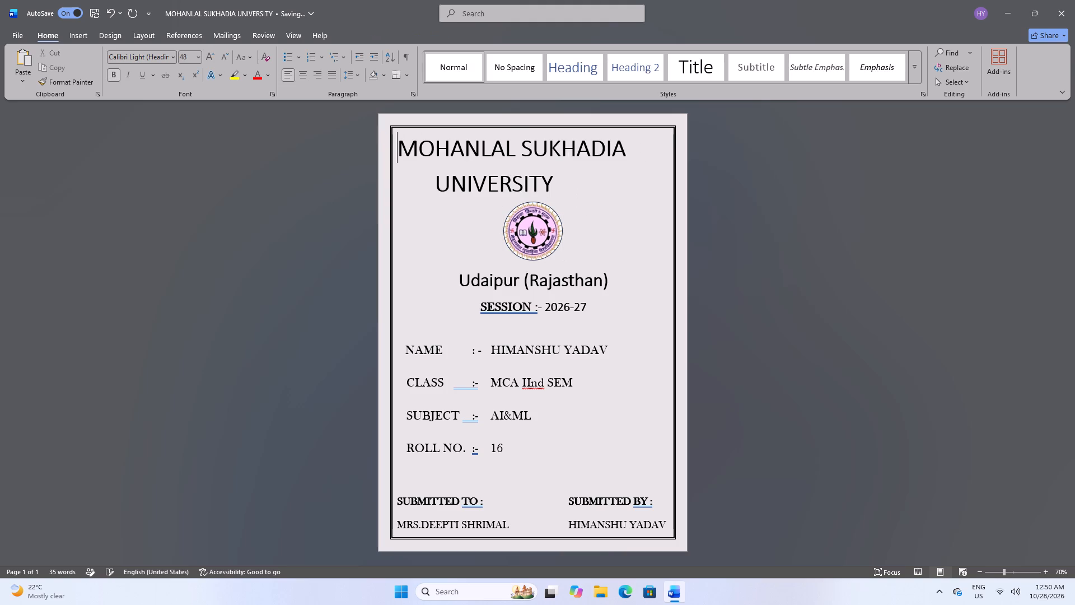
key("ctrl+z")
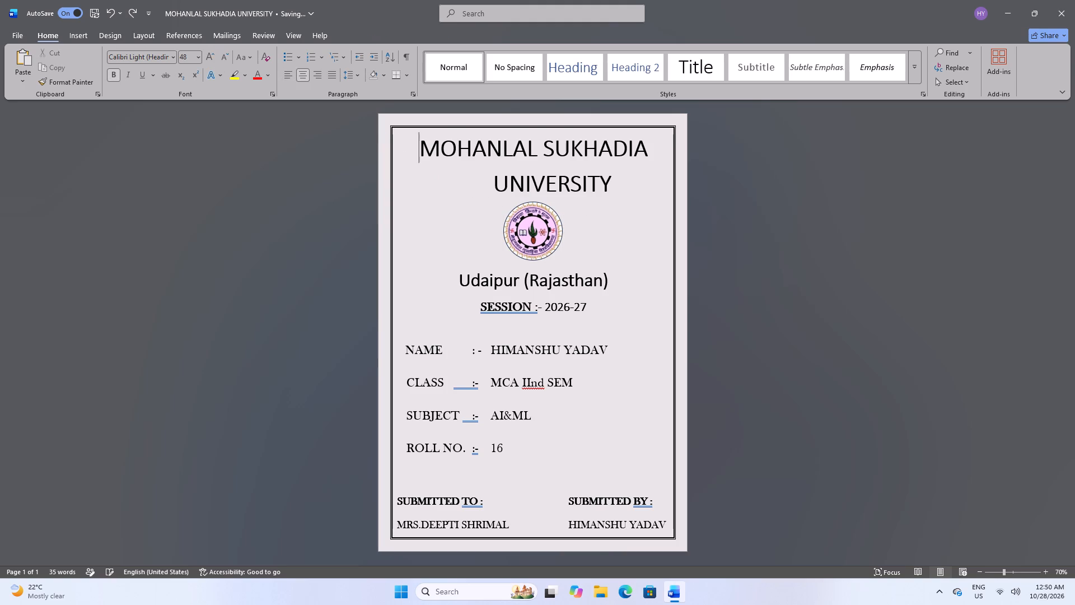
Undo the earlier upward moves of the university logo until it sits just above Udaipur (Rajasthan).
key("ctrl+z")
key("ctrl+z")
key("ctrl+z")
key("ctrl+z")
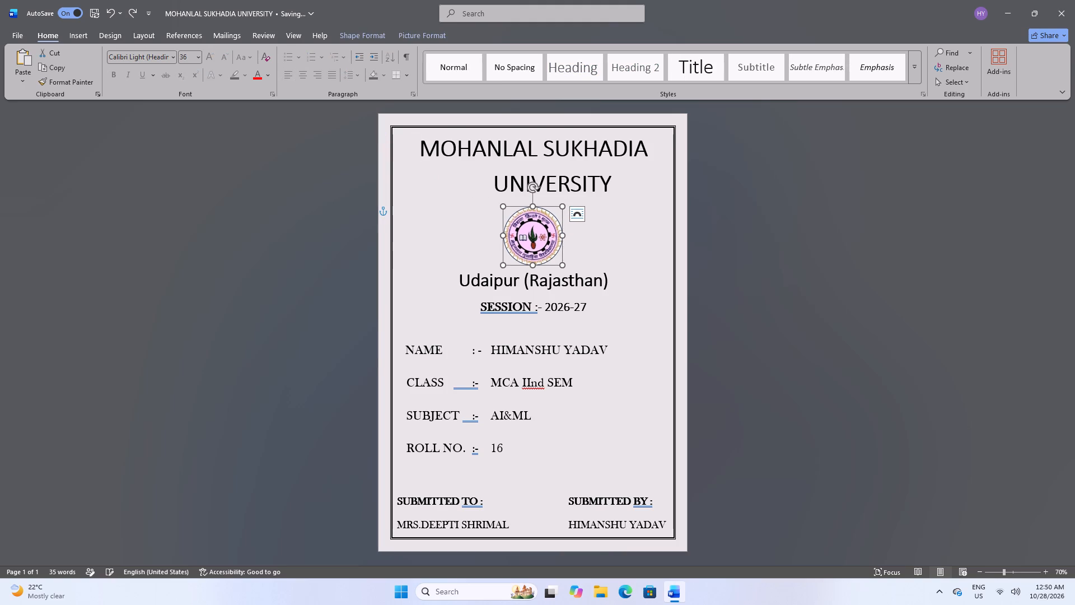
key("ctrl+z")
key("ctrl+z")
key("ctrl+z")
key("ctrl+z")
key("ctrl+z")
key("ctrl+z")
key("ctrl+z")
key("ctrl+z")
key("ctrl+z")
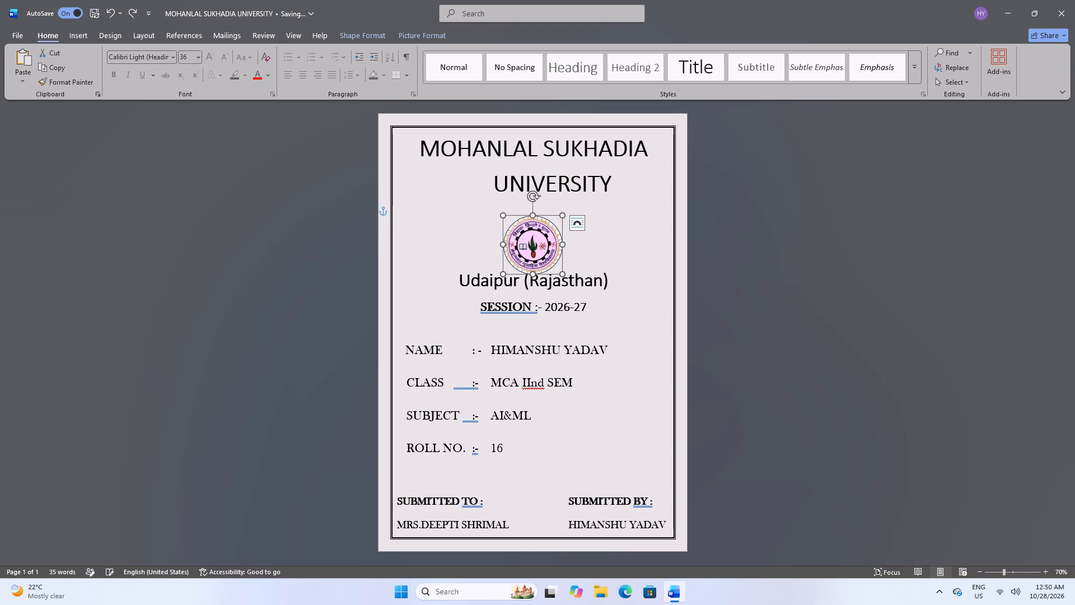
Move the university logo slightly up, clear of the Udaipur (Rajasthan) line.
left_click_drag(544, 255, 543, 247)
Reduce the MOHANLAL SUKHADIA UNIVERSITY title to 36 pt so it fits on one line.
double_click(463, 157)
left_click(466, 153)
double_click(466, 153)
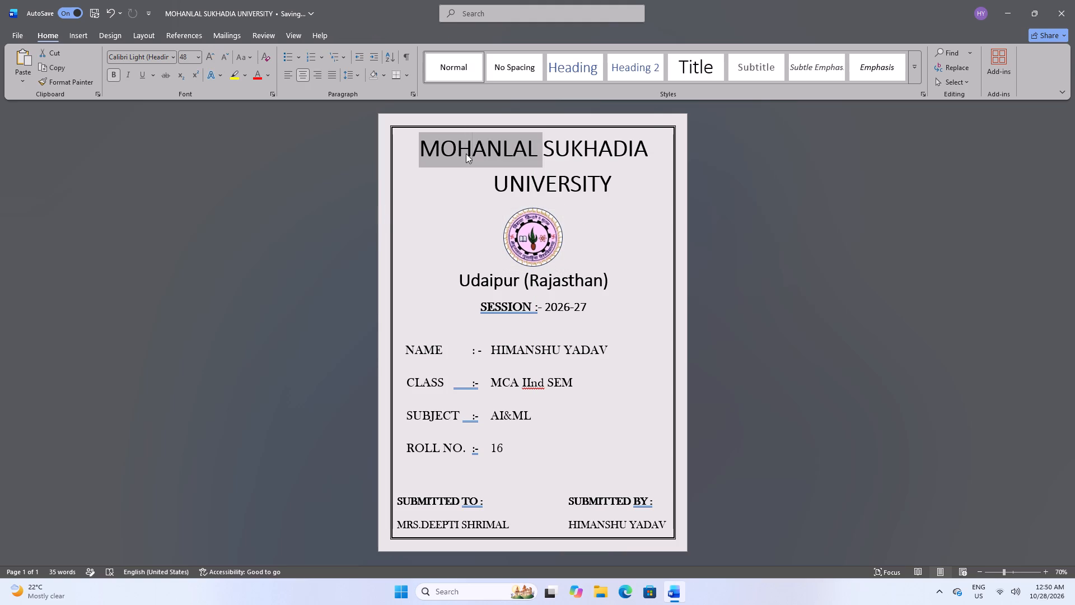
key("ctrl+shift+comma")
key("ctrl+shift+comma")
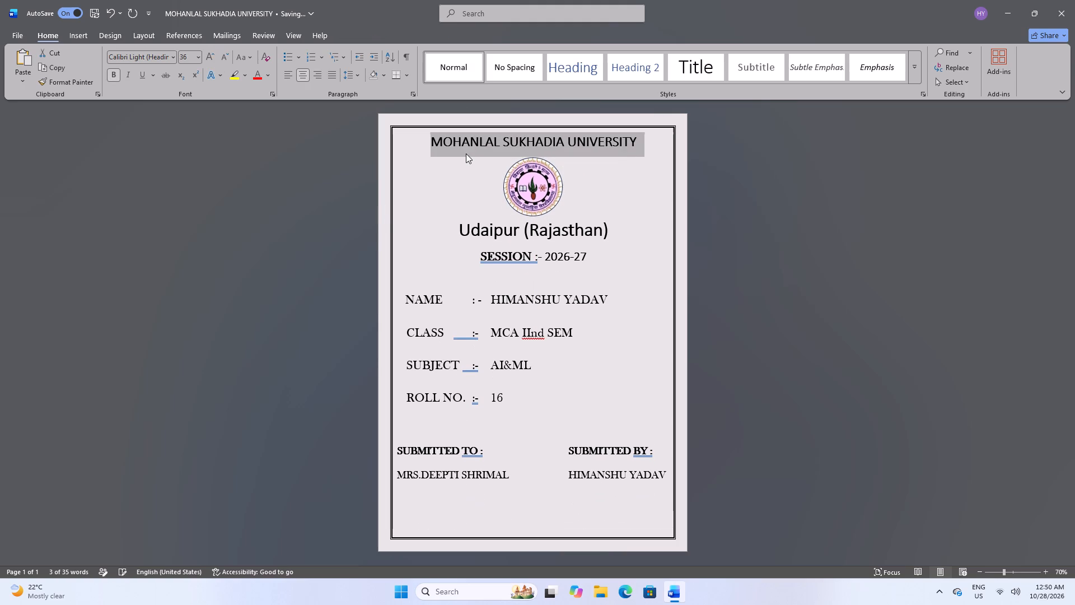
key("ctrl+shift+period")
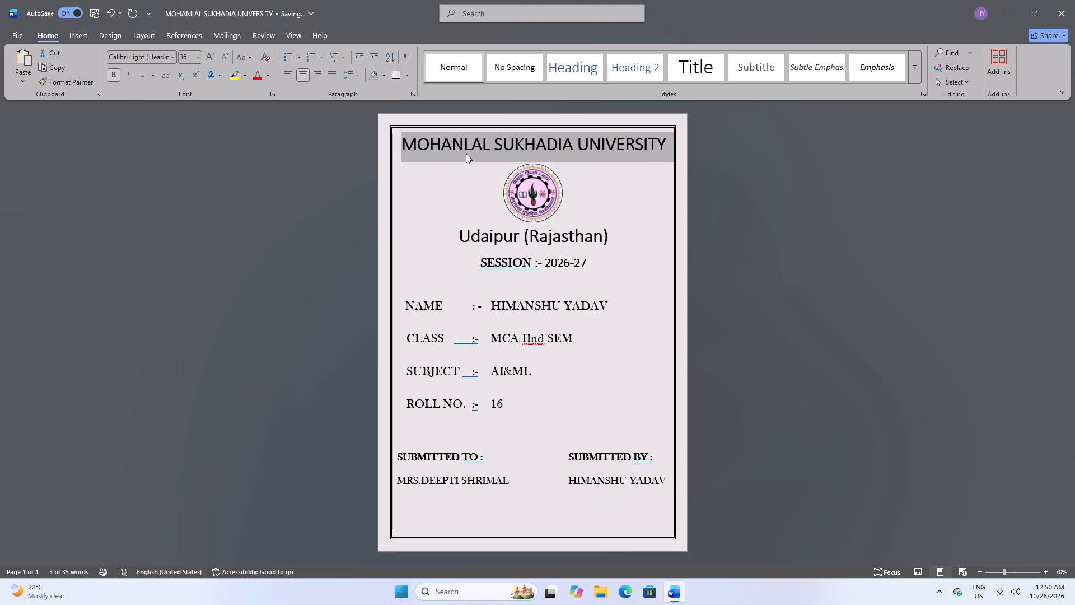
left_click(831, 266)
Insert an empty line above Udaipur (Rajasthan) to add space below the logo.
left_click(574, 221)
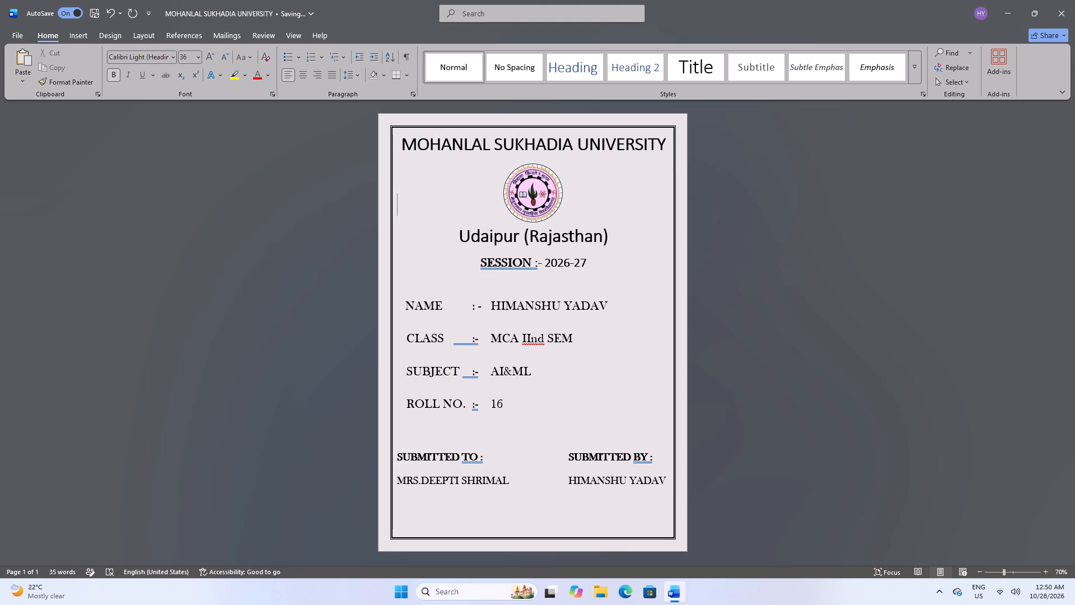
left_click(457, 231)
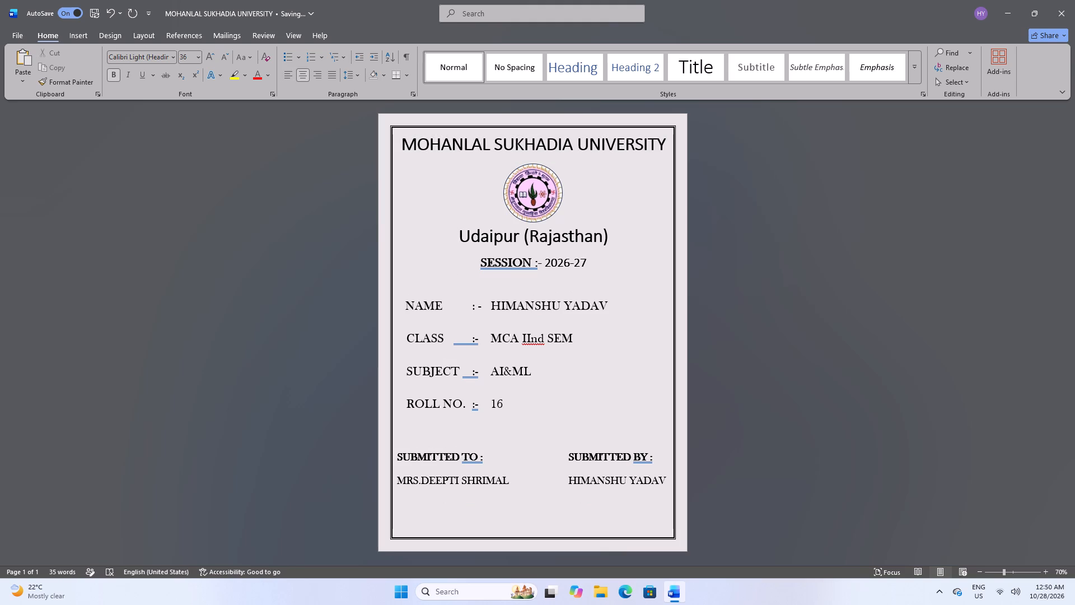
left_click(807, 325)
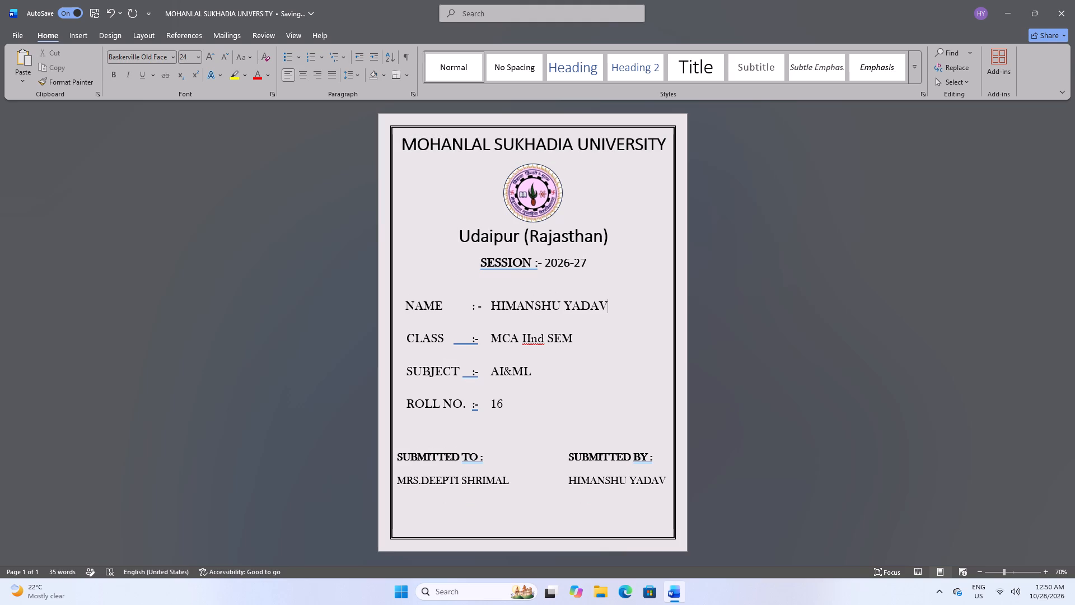
left_click(580, 196)
key("Return")
left_click(777, 285)
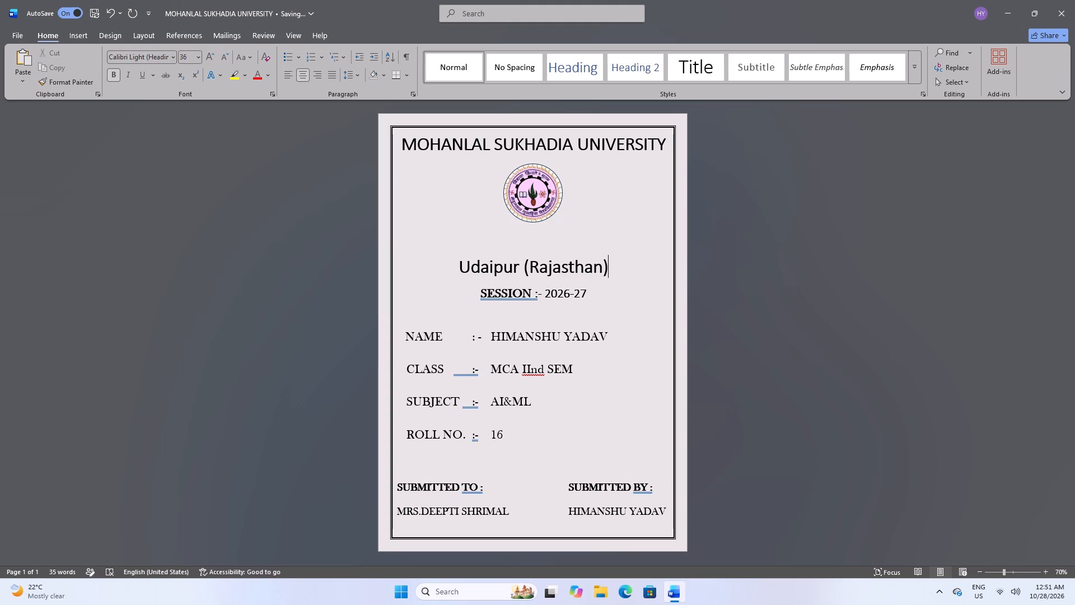
Move the university logo slightly down to balance it between the title and Udaipur (Rajasthan), and deselect it.
left_click_drag(539, 189, 539, 200)
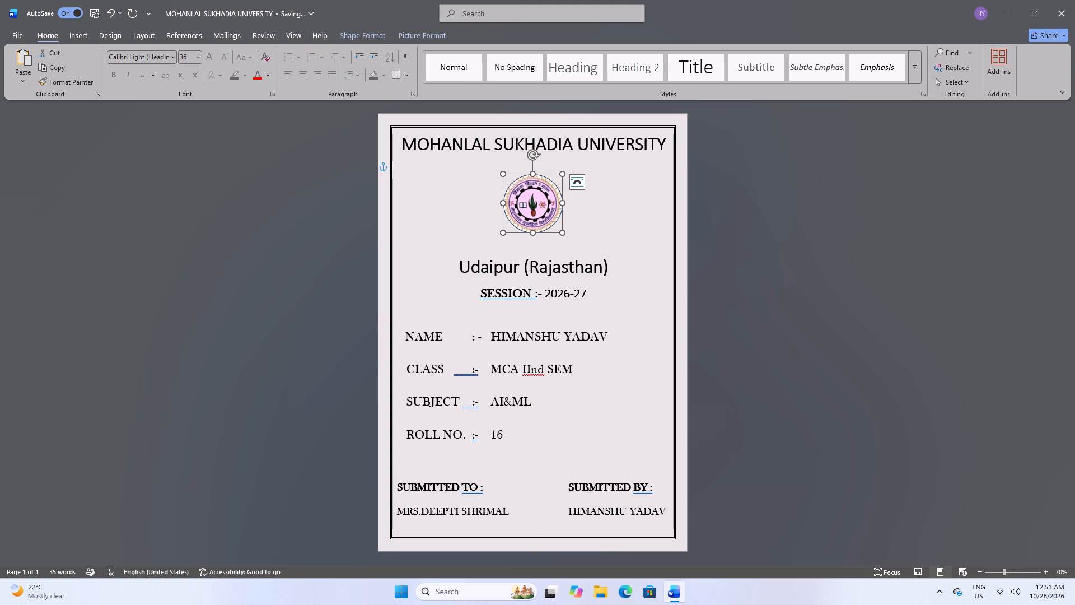
left_click(403, 147)
left_click(915, 230)
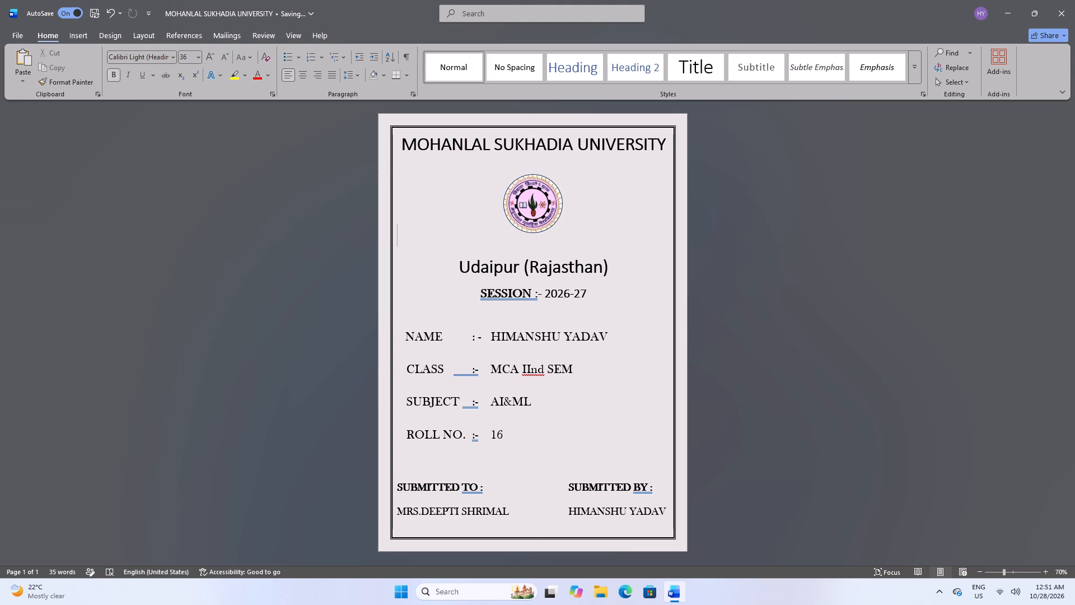
left_click(789, 387)
Save the cover page, check its layout in the print preview and return to the document.
key("ctrl+a")
key("ctrl+s")
key("ctrl+p")
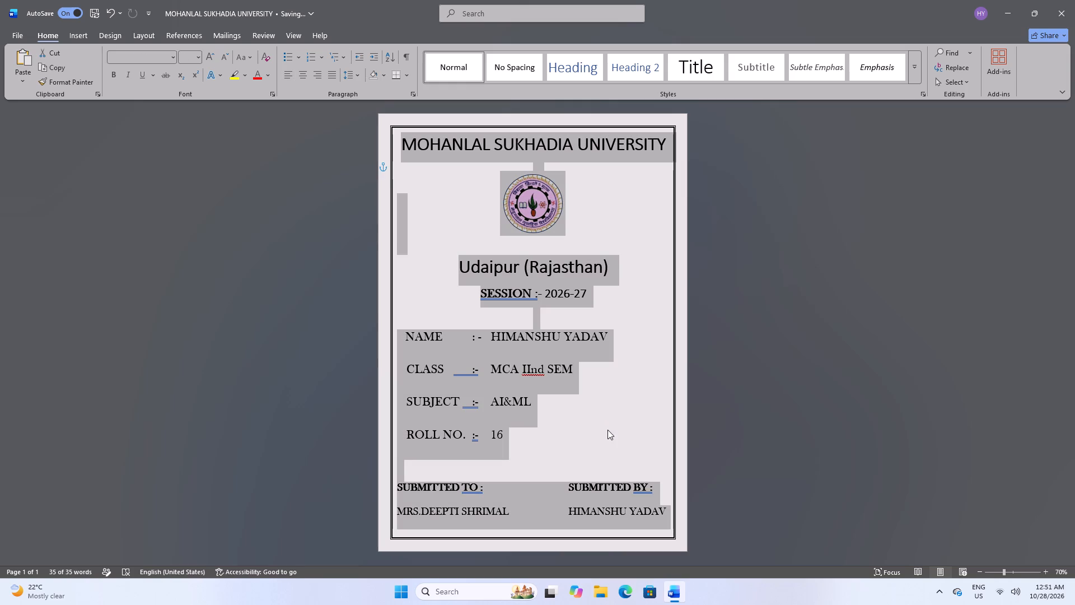
key("Escape")
key("ctrl+s")
key("ctrl+p")
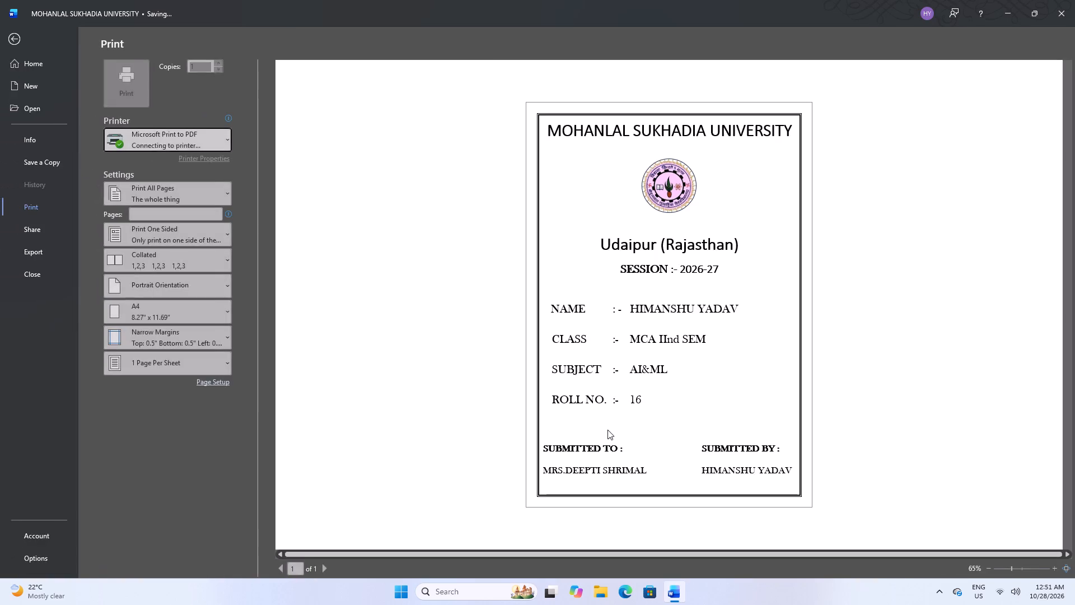
key("Escape")
key("ctrl+p")
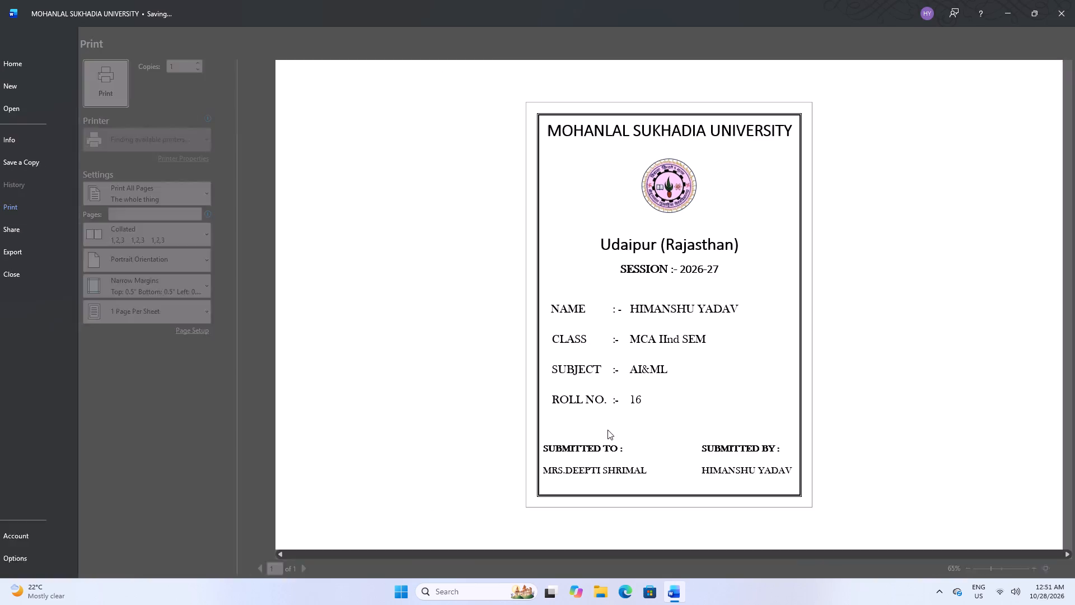
key("Escape")
key("ctrl+p")
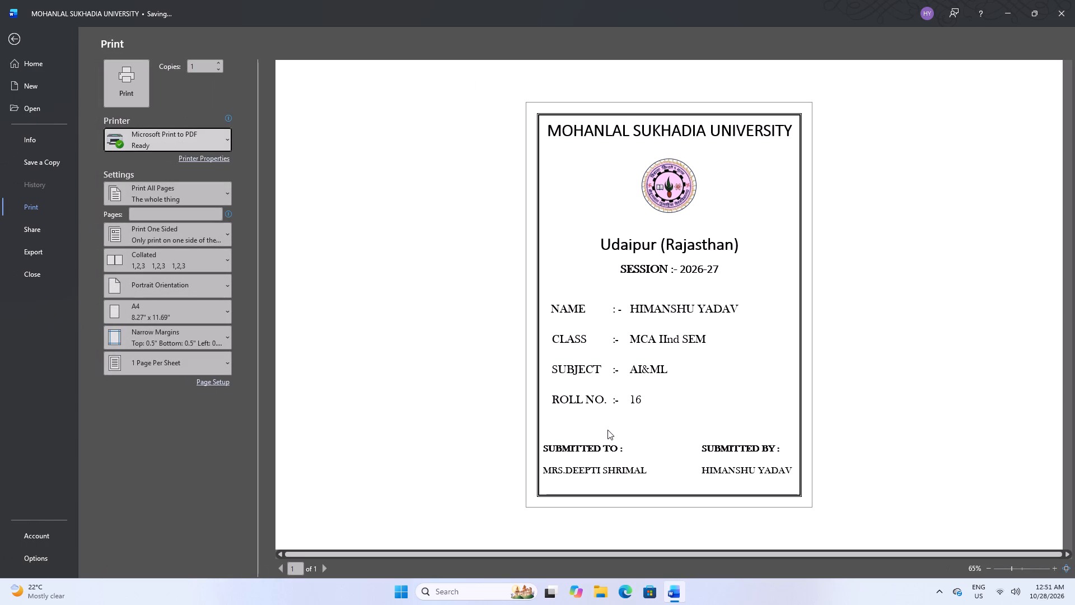
key("Escape")
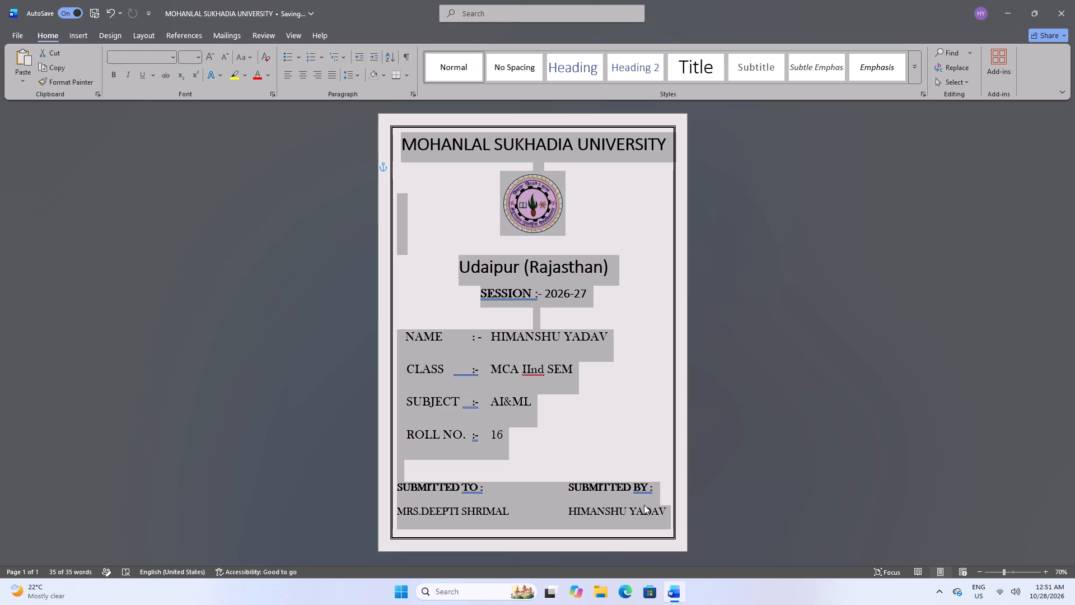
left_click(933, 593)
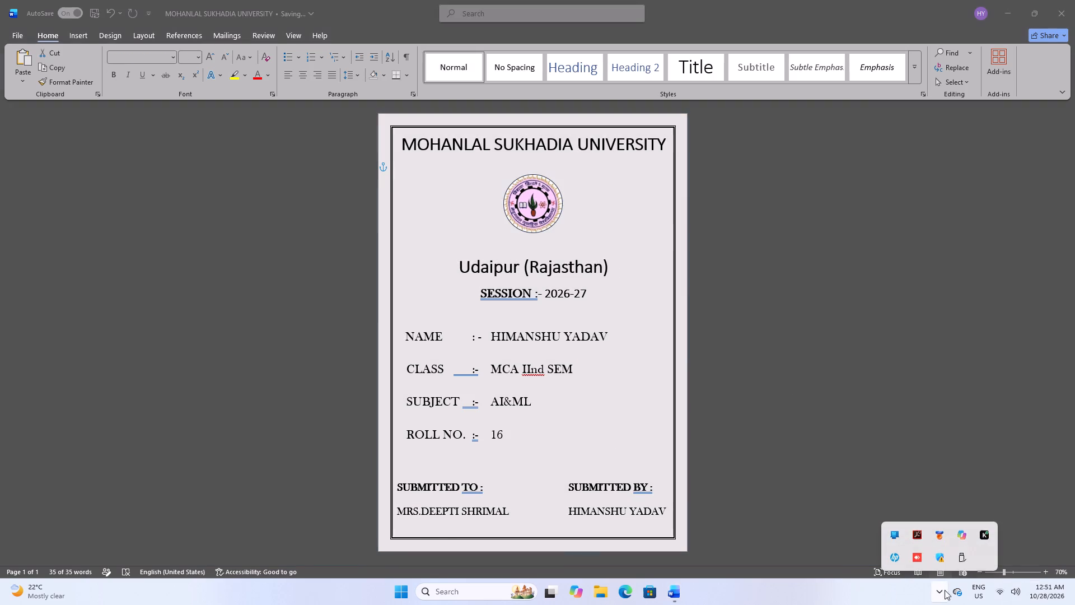